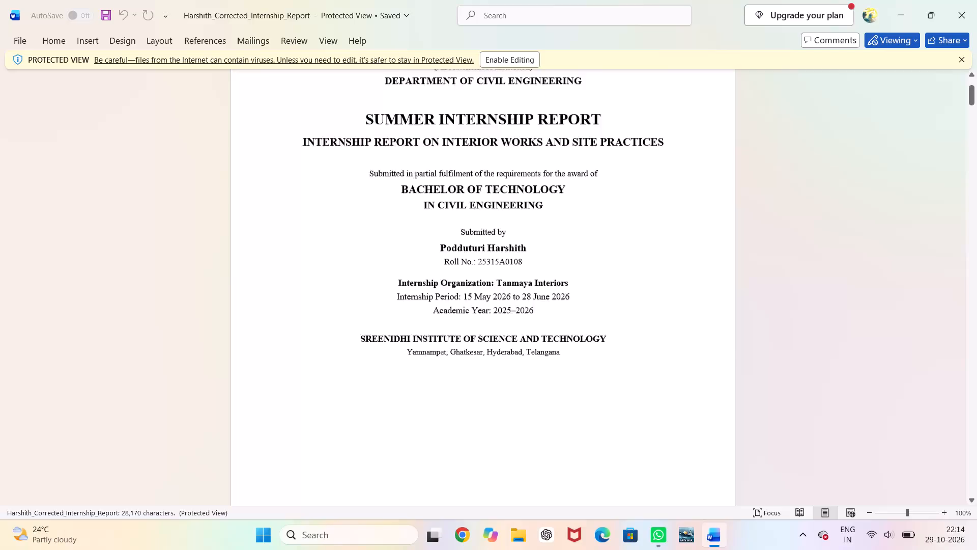
# Review the report's opening pages, from the cover page and table of contents through the front matter to Chapters 1 and 2.
pyautogui.scroll(-19, 453, 435)
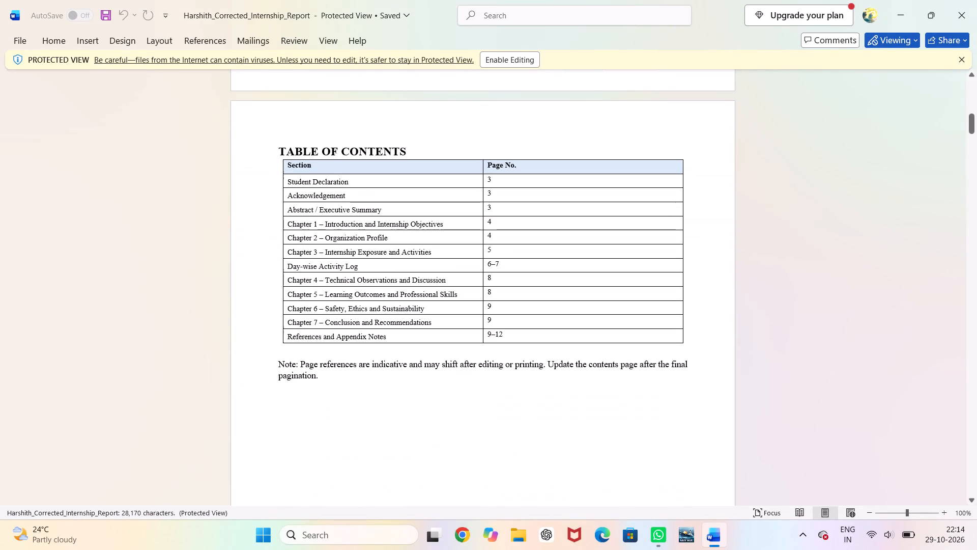
pyautogui.scroll(-11, 453, 435)
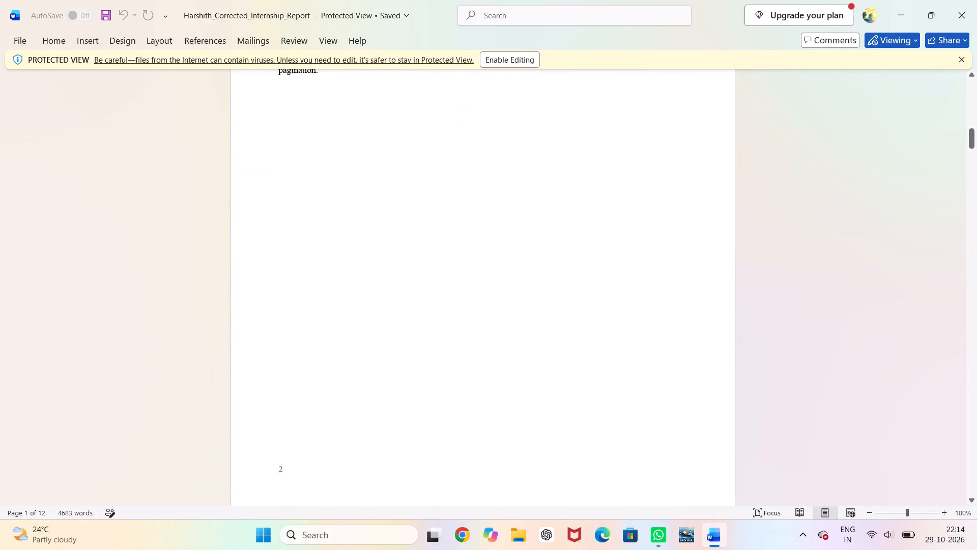
pyautogui.scroll(-14, 453, 435)
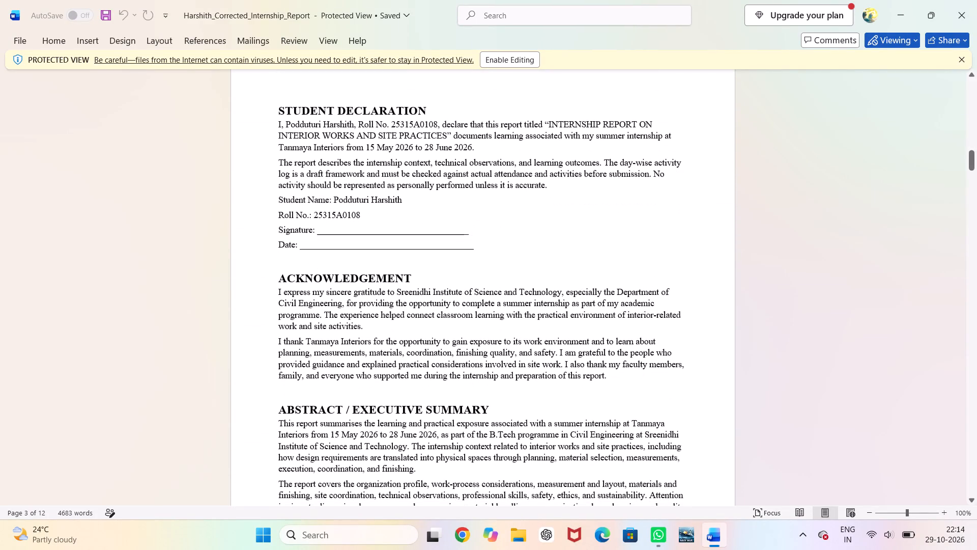
pyautogui.scroll(14, 453, 434)
pyautogui.scroll(11, 462, 421)
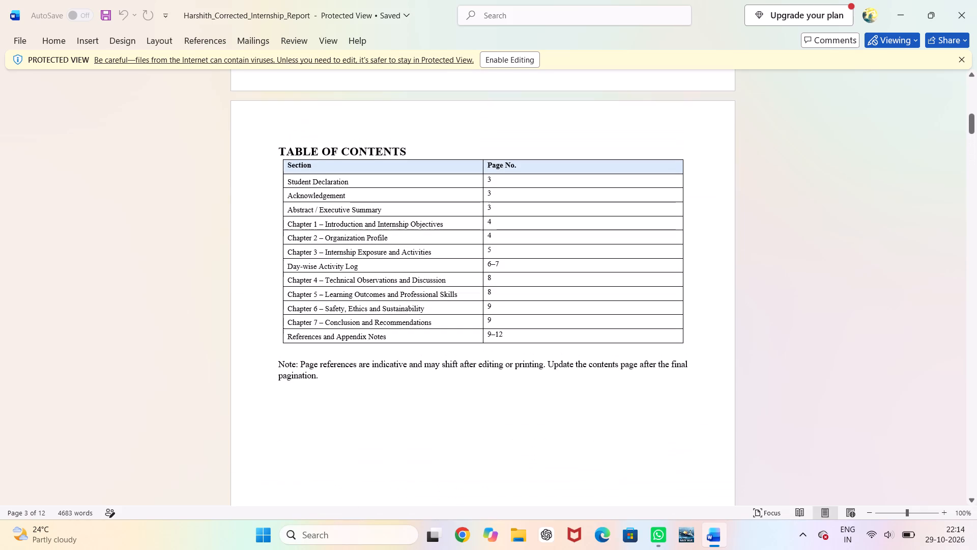
pyautogui.scroll(16, 451, 392)
pyautogui.scroll(7, 451, 392)
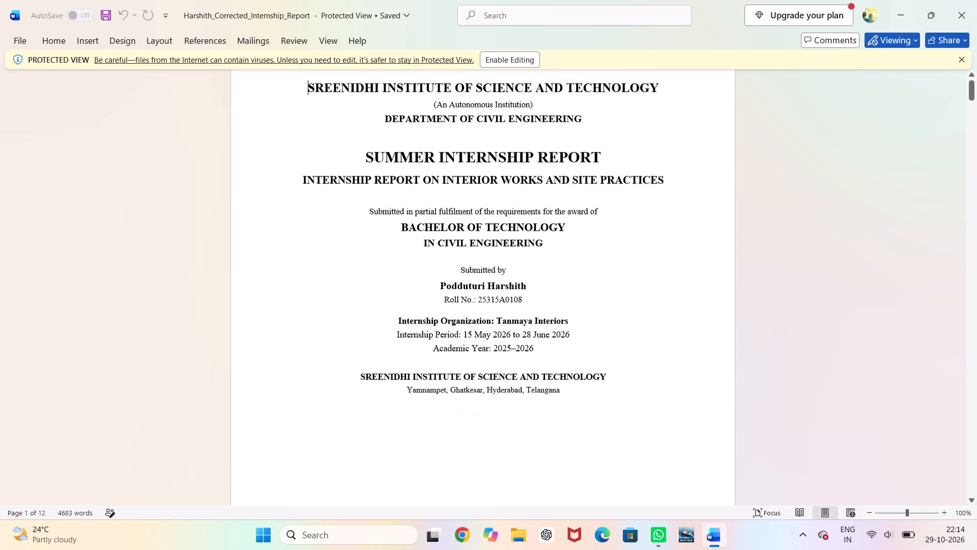
pyautogui.scroll(-17, 451, 392)
pyautogui.scroll(-5, 451, 392)
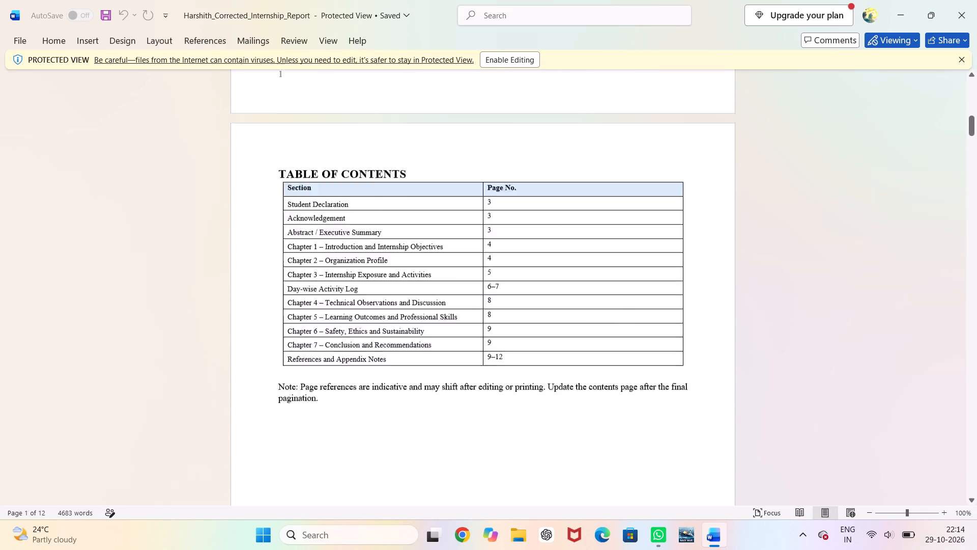
pyautogui.scroll(-20, 451, 392)
pyautogui.scroll(-9, 451, 392)
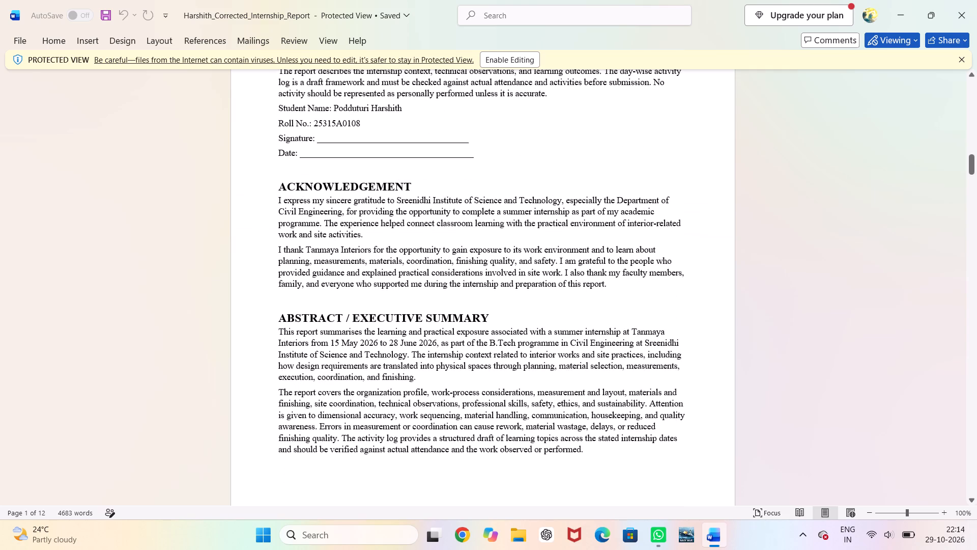
pyautogui.scroll(-6, 451, 393)
pyautogui.scroll(-15, 451, 393)
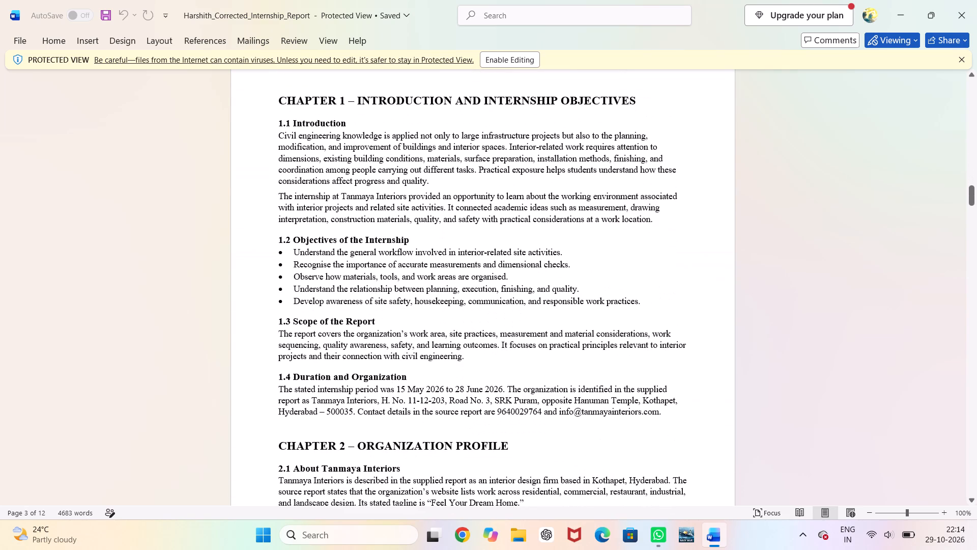
pyautogui.scroll(-6, 449, 393)
pyautogui.scroll(18, 449, 393)
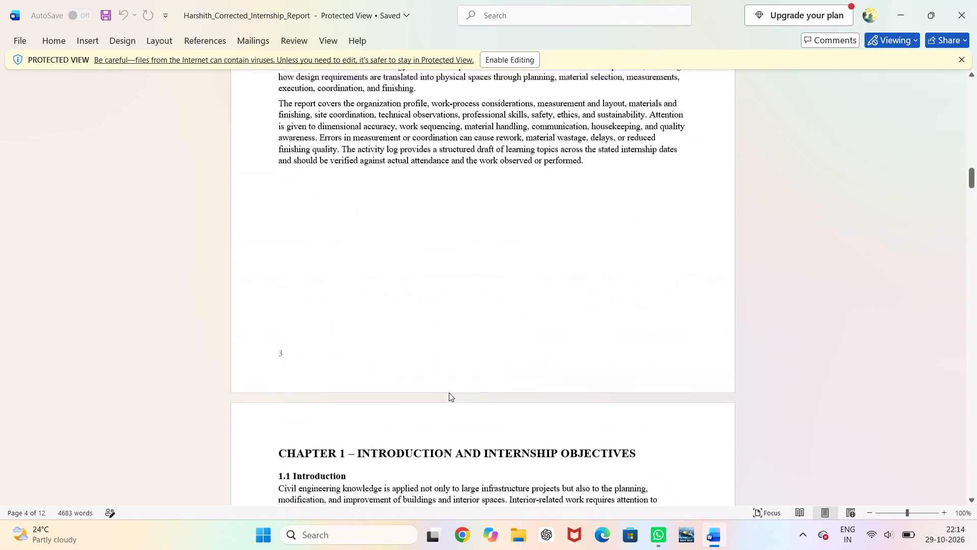
pyautogui.scroll(19, 449, 393)
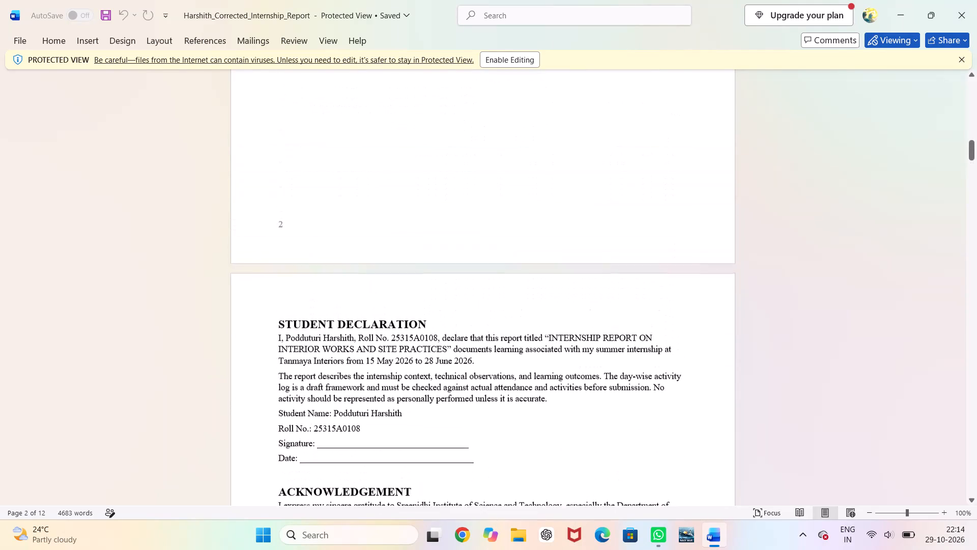
pyautogui.scroll(-2, 449, 393)
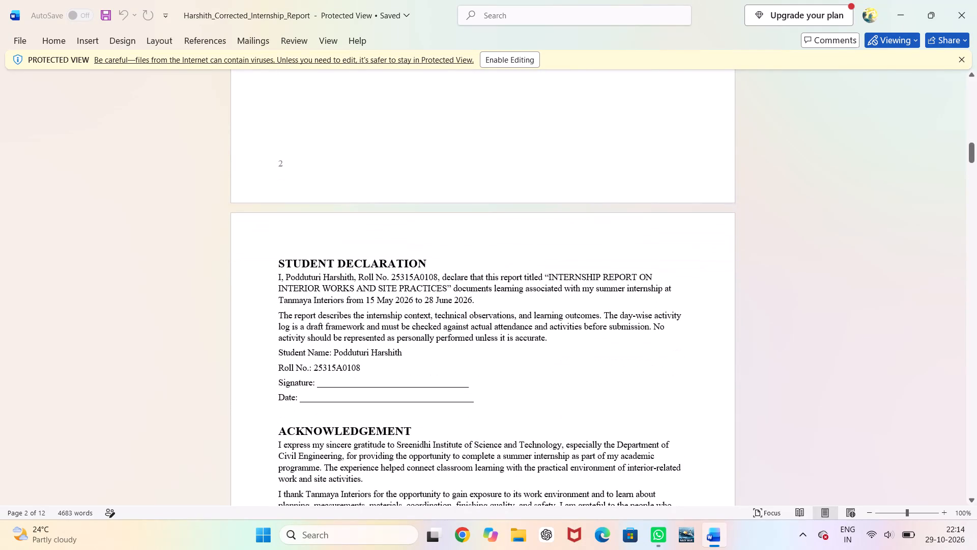
pyautogui.scroll(-8, 449, 393)
pyautogui.scroll(17, 449, 393)
pyautogui.scroll(5, 448, 393)
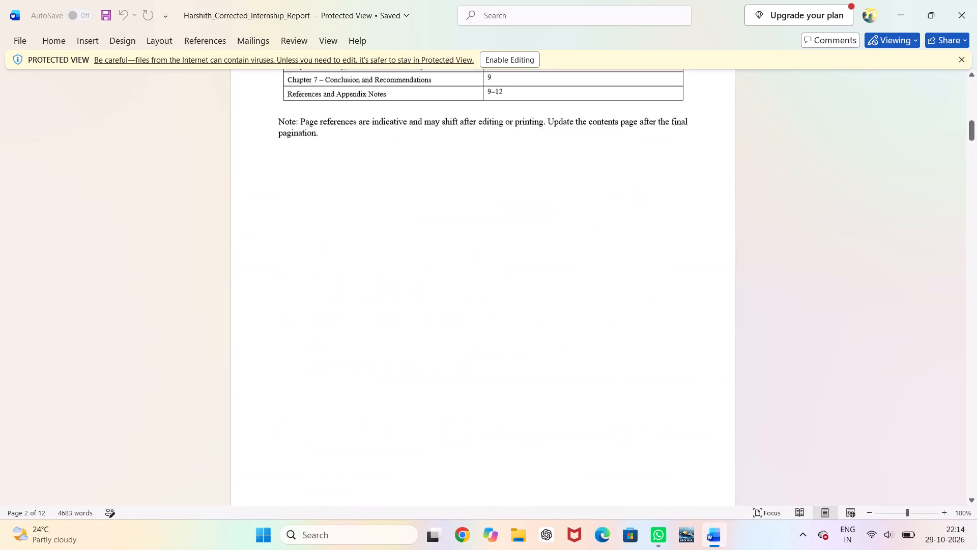
pyautogui.scroll(8, 448, 393)
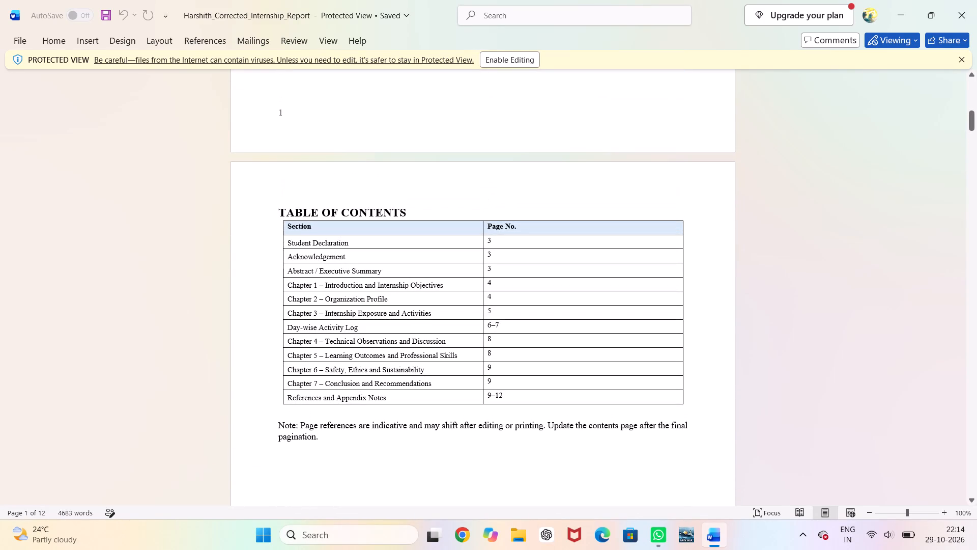
pyautogui.scroll(14, 446, 395)
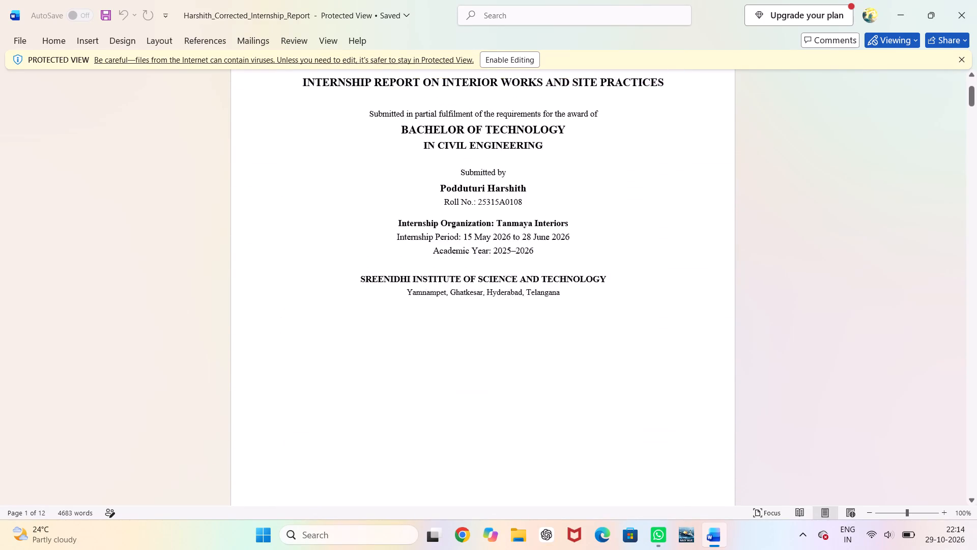
pyautogui.scroll(13, 449, 395)
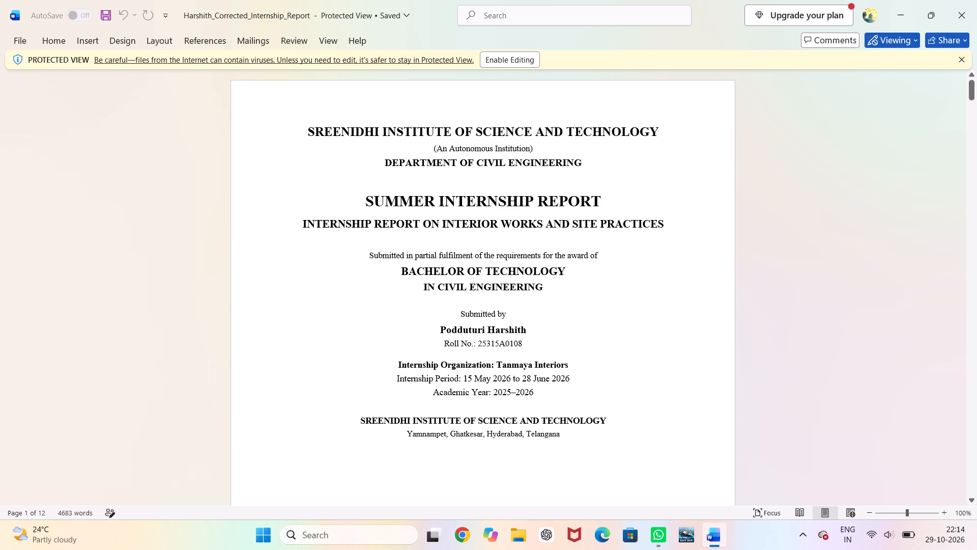
# Read through the report from the cover page to the end of the Day-wise Activity Log table.
pyautogui.scroll(-7, 408, 399)
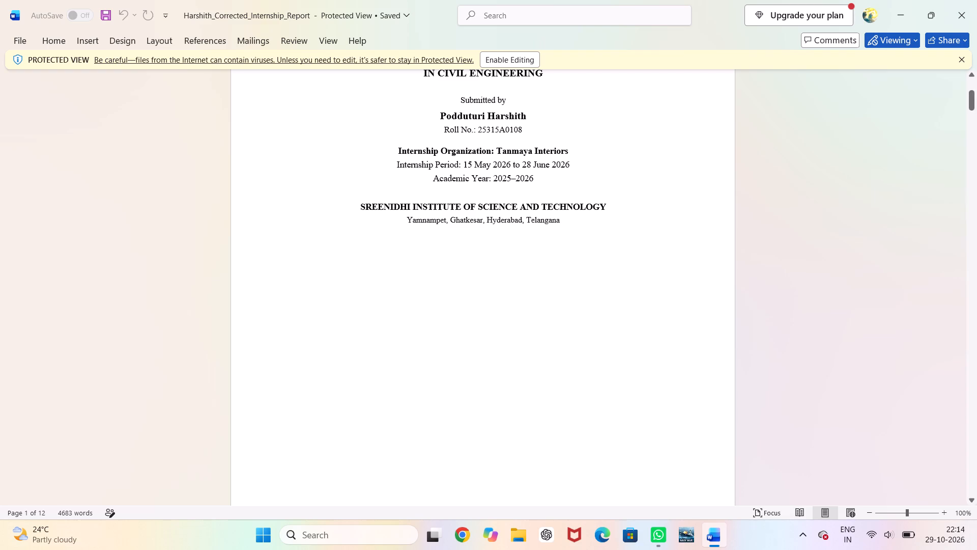
pyautogui.scroll(1, 538, 359)
pyautogui.scroll(-15, 538, 359)
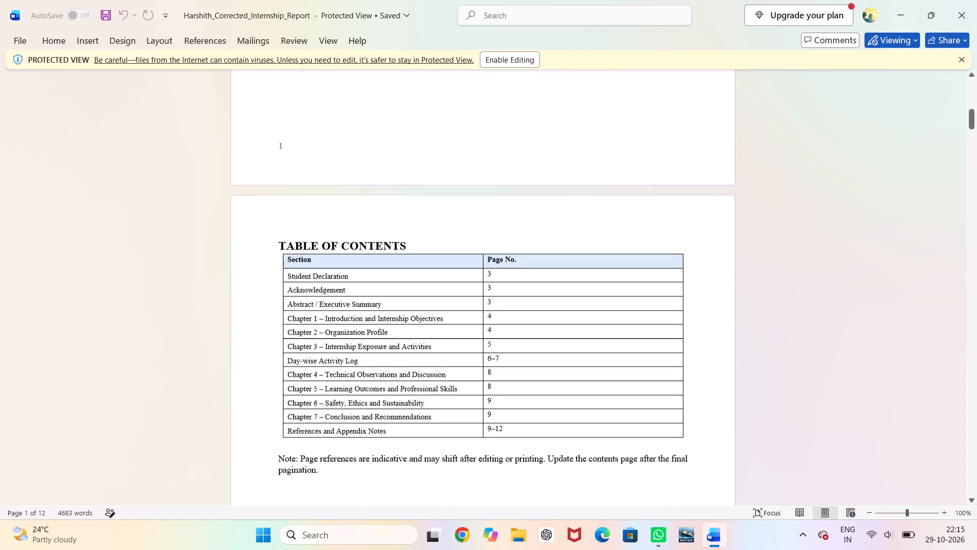
pyautogui.scroll(-17, 537, 360)
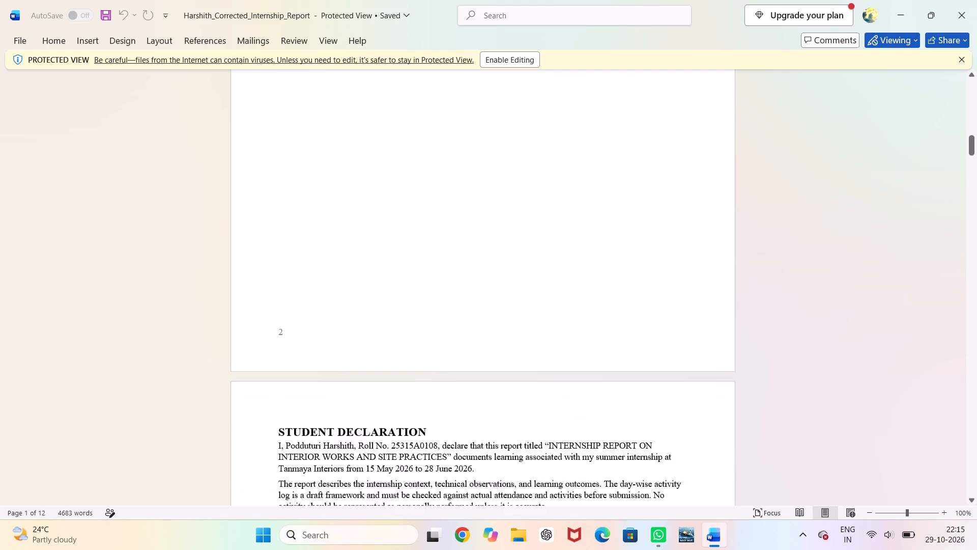
pyautogui.scroll(-17, 537, 360)
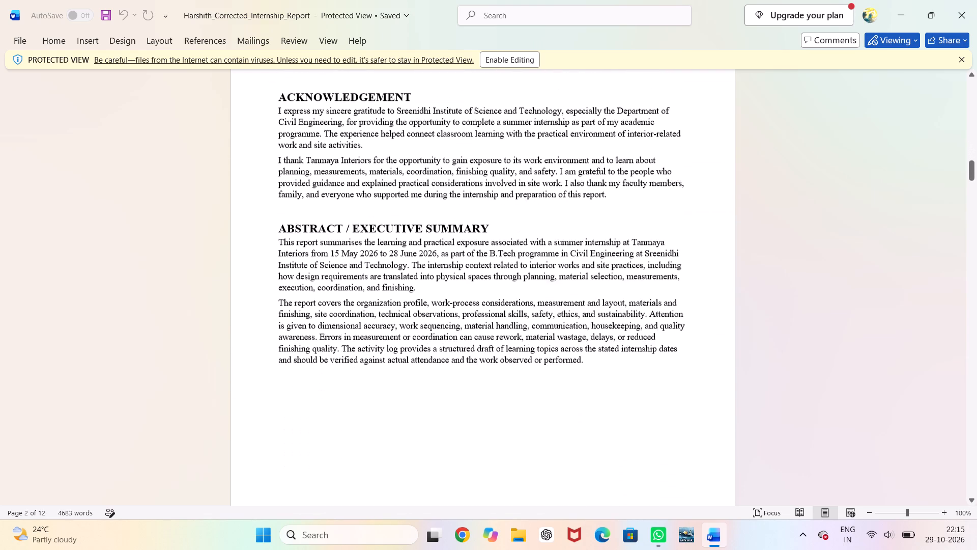
pyautogui.scroll(-5, 537, 360)
pyautogui.scroll(8, 537, 360)
pyautogui.scroll(5, 496, 373)
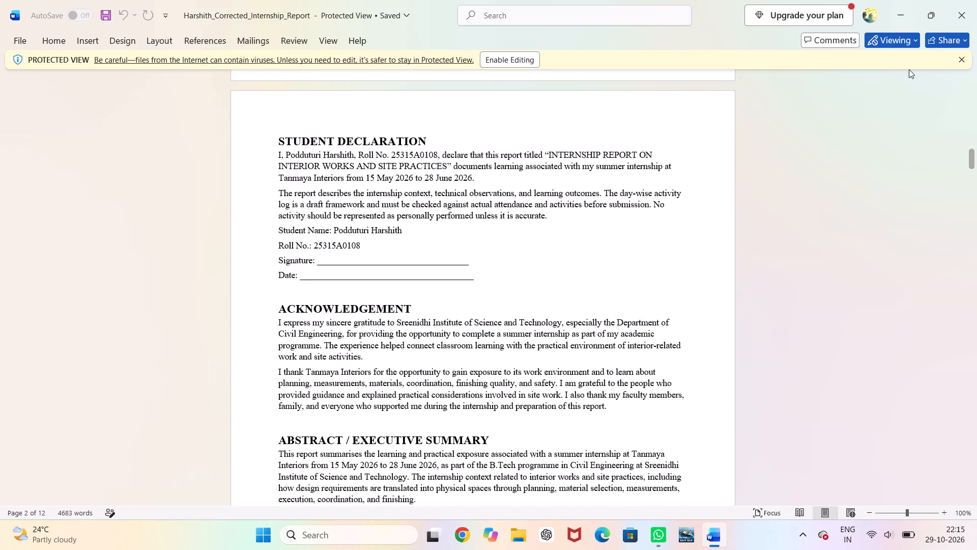
pyautogui.scroll(-8, 468, 332)
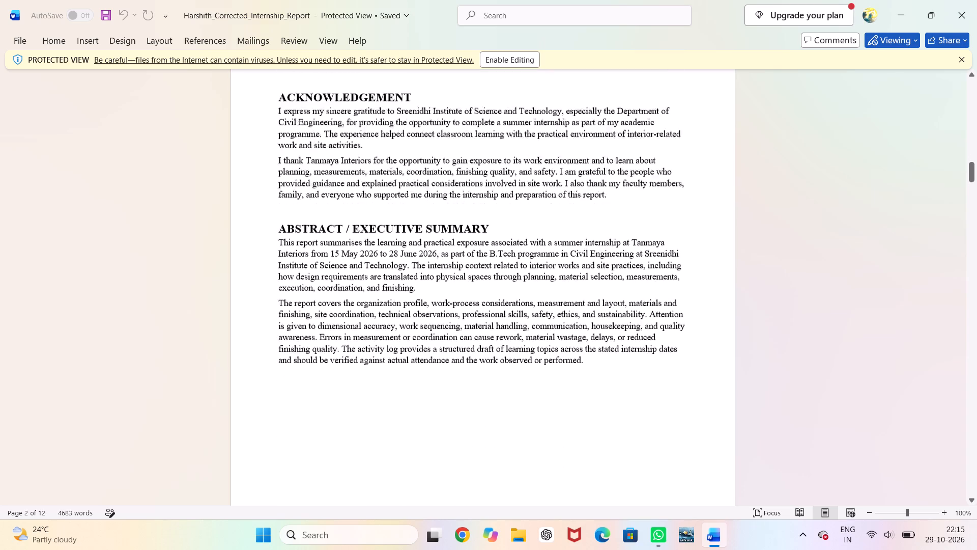
pyautogui.scroll(-20, 468, 332)
pyautogui.scroll(-15, 468, 332)
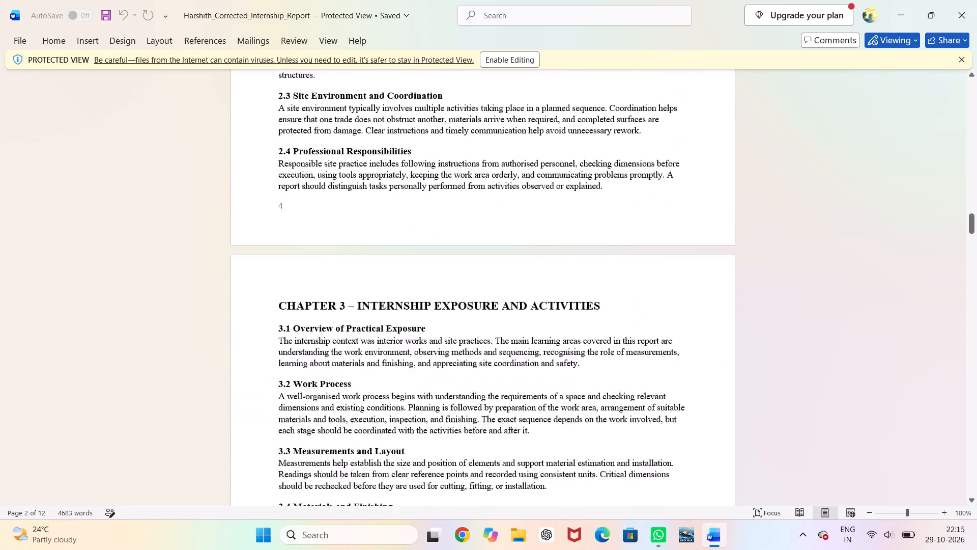
pyautogui.scroll(-20, 469, 331)
pyautogui.scroll(-9, 469, 331)
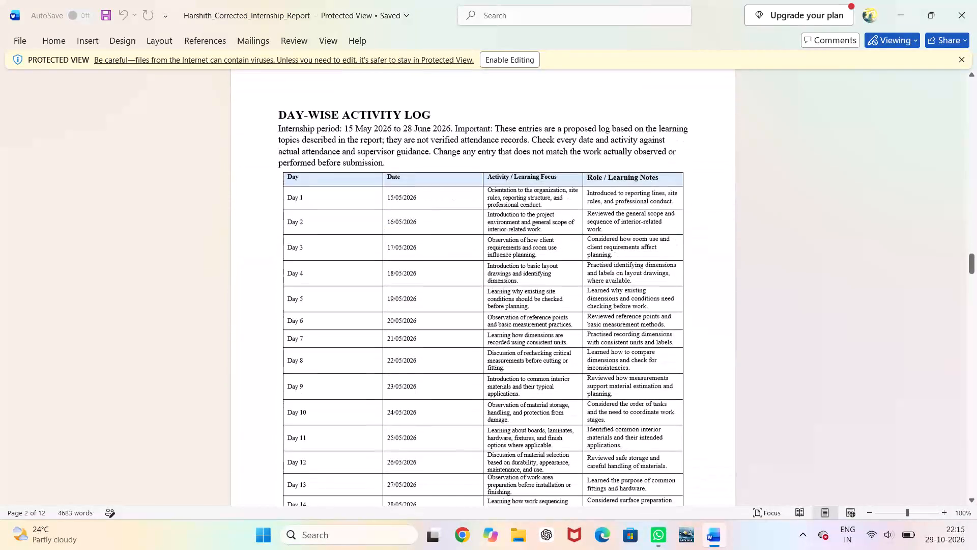
pyautogui.scroll(-6, 627, 299)
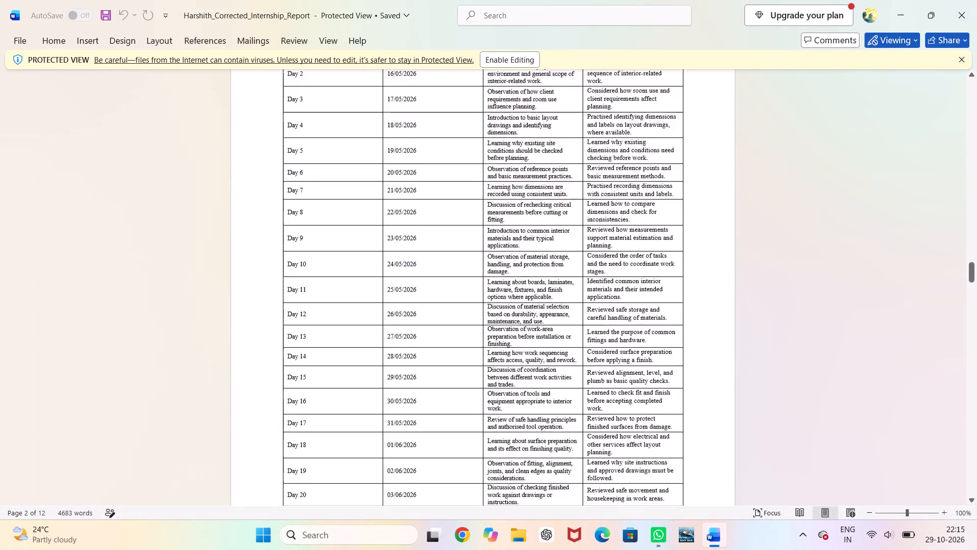
pyautogui.scroll(-15, 627, 299)
pyautogui.scroll(-10, 627, 299)
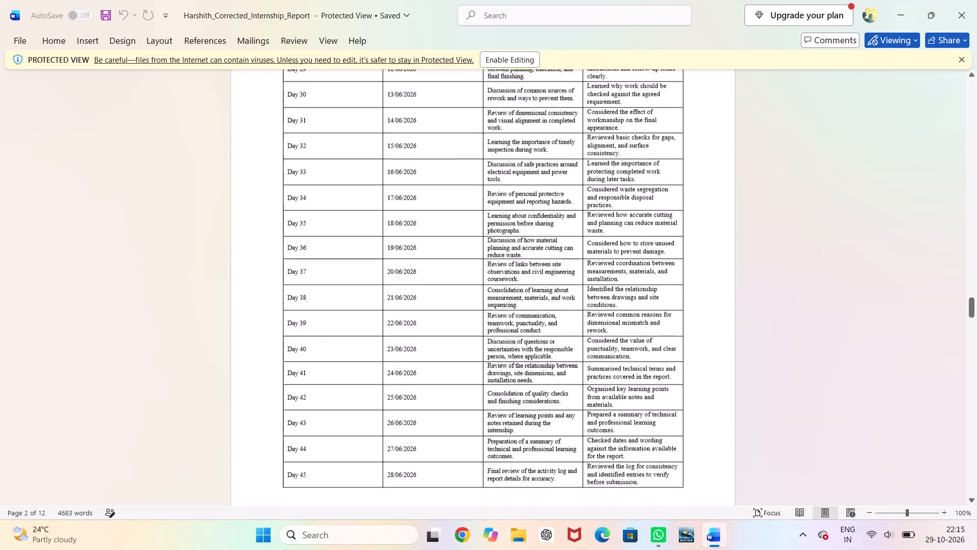
pyautogui.scroll(-13, 627, 299)
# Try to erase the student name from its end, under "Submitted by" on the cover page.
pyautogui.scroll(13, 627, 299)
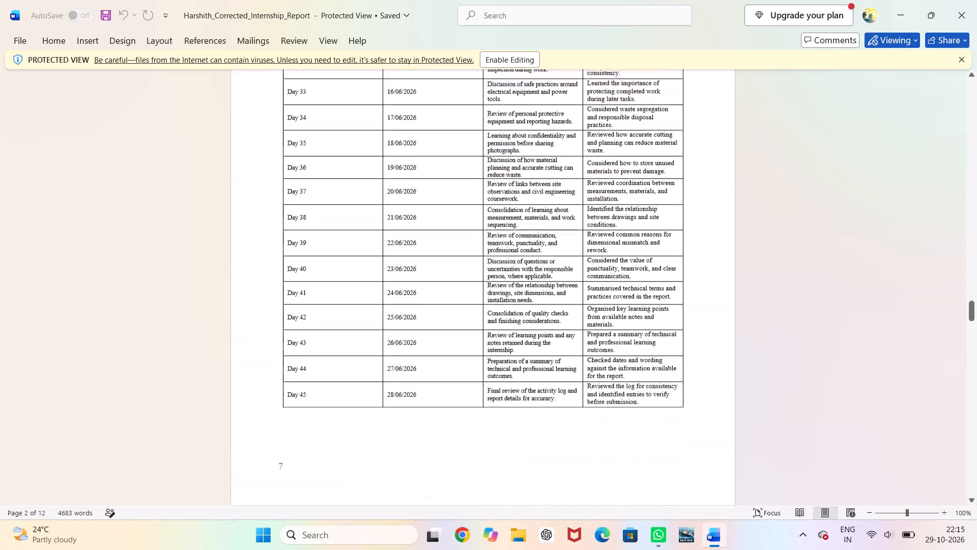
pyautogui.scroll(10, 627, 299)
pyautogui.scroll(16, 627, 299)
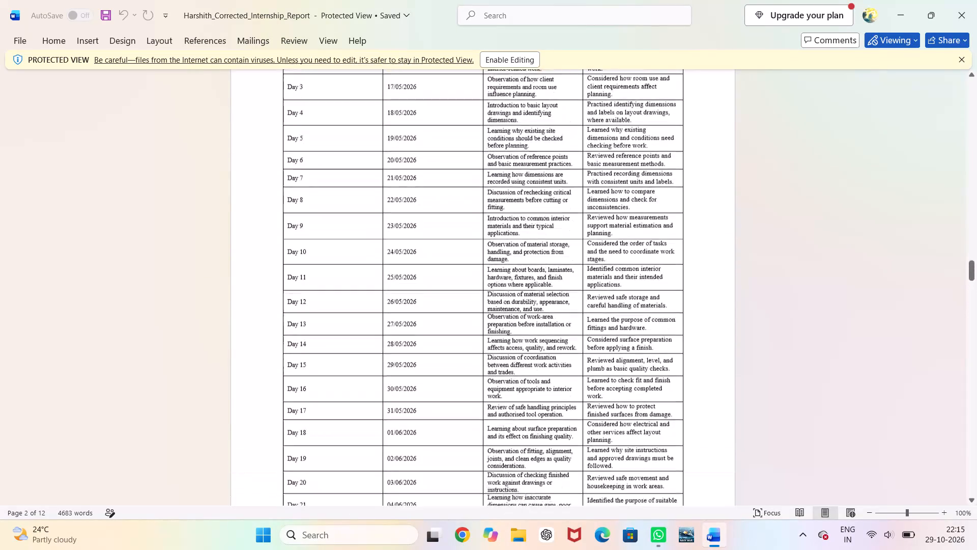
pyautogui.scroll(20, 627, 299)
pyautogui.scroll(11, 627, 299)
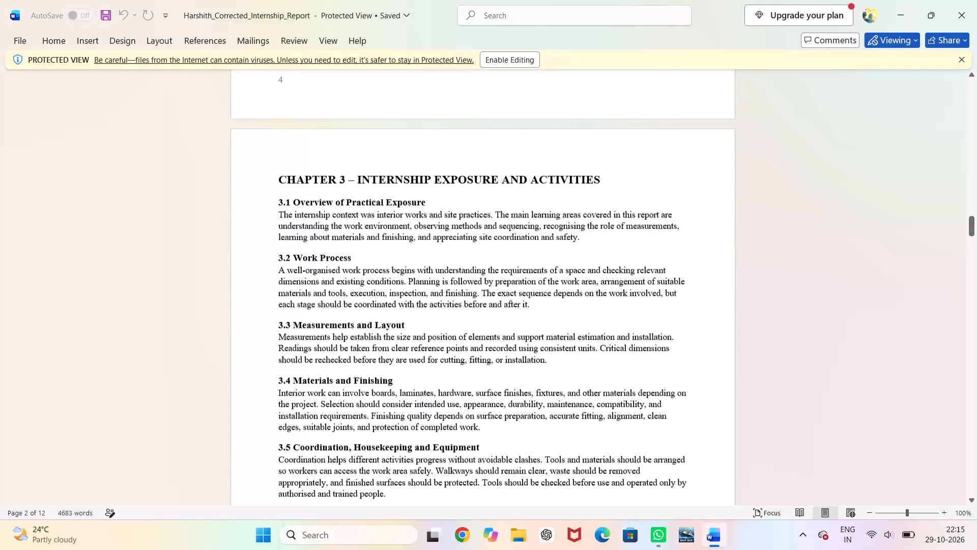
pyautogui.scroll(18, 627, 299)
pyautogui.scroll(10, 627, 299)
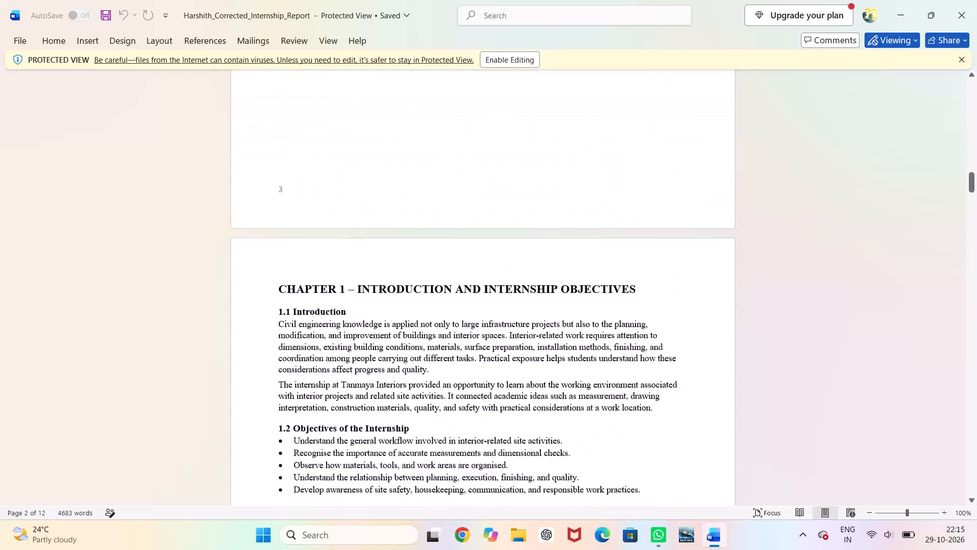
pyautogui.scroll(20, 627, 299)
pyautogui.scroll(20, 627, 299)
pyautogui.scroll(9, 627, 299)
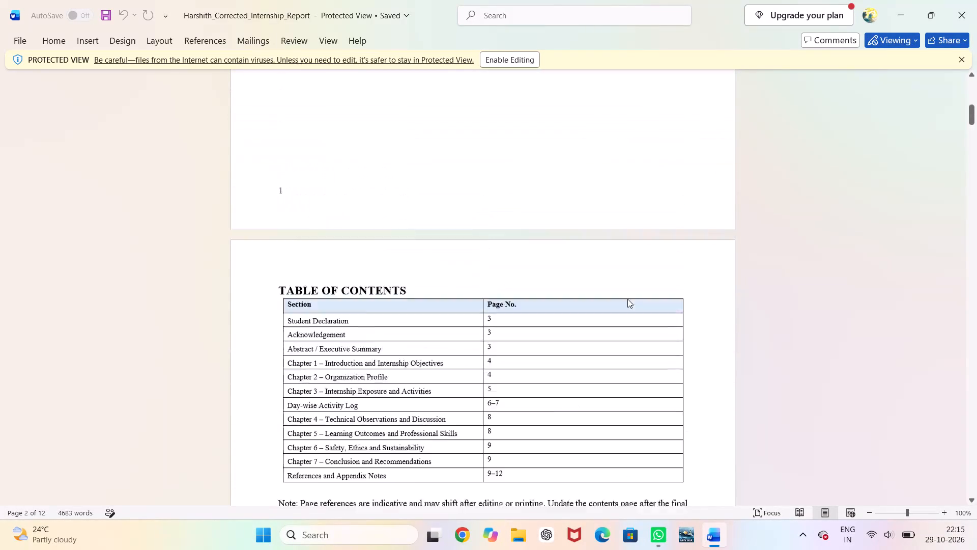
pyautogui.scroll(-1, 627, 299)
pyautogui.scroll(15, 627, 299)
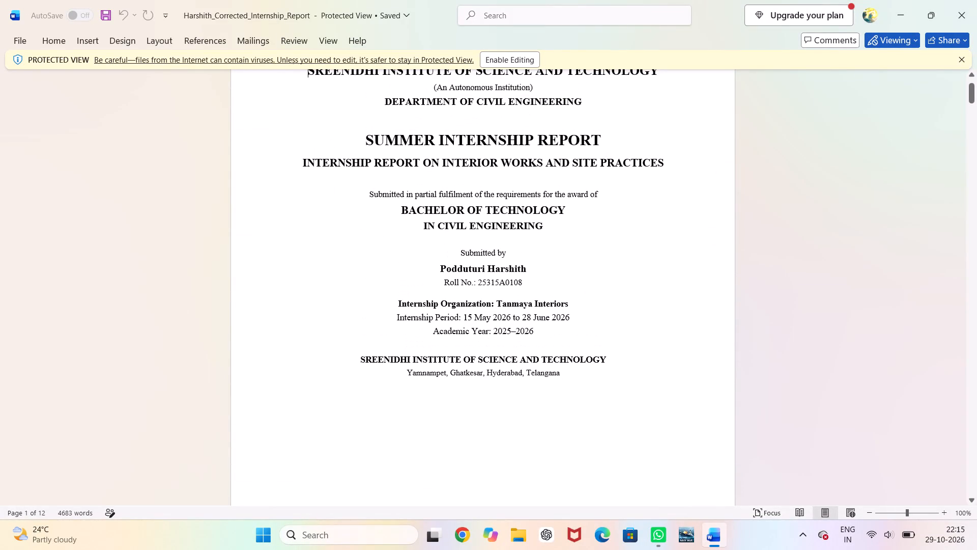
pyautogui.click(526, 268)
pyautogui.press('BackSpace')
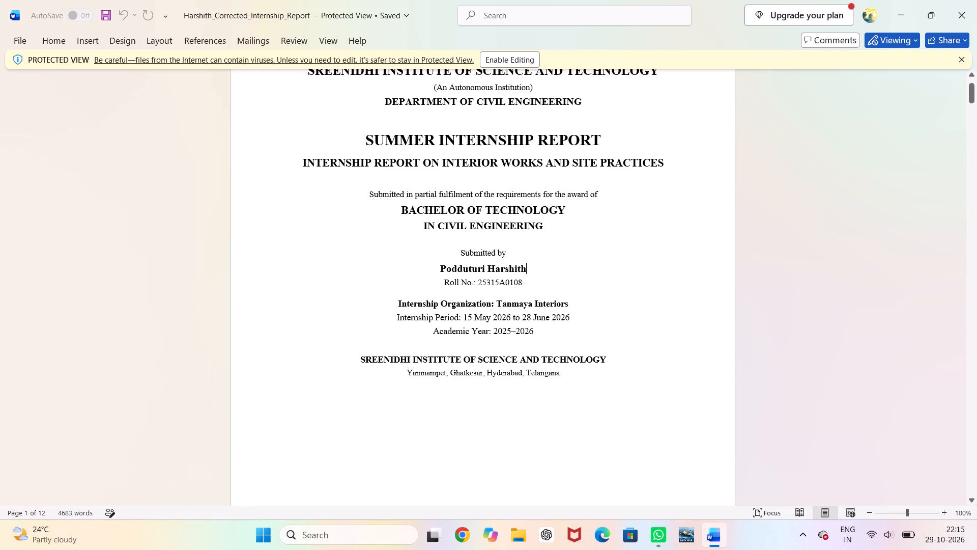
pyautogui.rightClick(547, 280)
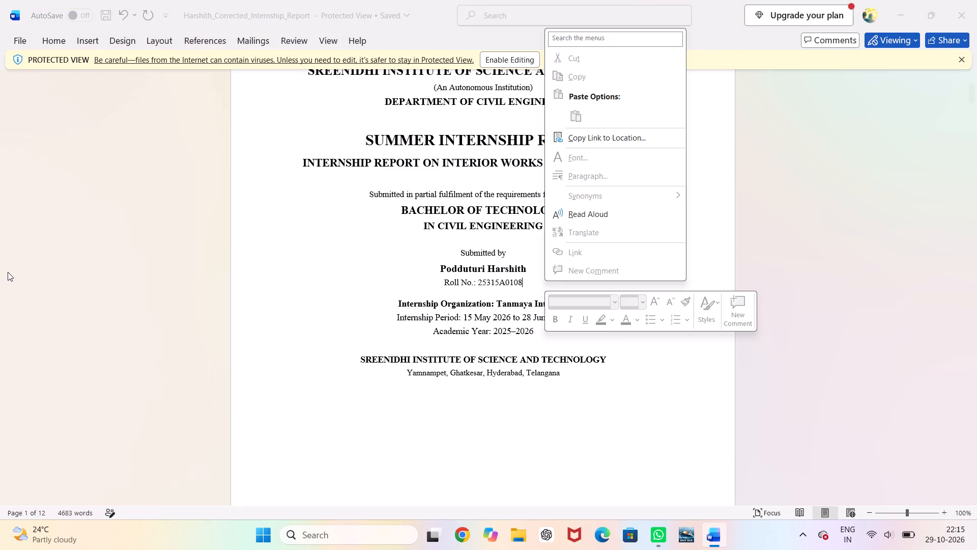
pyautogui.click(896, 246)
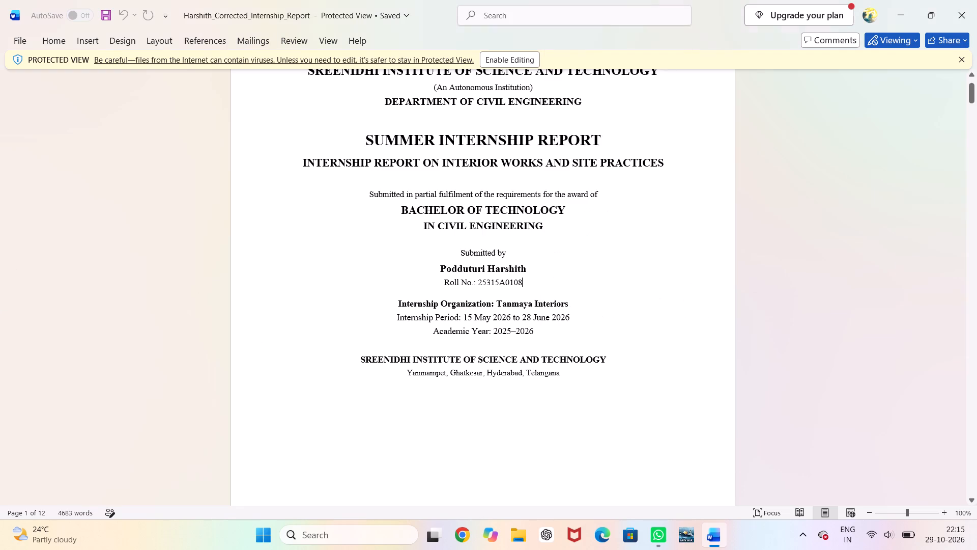
# Review the cover page, table of contents and Student Declaration page of the internship report.
pyautogui.scroll(8, 564, 348)
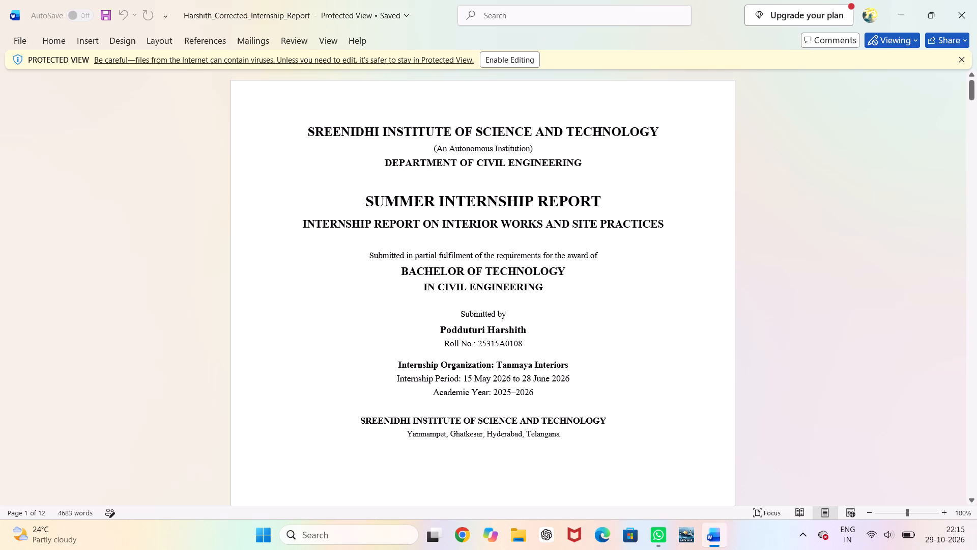
pyautogui.scroll(2, 545, 324)
pyautogui.scroll(-8, 543, 322)
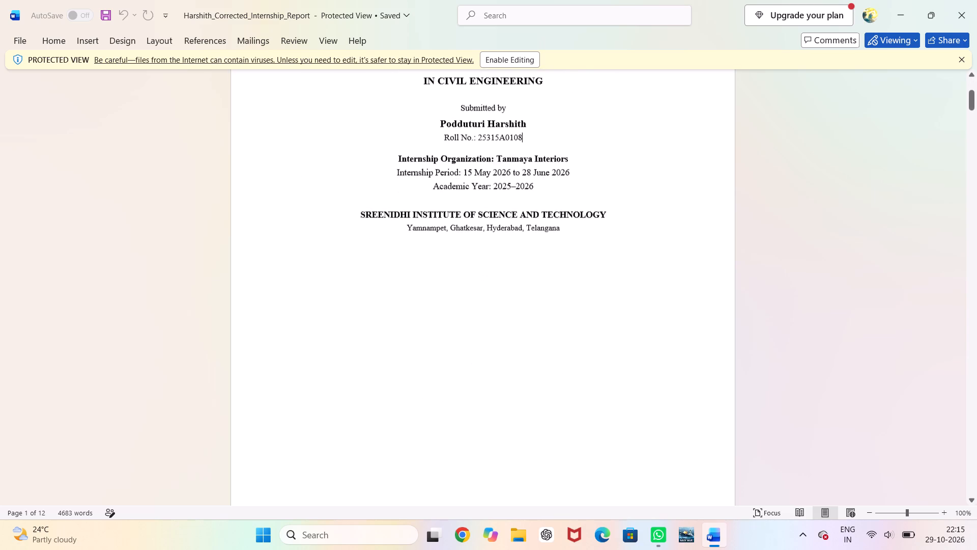
pyautogui.scroll(-17, 543, 322)
pyautogui.scroll(-19, 543, 322)
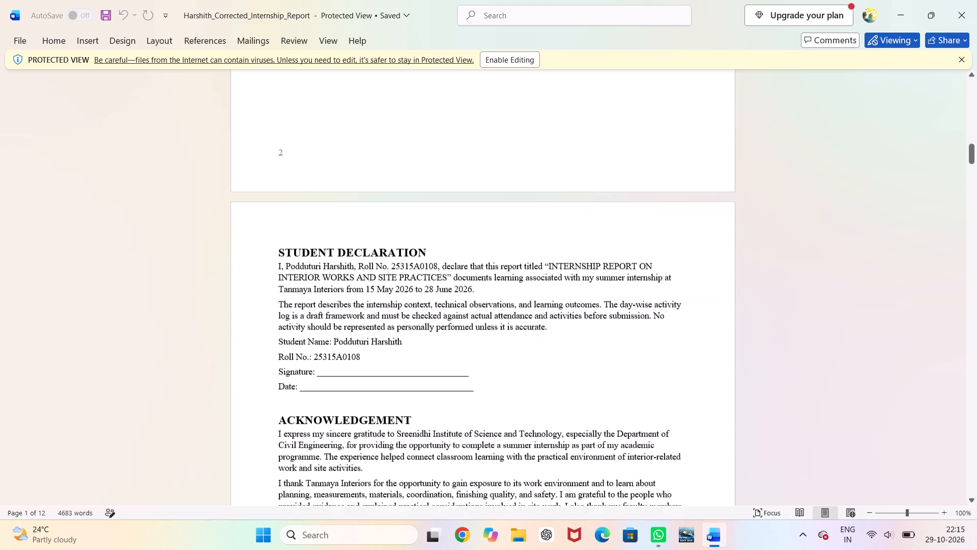
pyautogui.scroll(14, 543, 322)
pyautogui.scroll(7, 543, 322)
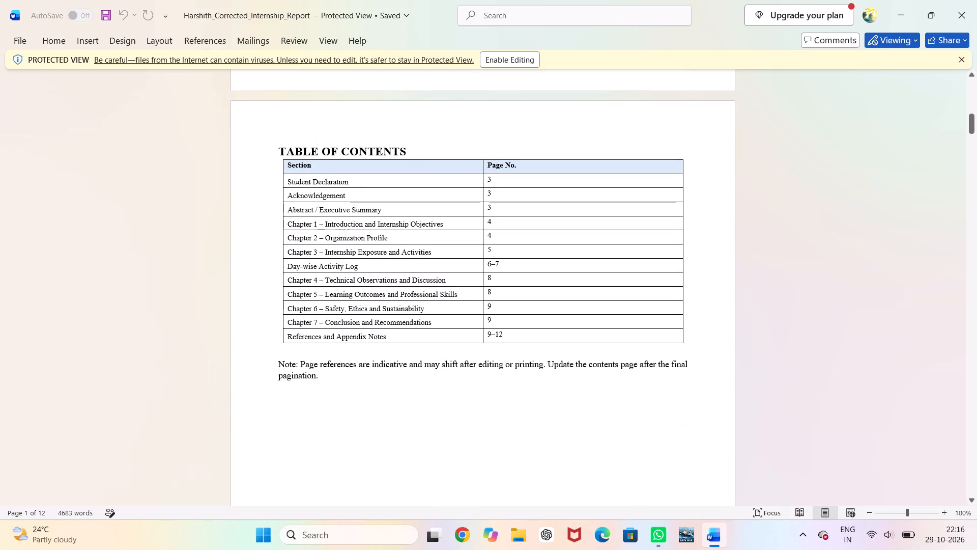
pyautogui.scroll(11, 532, 329)
pyautogui.scroll(-5, 532, 329)
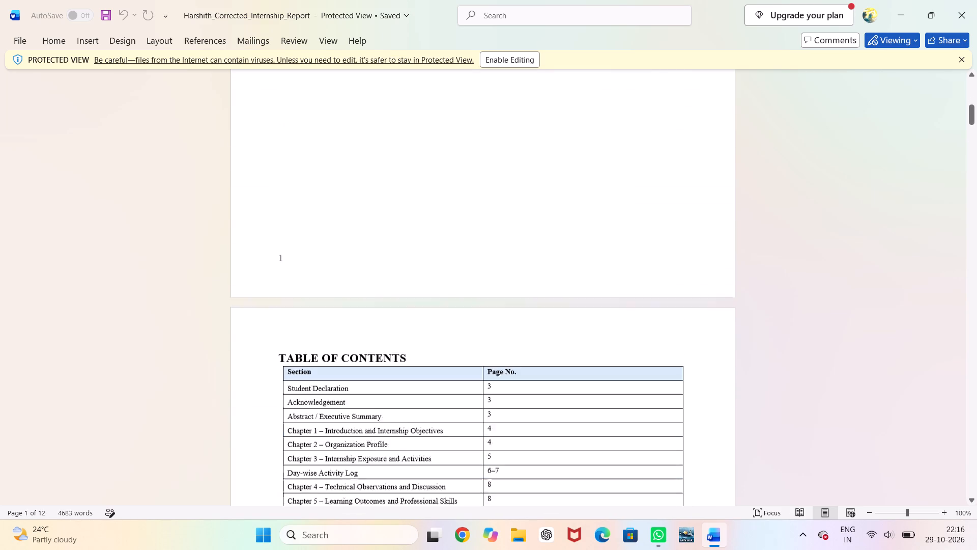
pyautogui.scroll(-4, 532, 329)
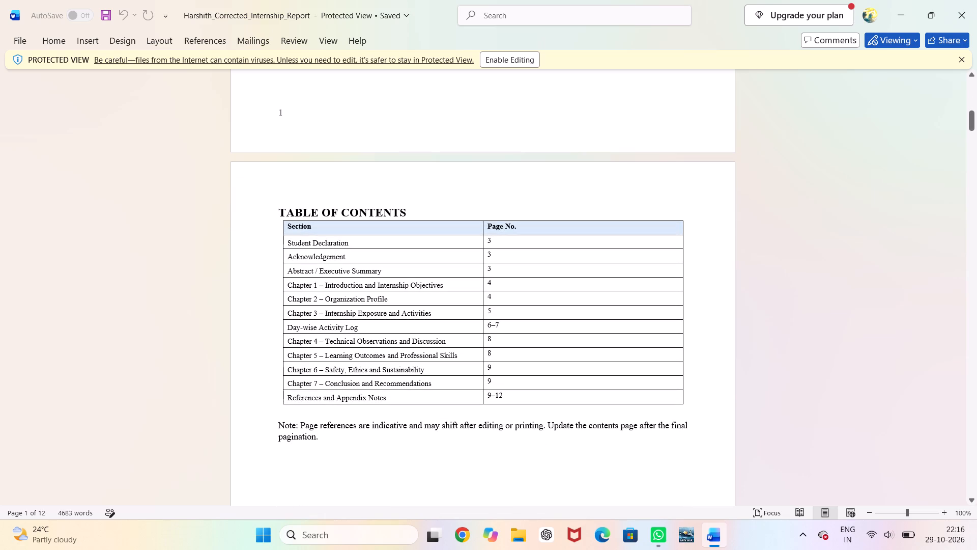
pyautogui.scroll(15, 532, 329)
pyautogui.scroll(10, 532, 329)
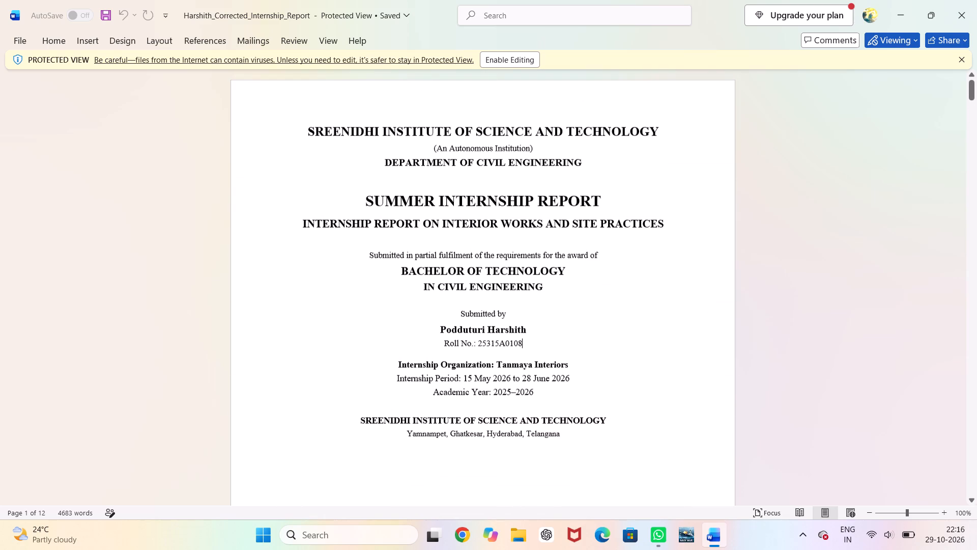
# Read through the report from the cover page through the front matter and opening chapters to the end of the Day-wise Activity Log.
pyautogui.scroll(-7, 532, 329)
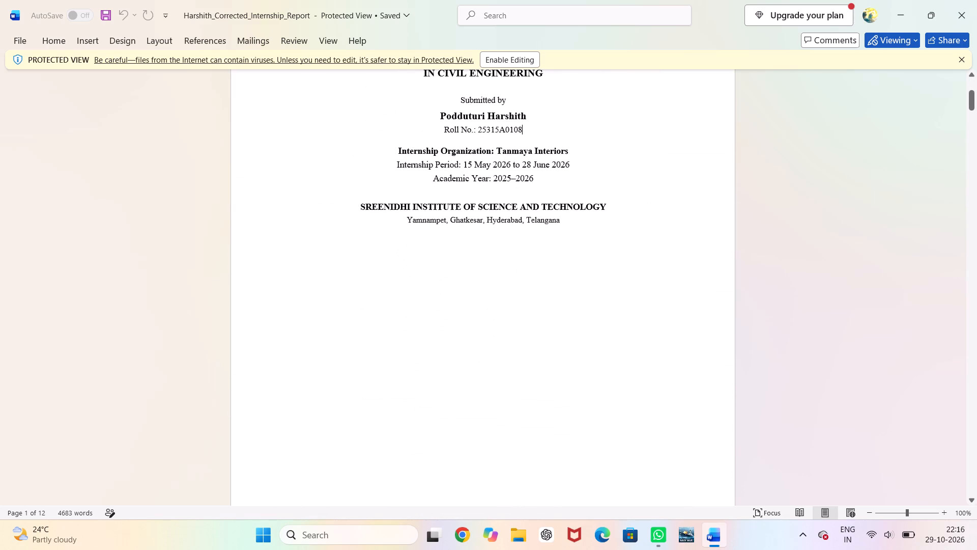
pyautogui.scroll(-12, 532, 329)
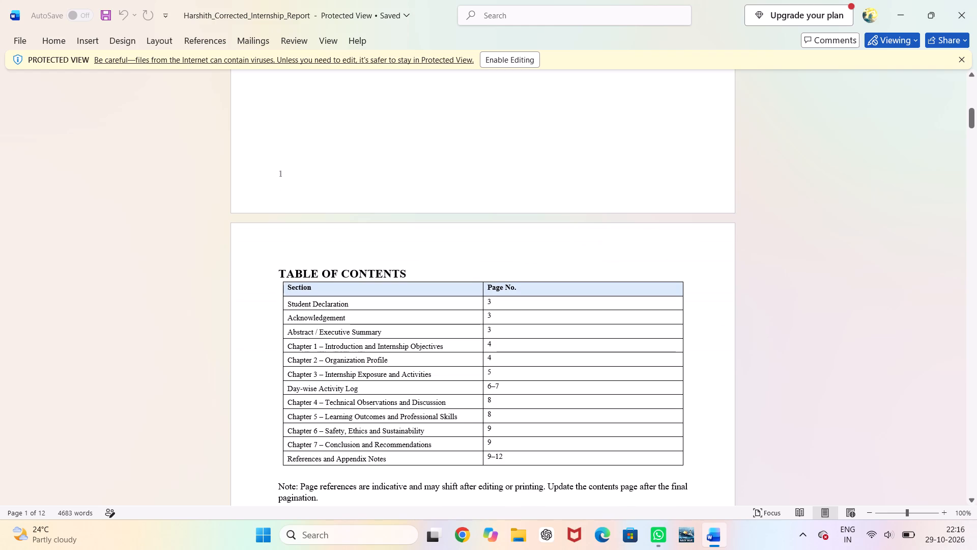
pyautogui.scroll(-16, 556, 290)
pyautogui.scroll(-19, 556, 291)
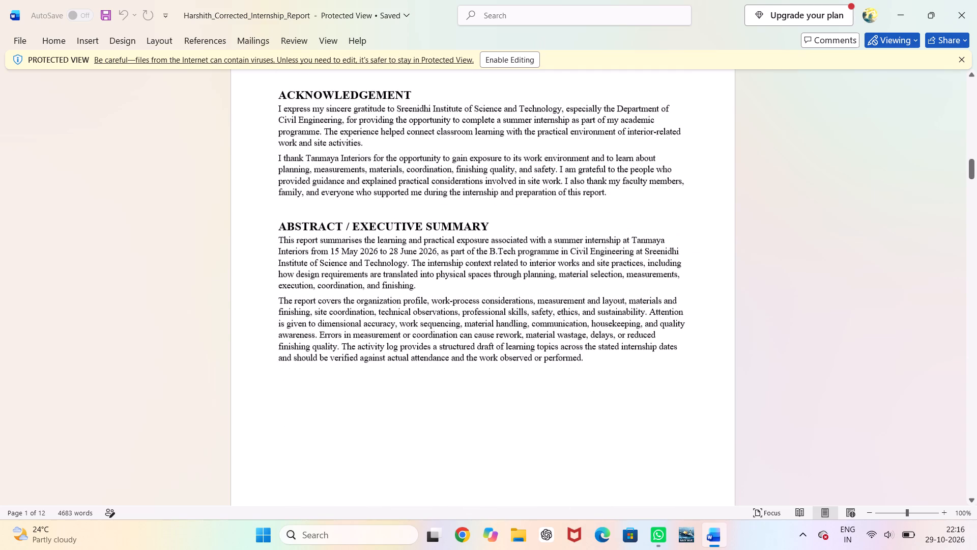
pyautogui.scroll(7, 566, 318)
pyautogui.scroll(-10, 566, 318)
pyautogui.scroll(-17, 567, 320)
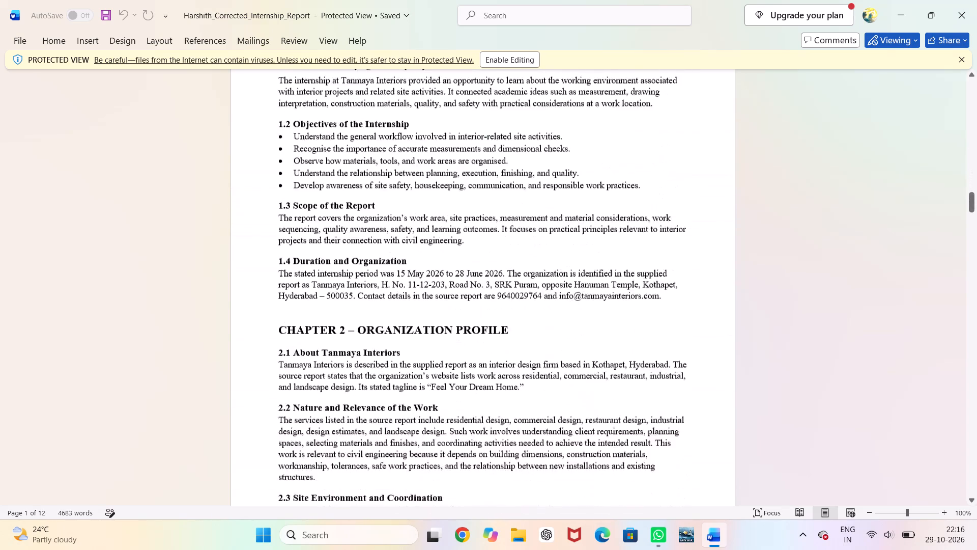
pyautogui.scroll(-20, 568, 320)
pyautogui.scroll(-19, 568, 320)
pyautogui.scroll(-2, 569, 320)
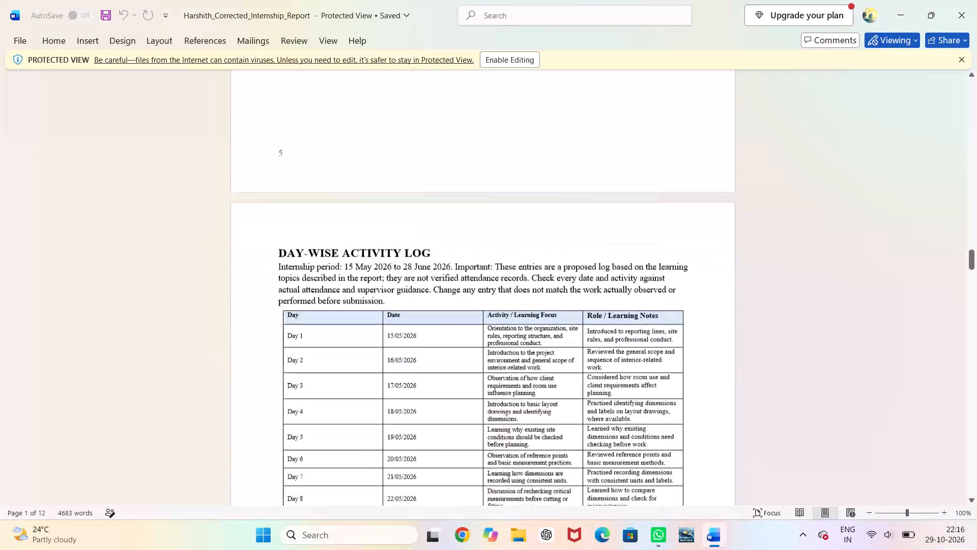
pyautogui.scroll(-15, 569, 320)
pyautogui.scroll(-11, 569, 320)
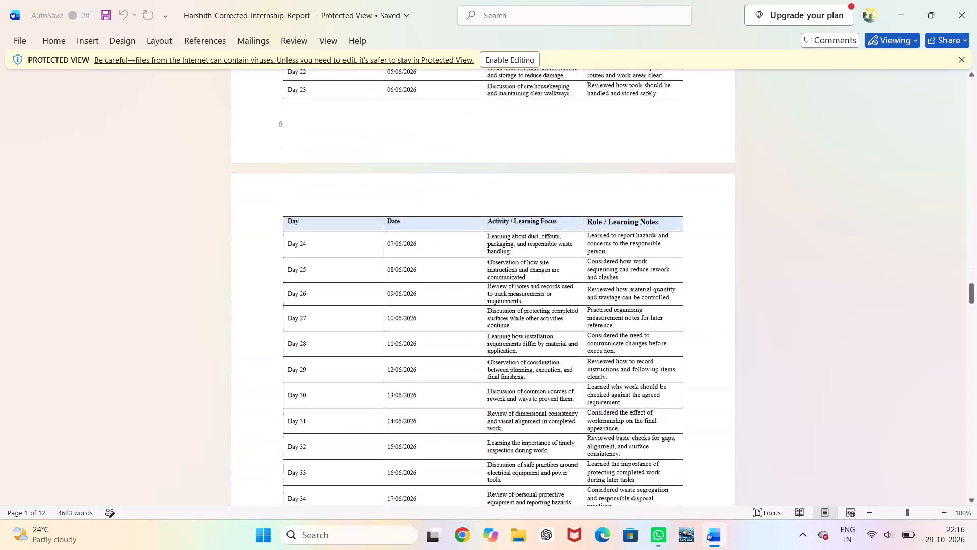
pyautogui.scroll(-14, 569, 320)
pyautogui.scroll(-8, 569, 320)
# Look back over the Day-wise Activity Log entries and the closing sections of Chapter 3.
pyautogui.scroll(12, 569, 320)
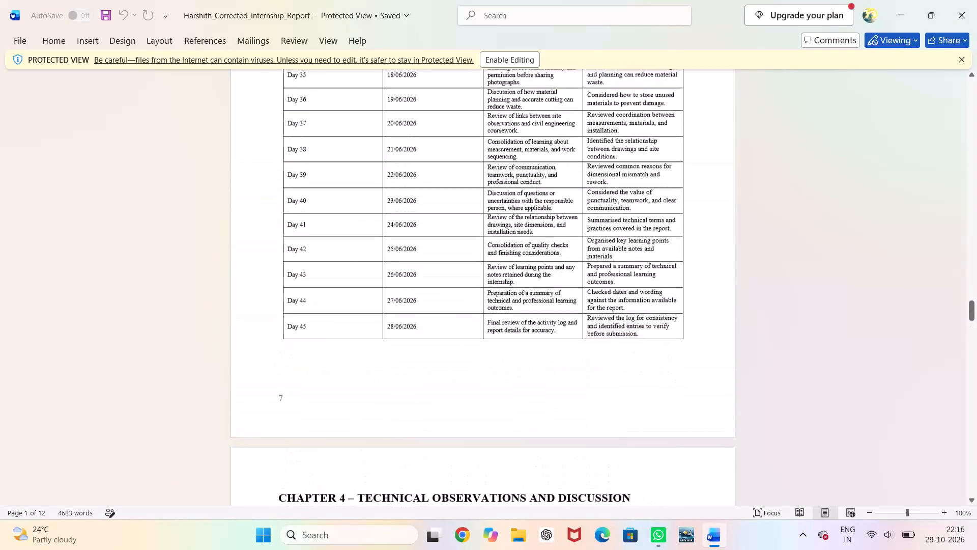
pyautogui.scroll(19, 569, 320)
pyautogui.scroll(13, 569, 320)
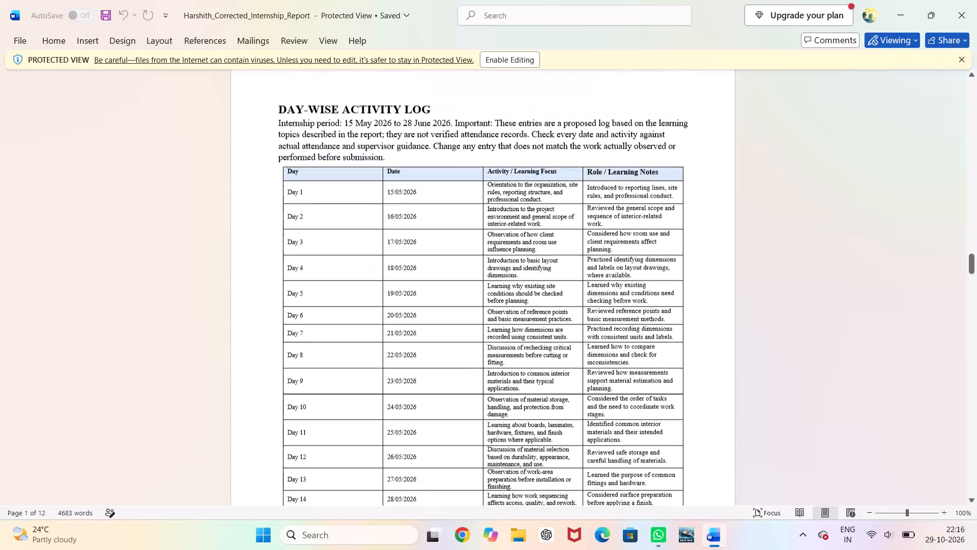
pyautogui.scroll(18, 569, 320)
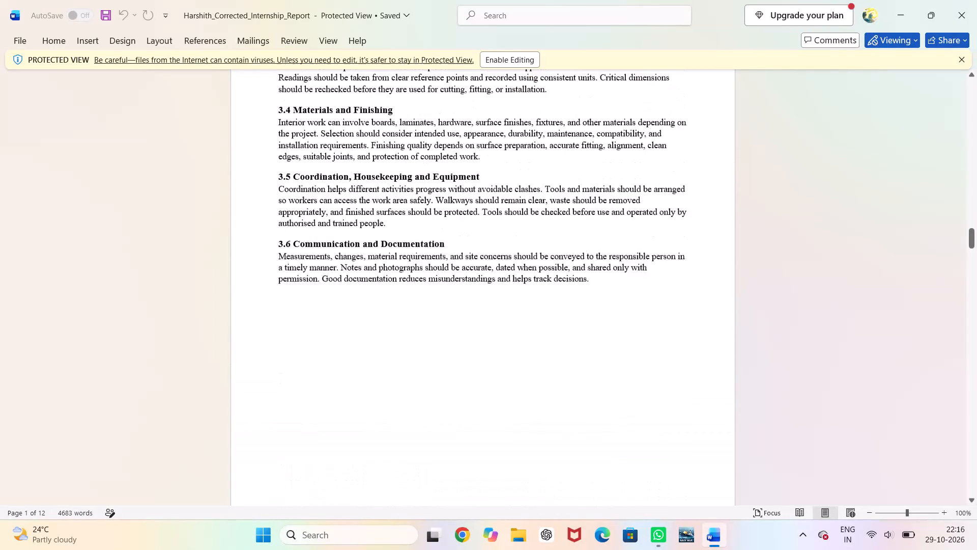
# Select the whole Day-wise Activity Log table, from its header row through the Day 45 entry.
pyautogui.scroll(-11, 569, 320)
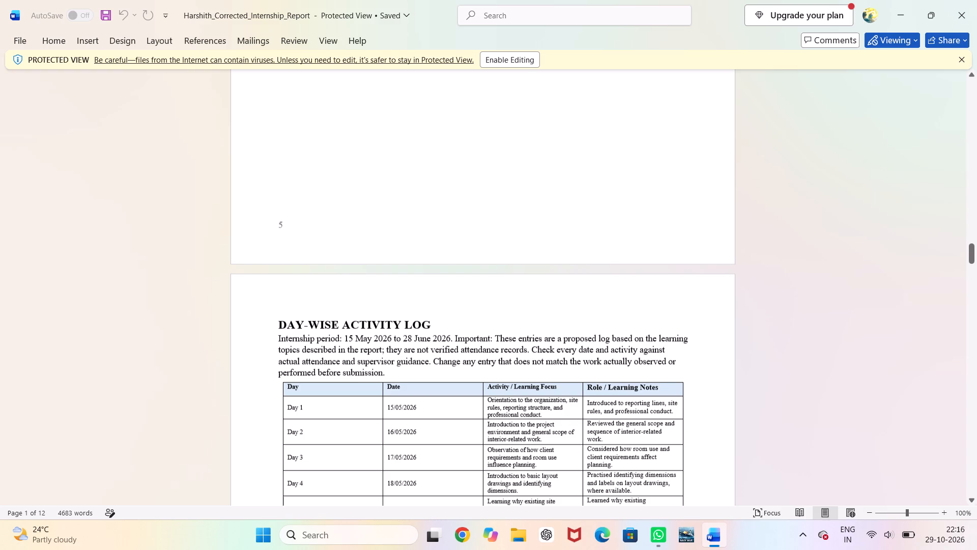
pyautogui.scroll(-3, 523, 351)
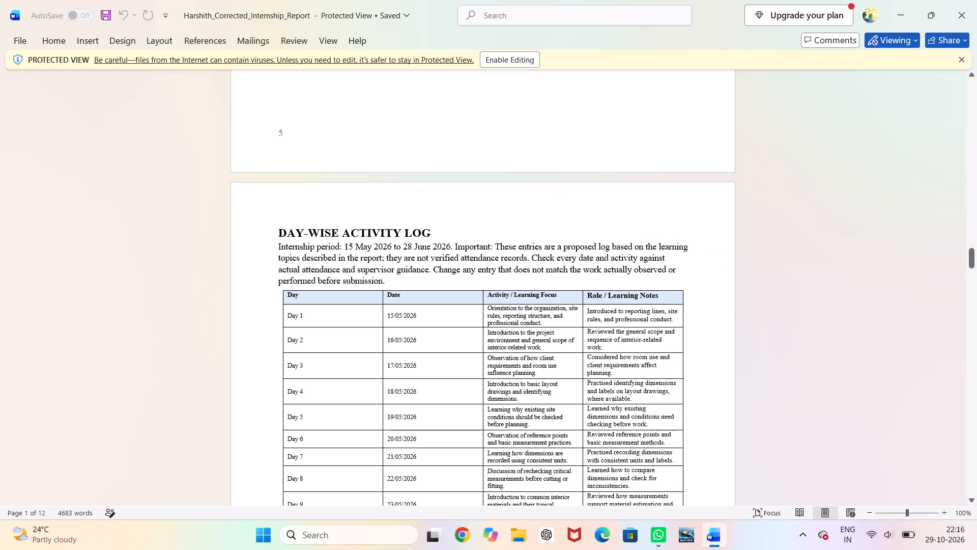
pyautogui.moveTo(282, 296); pyautogui.dragTo(324, 355)
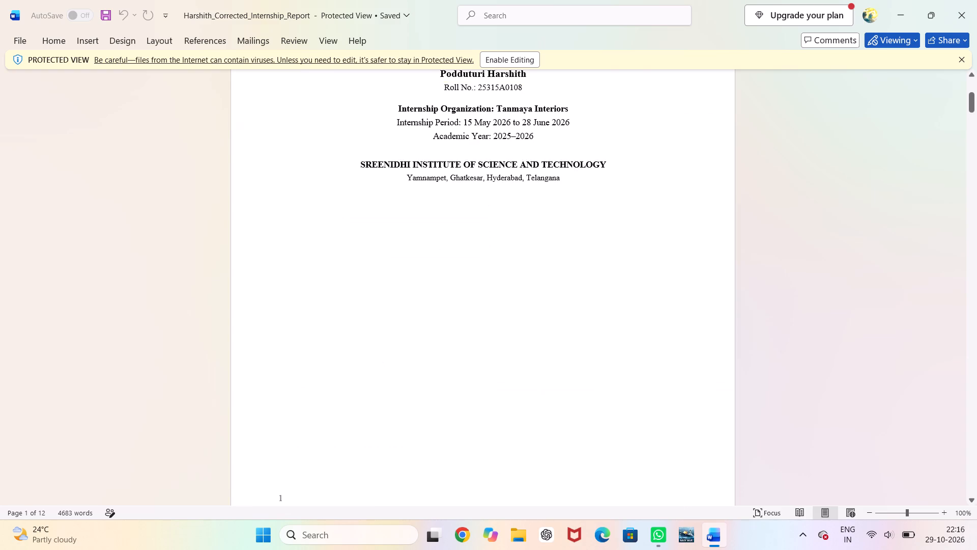
pyautogui.scroll(-20, 325, 350)
pyautogui.scroll(-17, 325, 350)
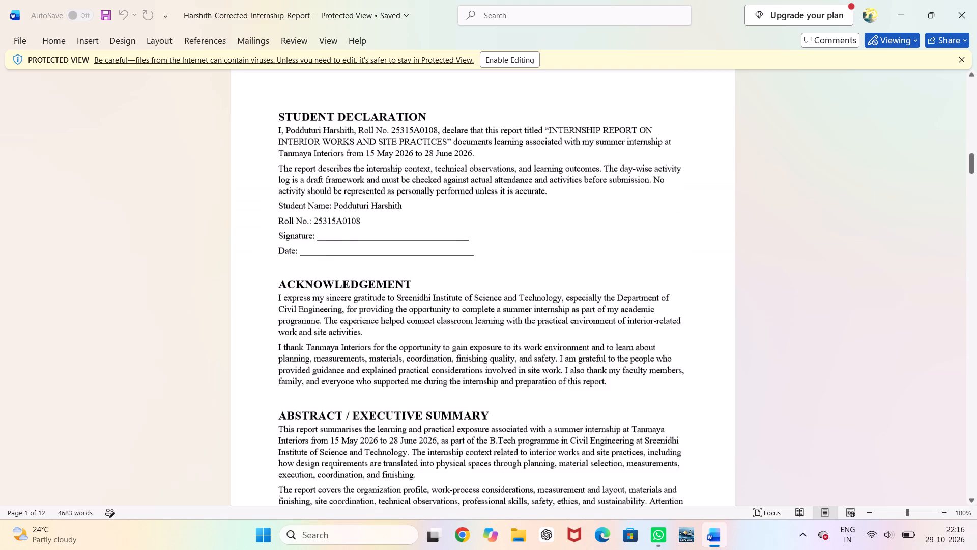
pyautogui.scroll(-20, 326, 346)
pyautogui.scroll(-19, 326, 346)
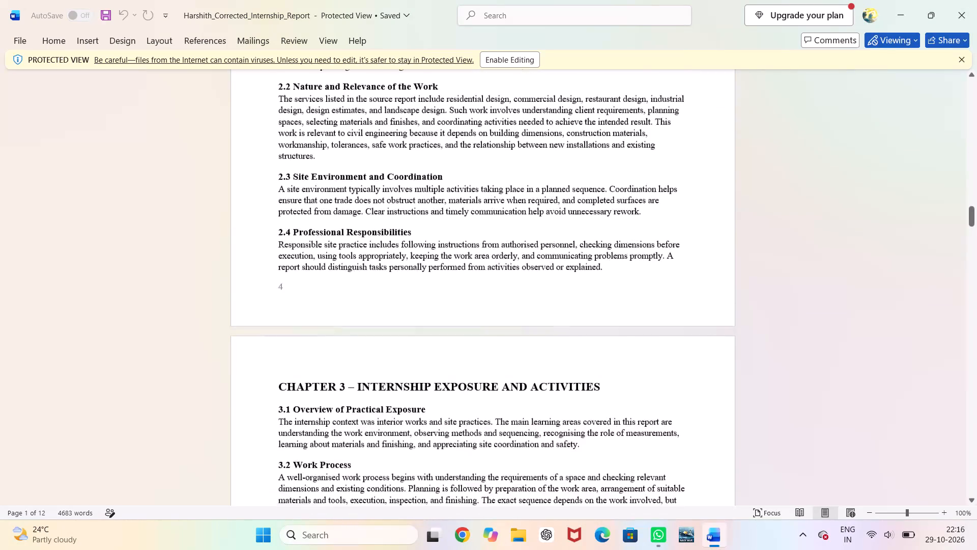
pyautogui.scroll(-20, 326, 346)
pyautogui.scroll(-11, 326, 346)
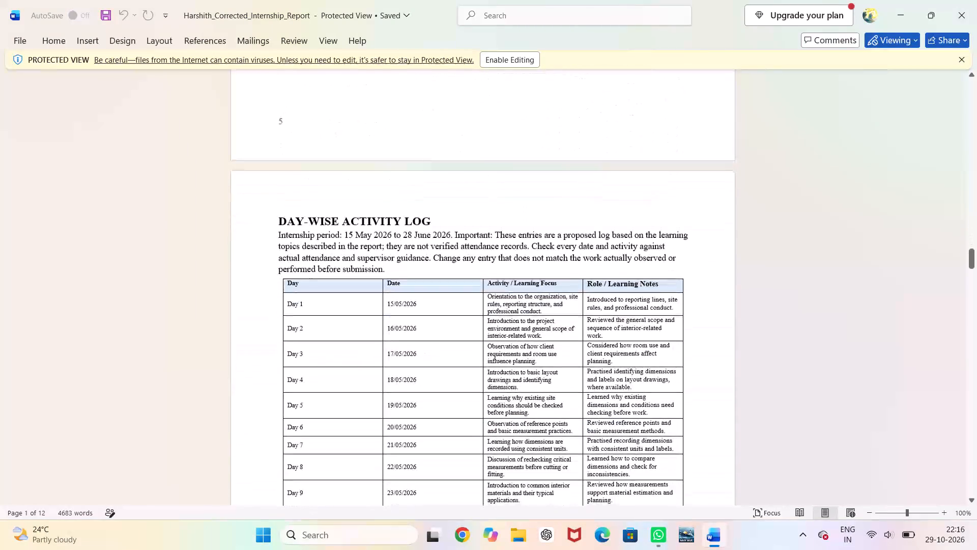
pyautogui.moveTo(290, 285); pyautogui.dragTo(385, 407)
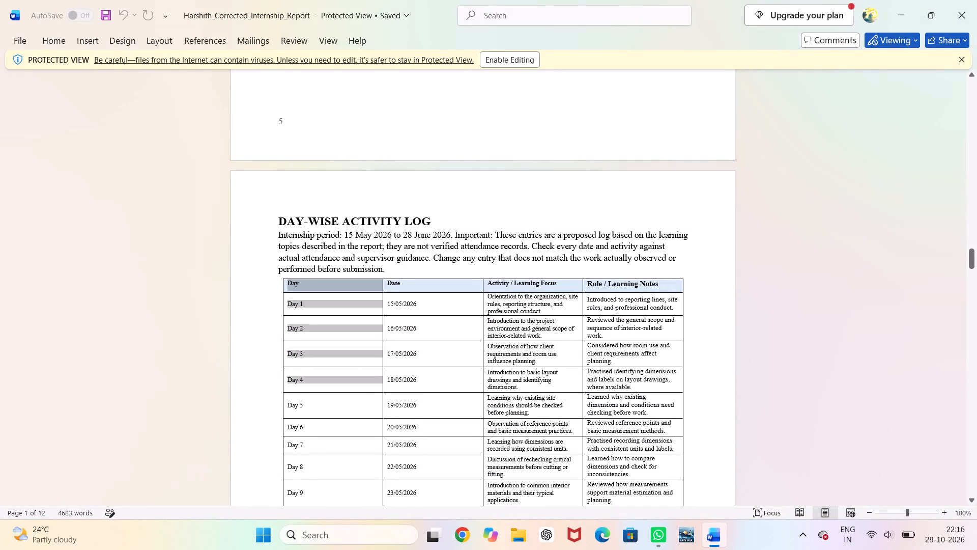
pyautogui.moveTo(385, 407); pyautogui.dragTo(506, 315)
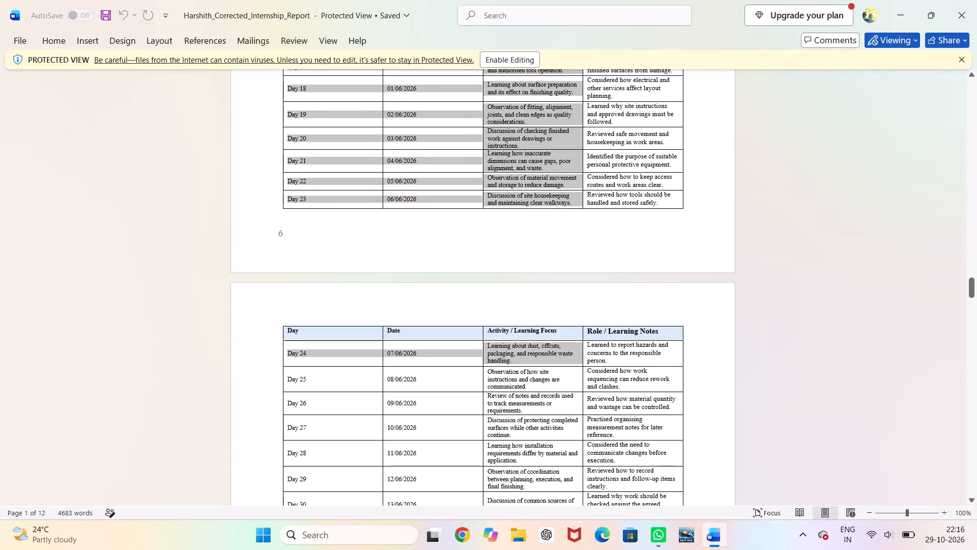
pyautogui.moveTo(506, 315); pyautogui.dragTo(611, 490)
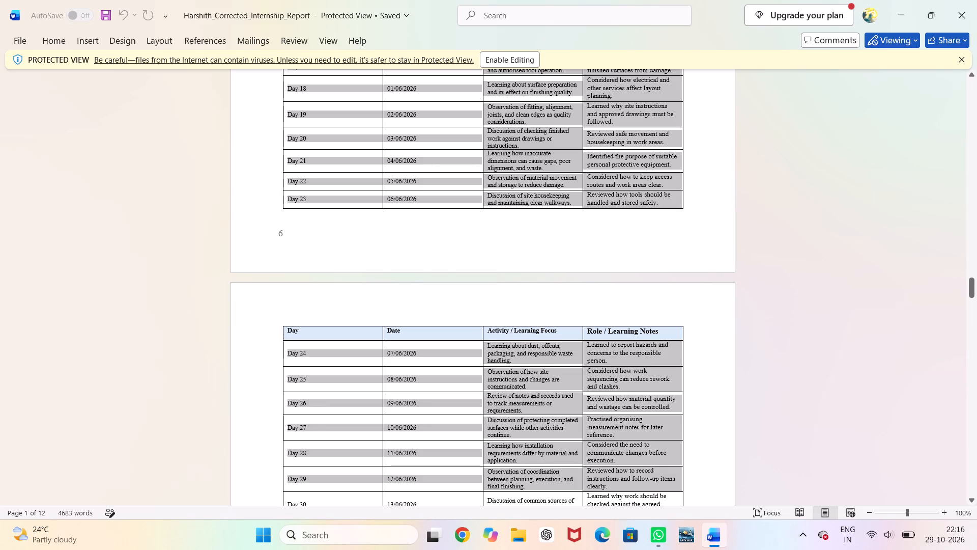
pyautogui.moveTo(611, 490); pyautogui.dragTo(653, 391)
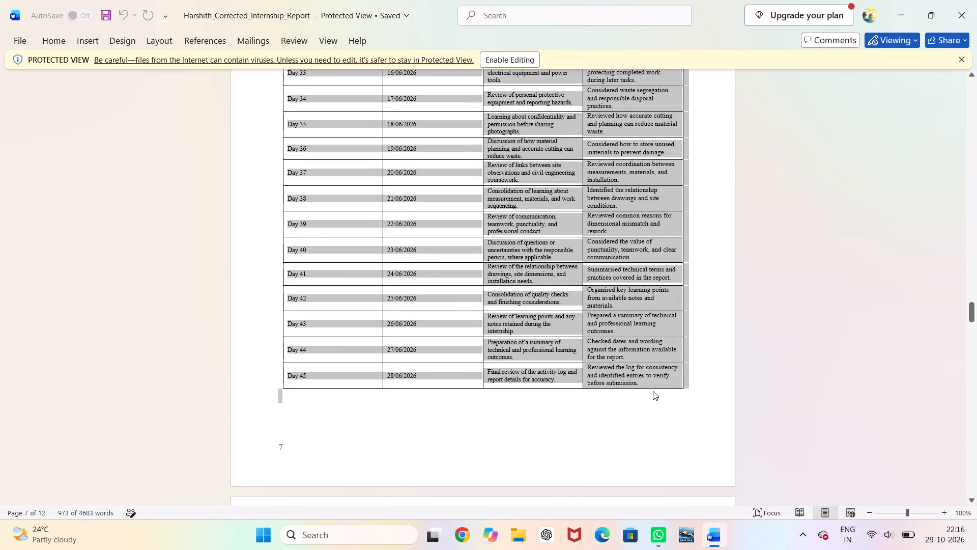
# Copy the selected Day-wise Activity Log table, Day 1 to Day 45, and clear the selection.
pyautogui.hotkey('ctrl', 'c')
pyautogui.scroll(17, 644, 408)
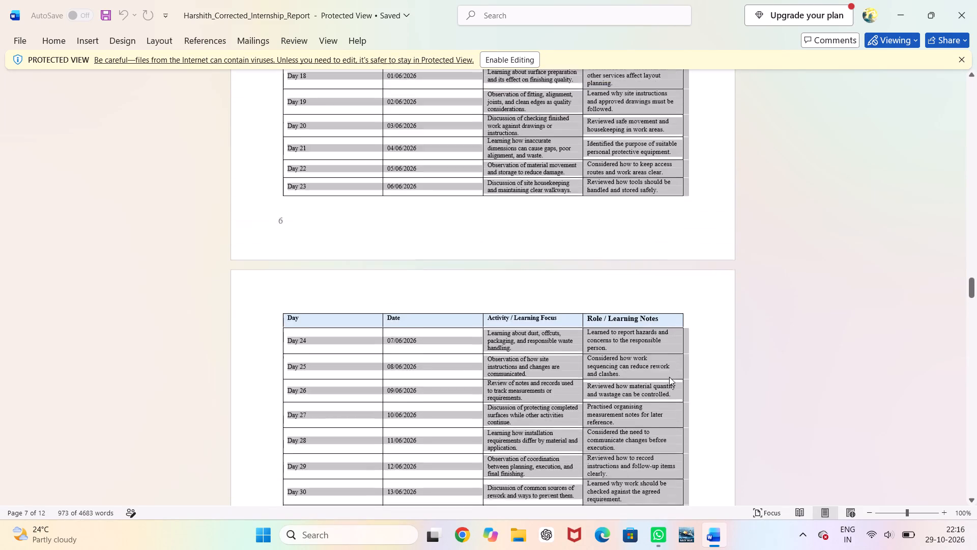
pyautogui.scroll(16, 666, 383)
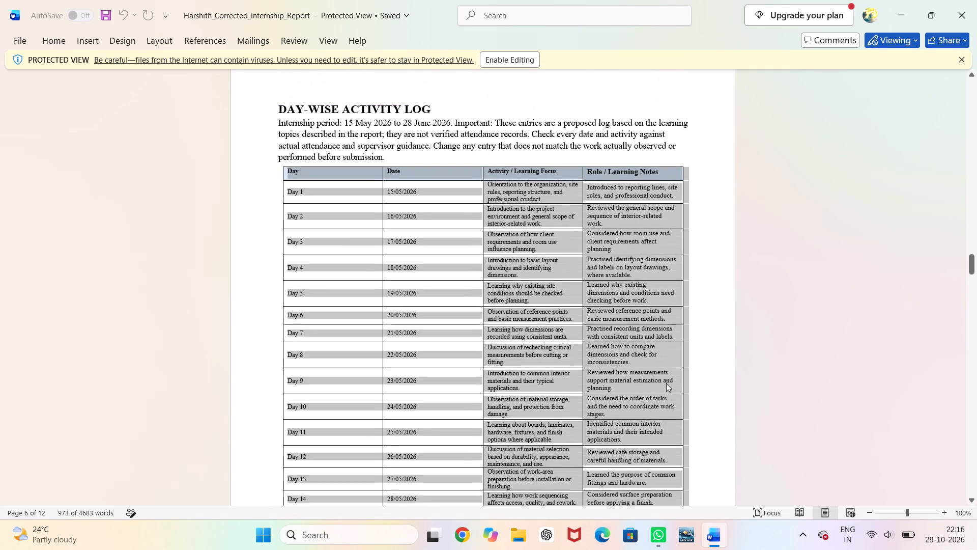
pyautogui.click(600, 378)
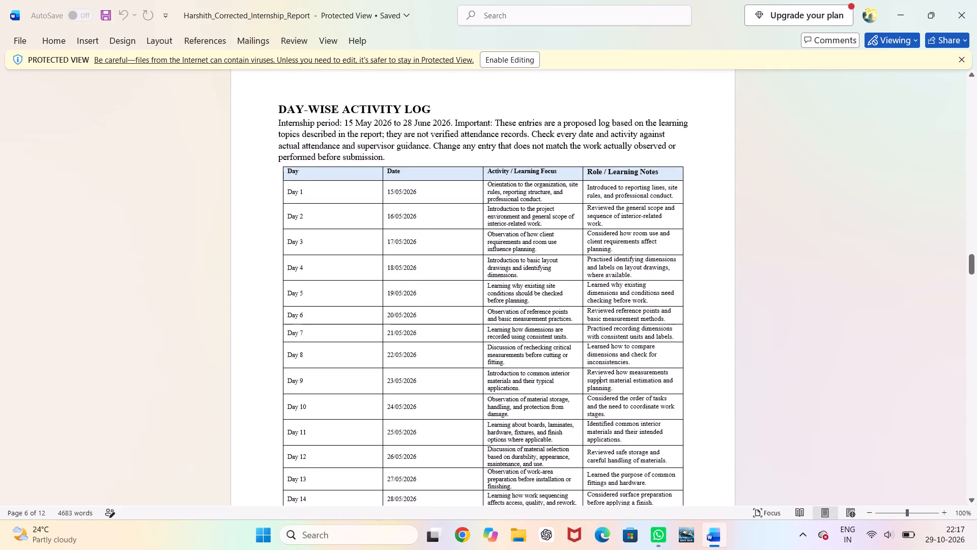
# Look back through the report from the Day-wise Activity Log through the opening chapters and front matter to the table of contents.
pyautogui.scroll(2, 597, 379)
pyautogui.scroll(-2, 597, 379)
pyautogui.scroll(4, 597, 379)
pyautogui.scroll(-1, 597, 379)
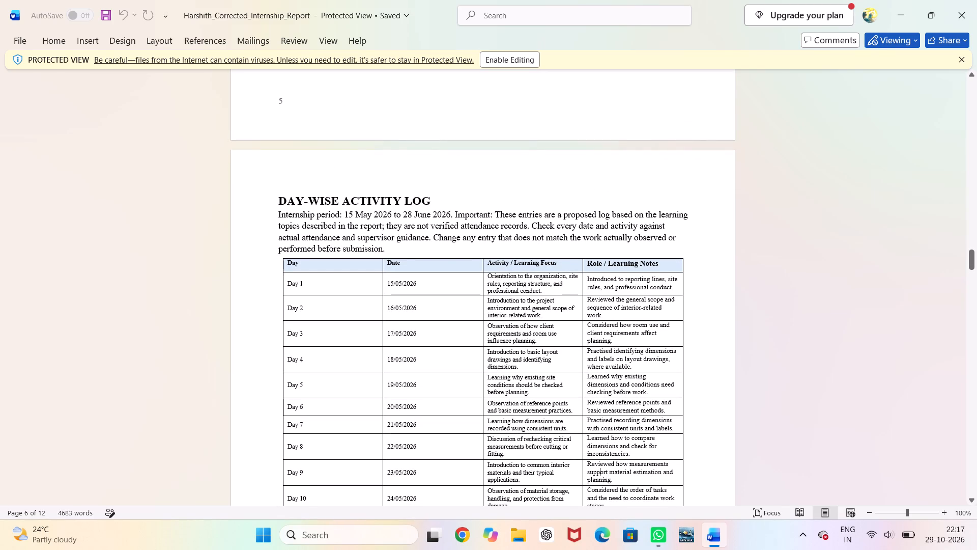
pyautogui.scroll(12, 601, 246)
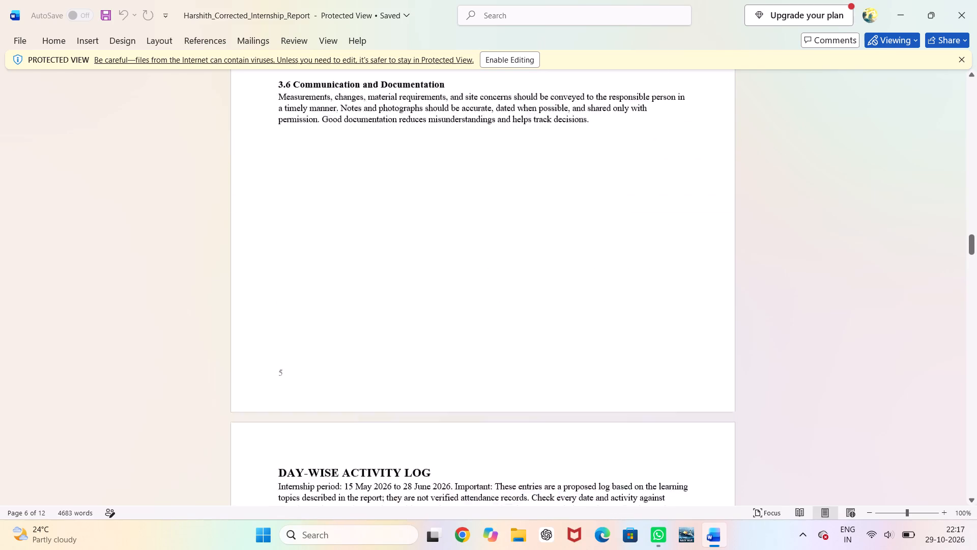
pyautogui.scroll(18, 601, 240)
pyautogui.scroll(17, 602, 240)
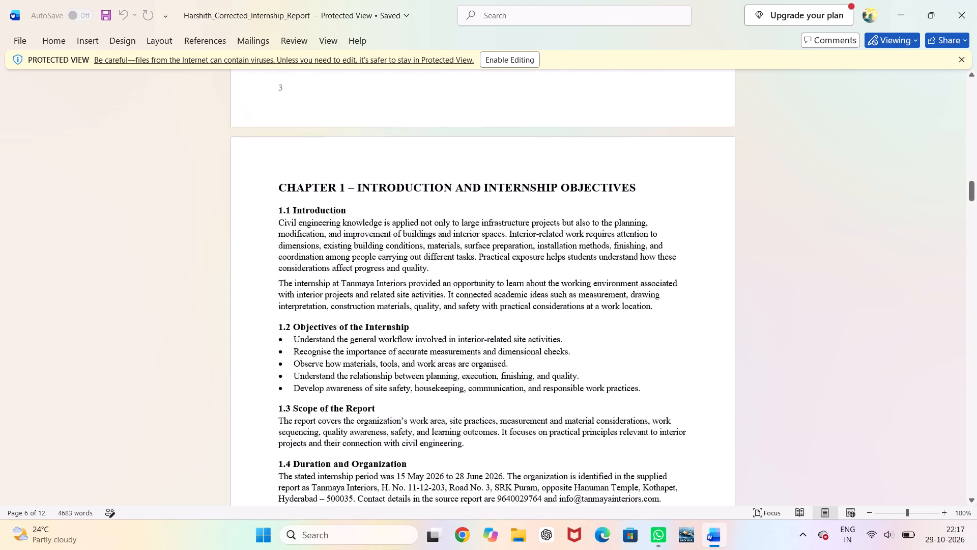
pyautogui.scroll(15, 599, 238)
pyautogui.scroll(7, 599, 238)
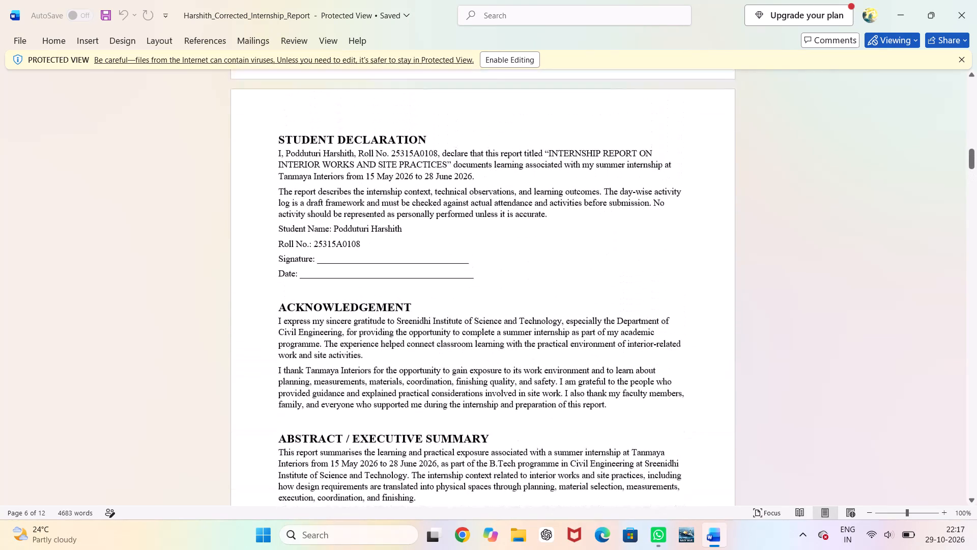
pyautogui.scroll(20, 599, 238)
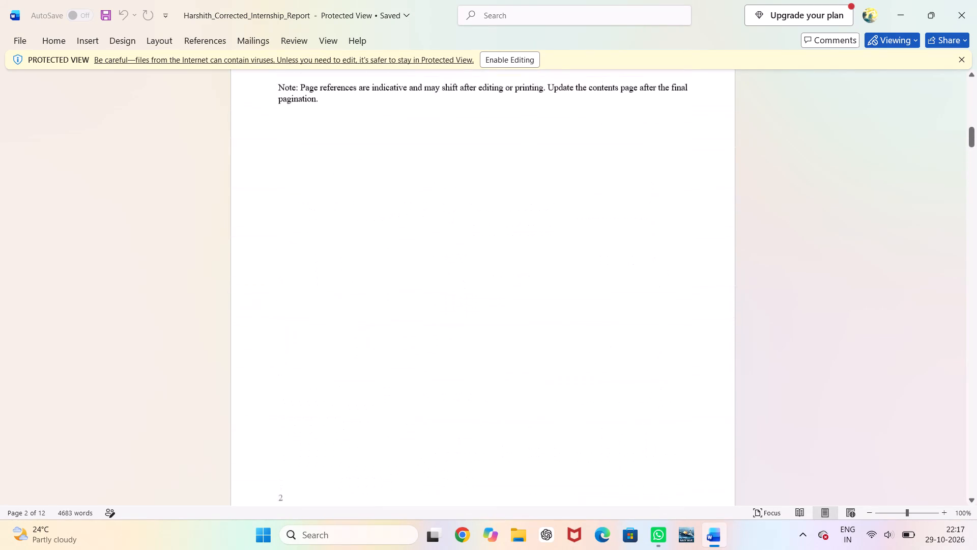
pyautogui.scroll(3, 598, 238)
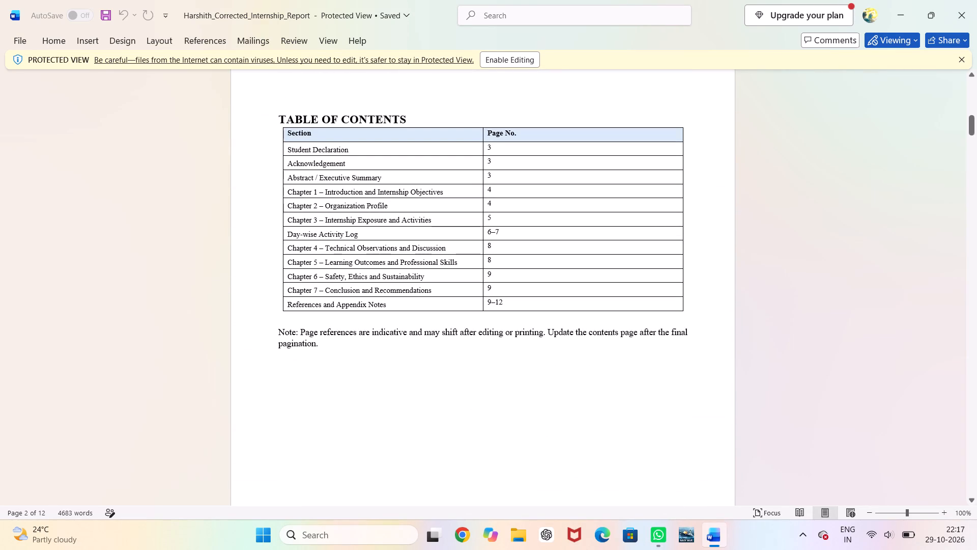
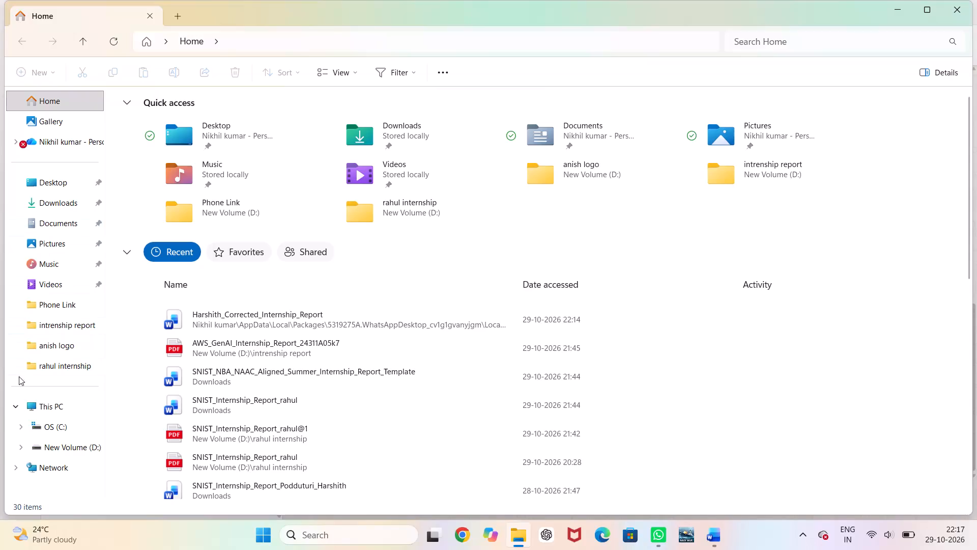
# In File Explorer, delete the PDF SNIST_Internship_Report_rahul from the rahul internship folder on New Volume (D:).
pyautogui.click(31, 449)
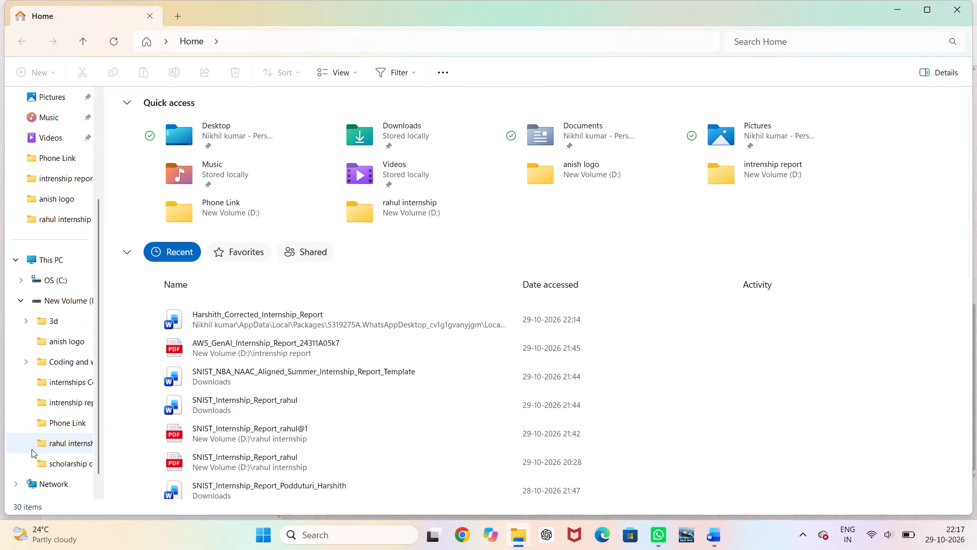
pyautogui.click(48, 437)
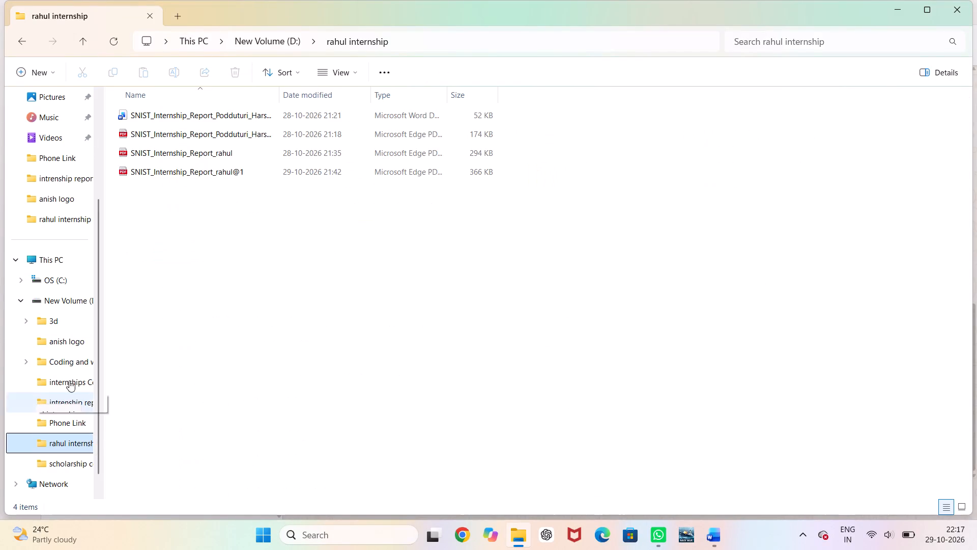
pyautogui.click(208, 158)
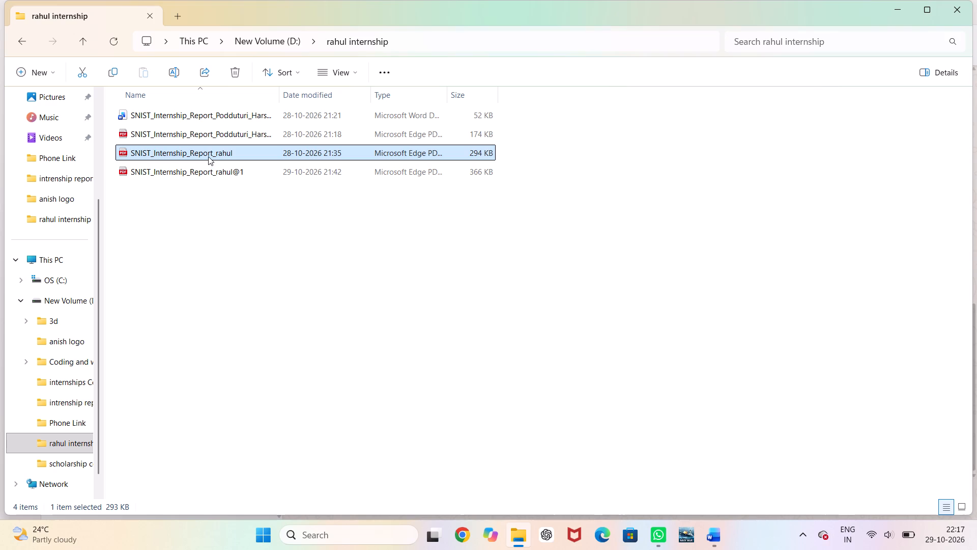
pyautogui.click(212, 137)
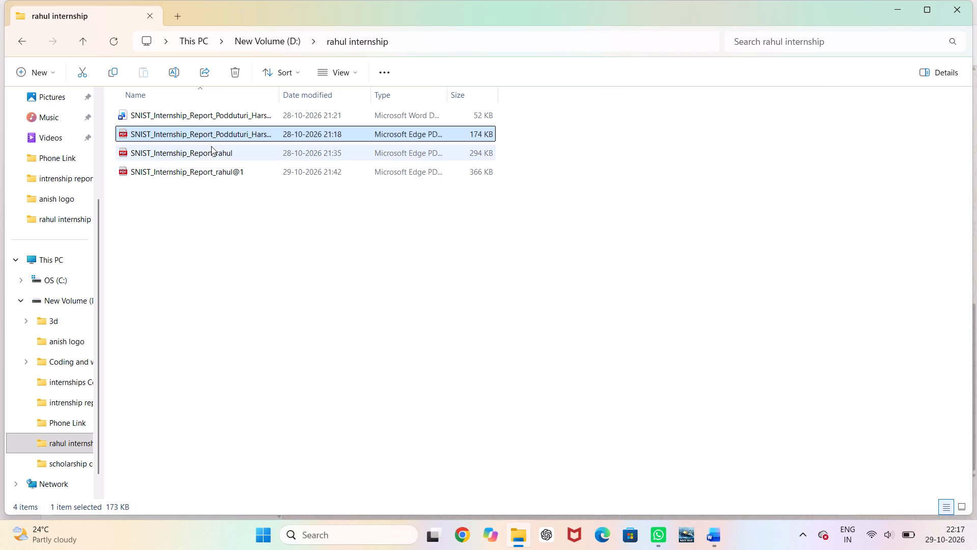
pyautogui.click(211, 148)
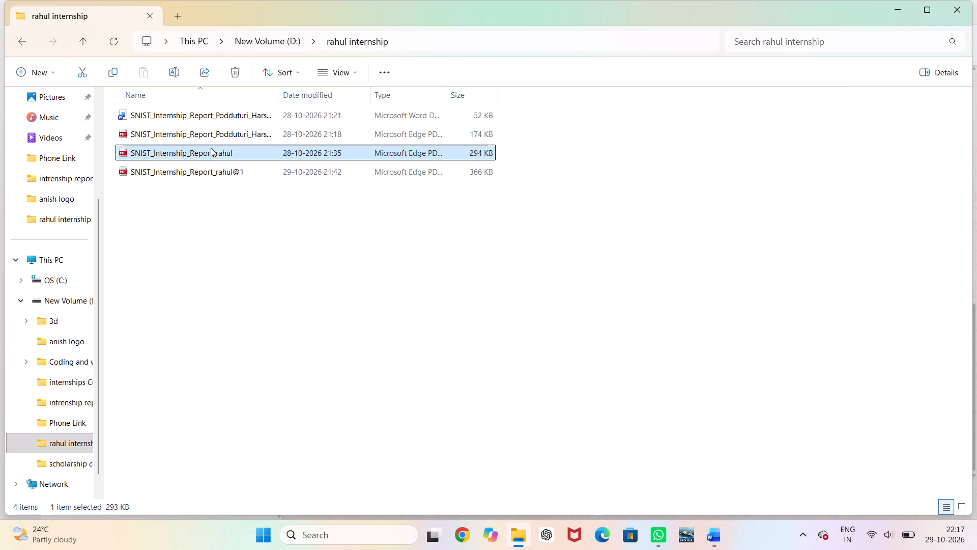
pyautogui.press('Delete')
pyautogui.click(215, 137)
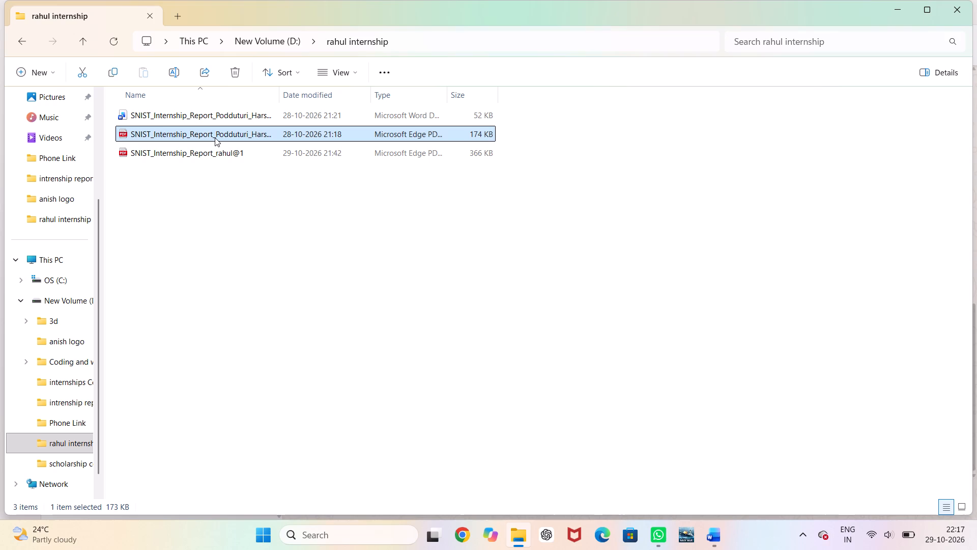
pyautogui.press('Delete')
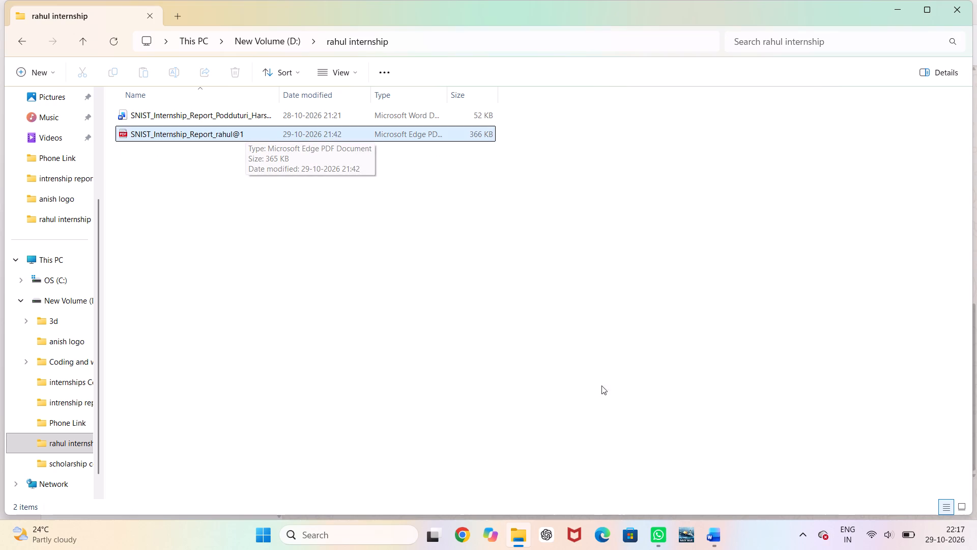
# In Chrome, search for pdf to word and open iLovePDF's Convert PDF to Word online for free page.
pyautogui.click(470, 535)
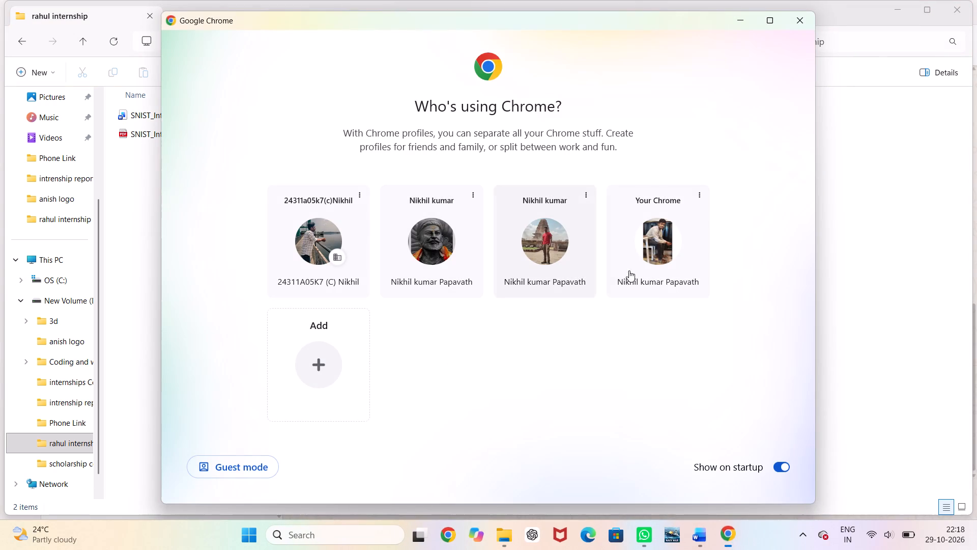
pyautogui.click(418, 259)
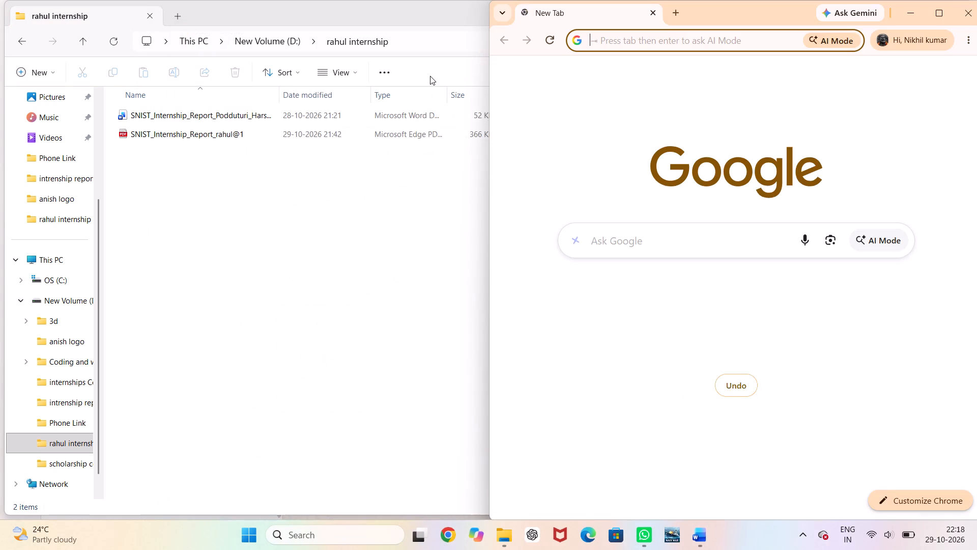
pyautogui.click(638, 44)
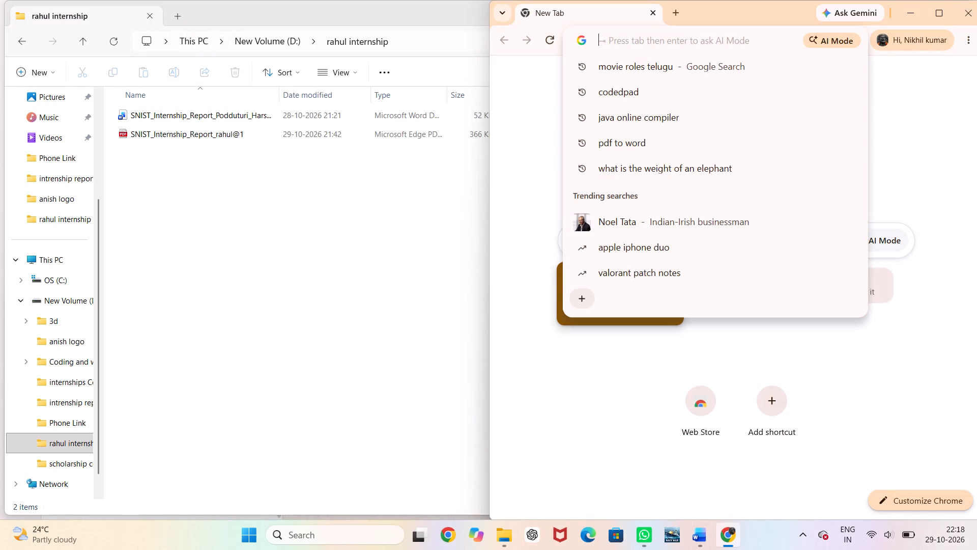
pyautogui.click(639, 137)
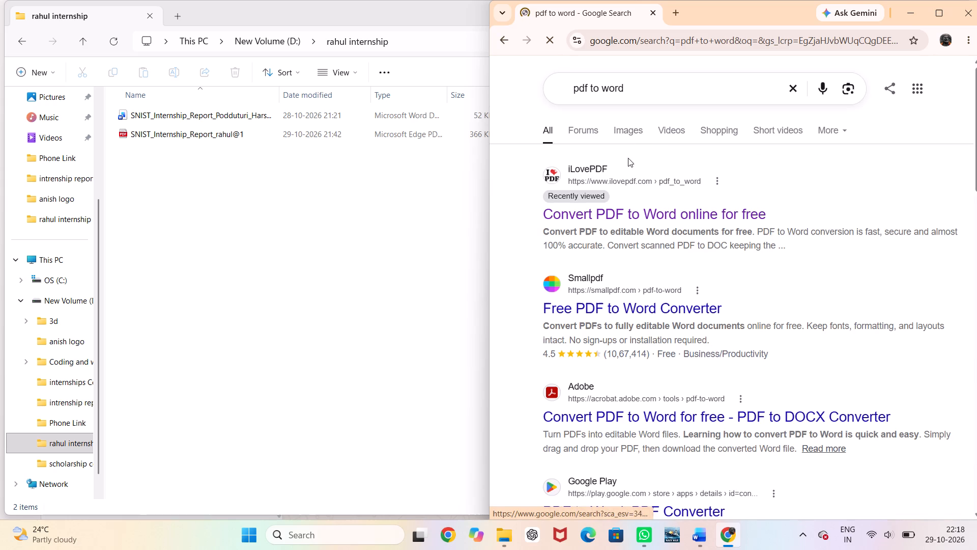
pyautogui.click(615, 214)
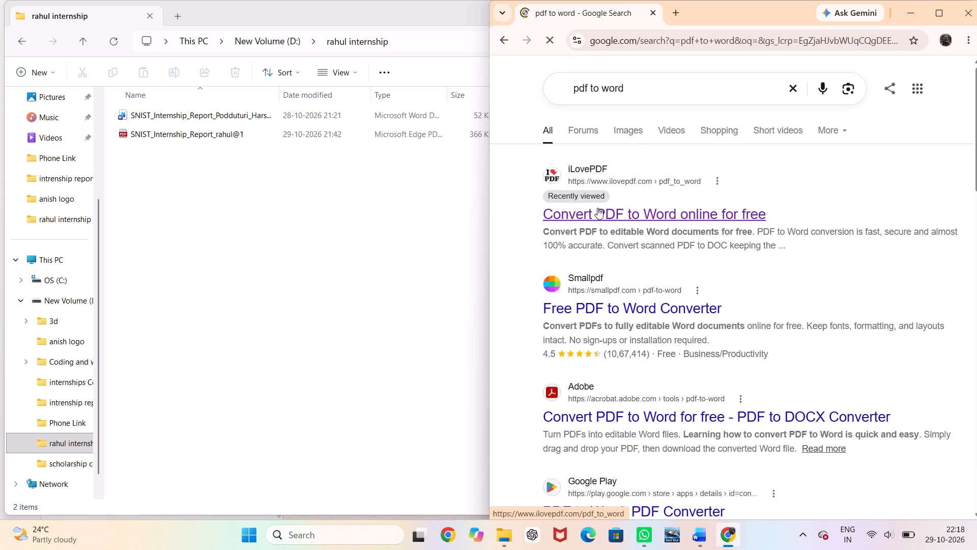
# Upload SNIST_Internship_Report_rahul@1 from the rahul internship folder to the PDF to Word converter and convert it to Word with No OCR.
pyautogui.click(944, 11)
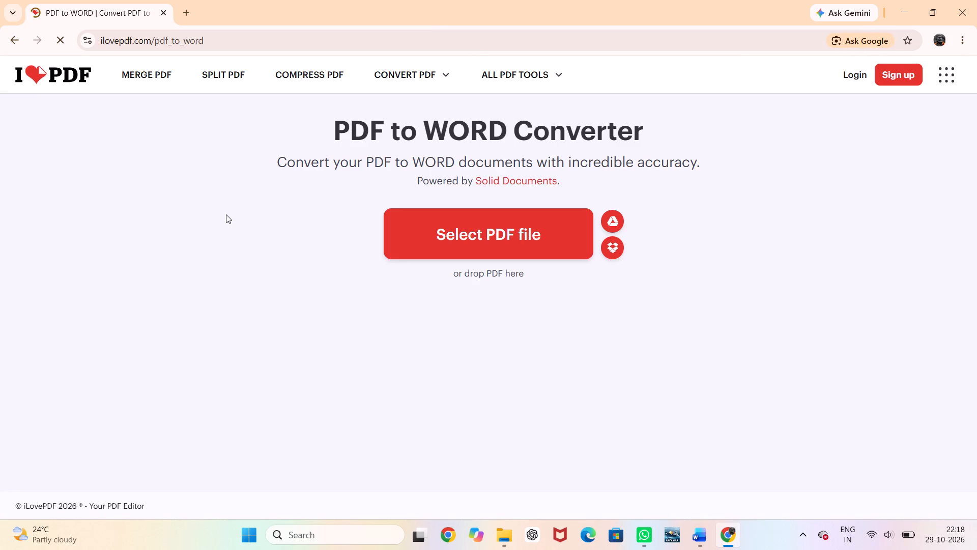
pyautogui.click(423, 236)
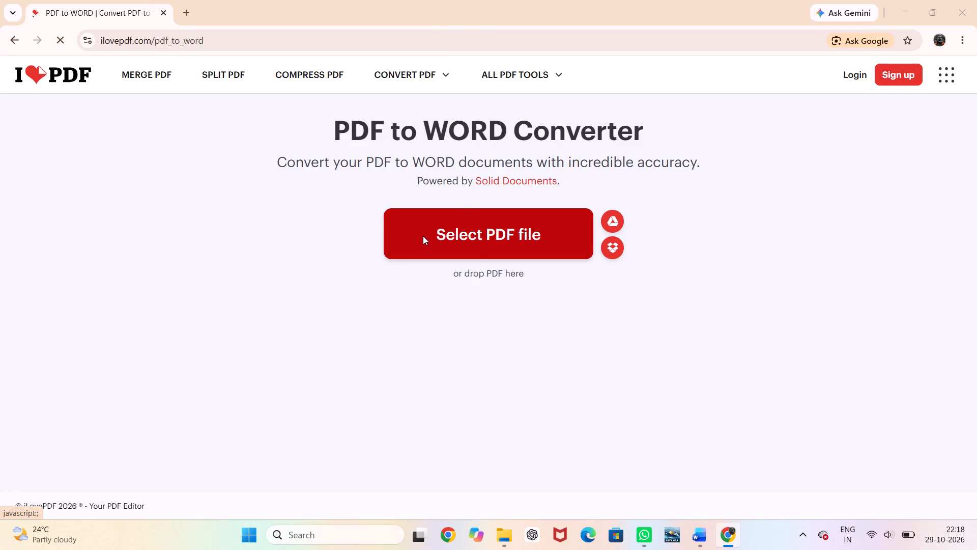
pyautogui.click(194, 107)
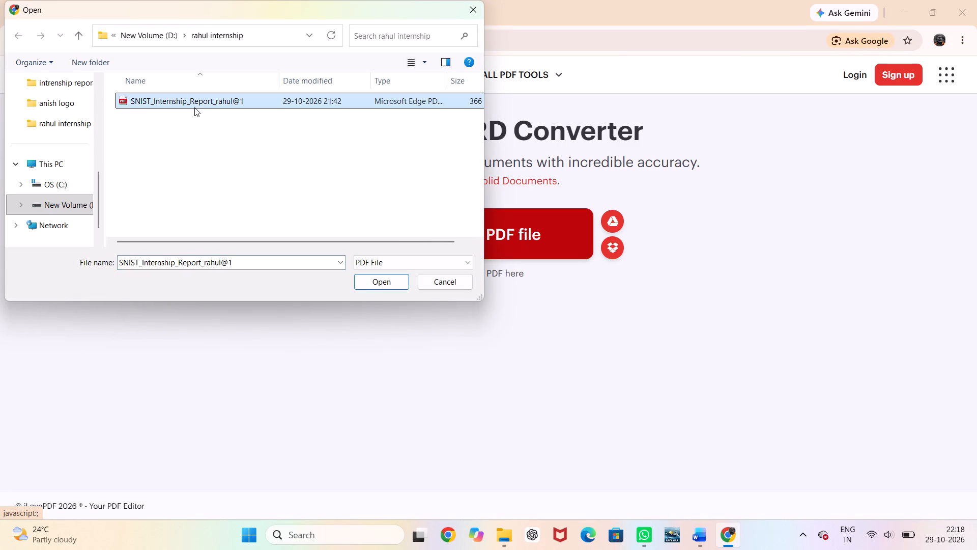
pyautogui.click(365, 280)
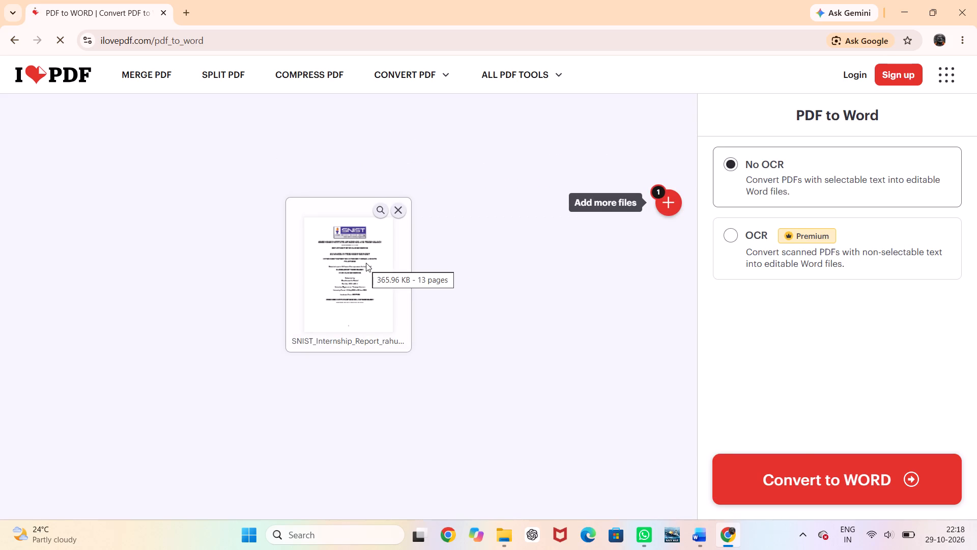
pyautogui.click(836, 474)
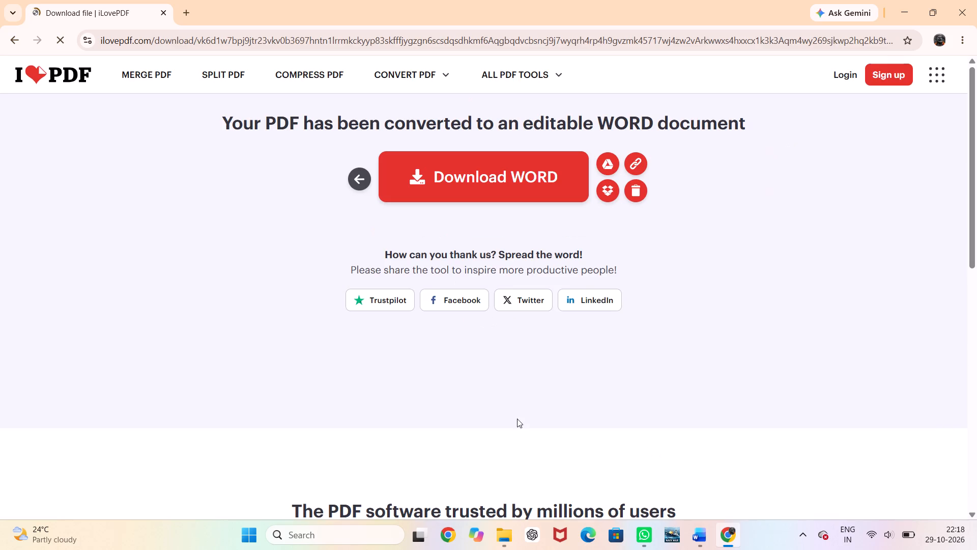
# Download the converted Word document of the internship report and check the browser's recent downloads.
pyautogui.scroll(3, 494, 236)
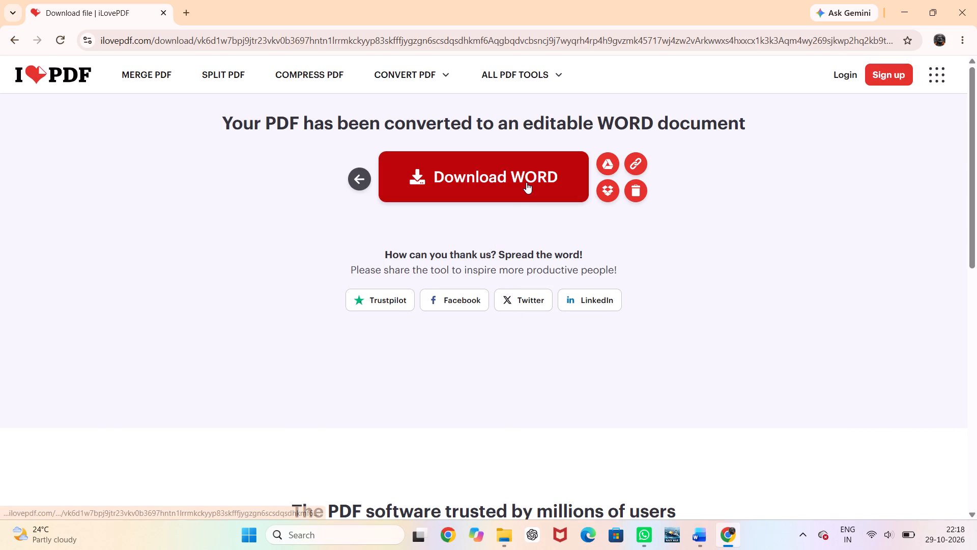
pyautogui.click(526, 182)
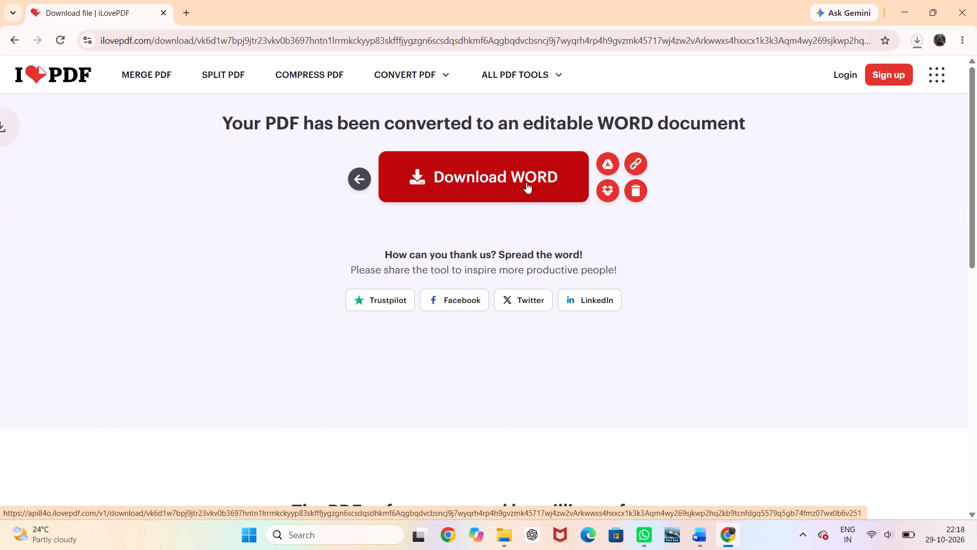
pyautogui.click(917, 41)
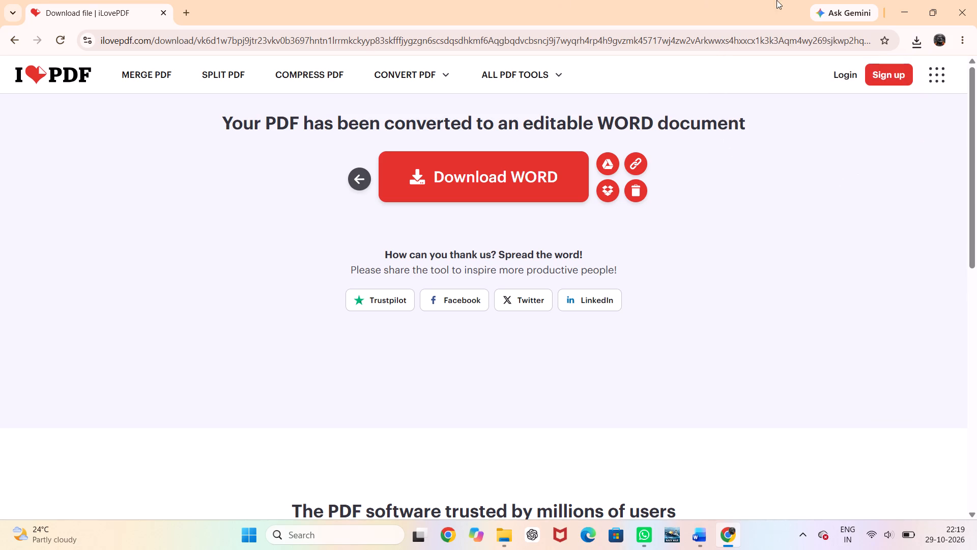
# Switch to File Explorer and open the converted Word document SNIST_Internship_Report_rahul1 from the Downloads folder.
pyautogui.click(914, 8)
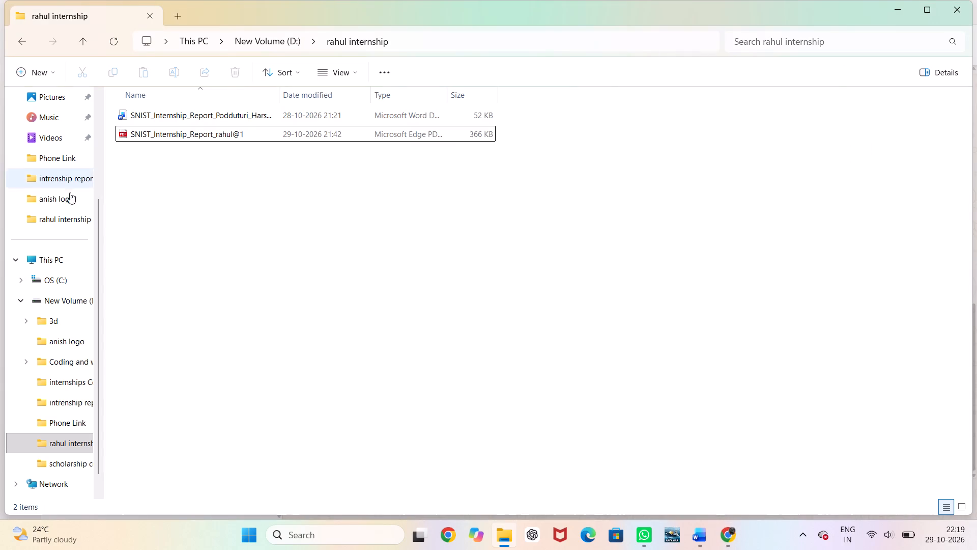
pyautogui.scroll(8, 81, 234)
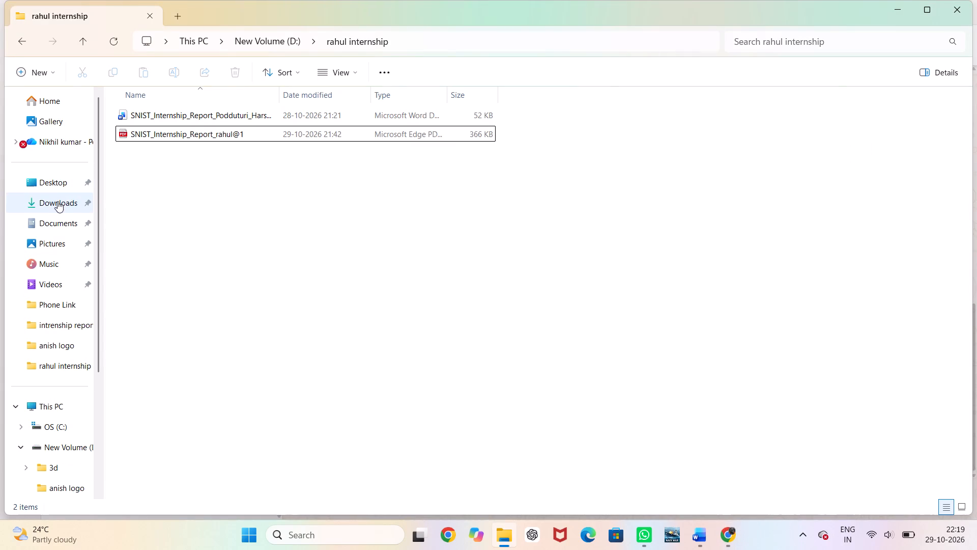
pyautogui.click(58, 204)
pyautogui.doubleClick(165, 128)
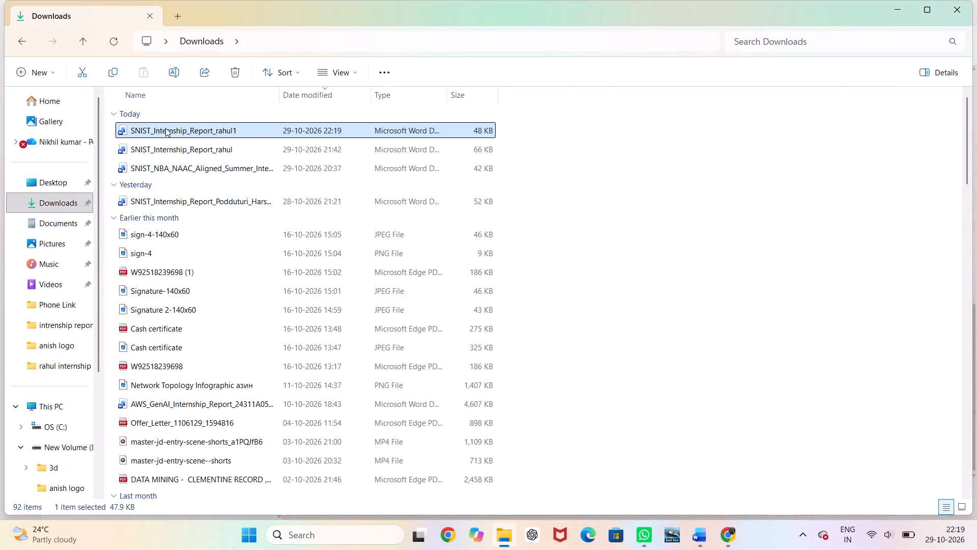
# Read through the converted report from the cover page through the front matter to the start of Chapter 4.
pyautogui.scroll(-2, 545, 272)
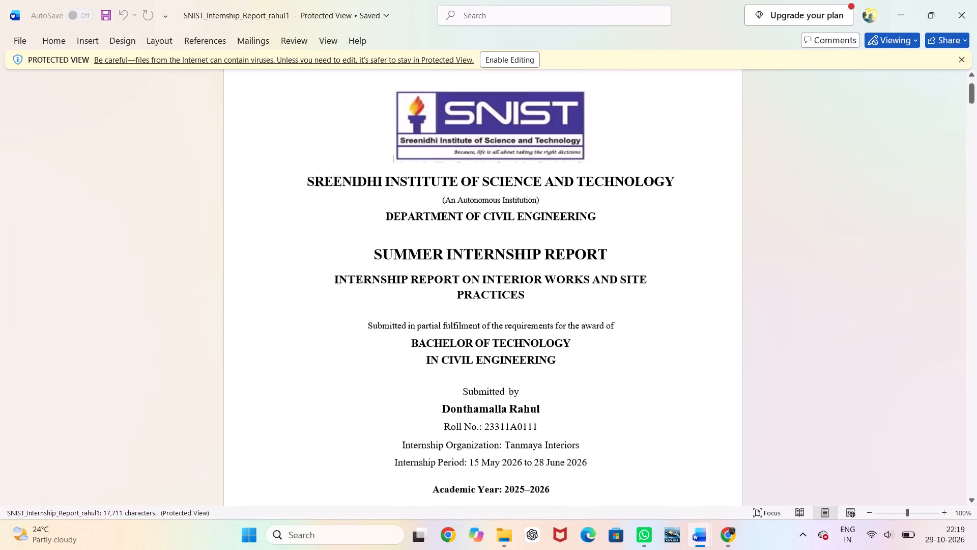
pyautogui.scroll(-12, 545, 272)
pyautogui.scroll(-6, 448, 266)
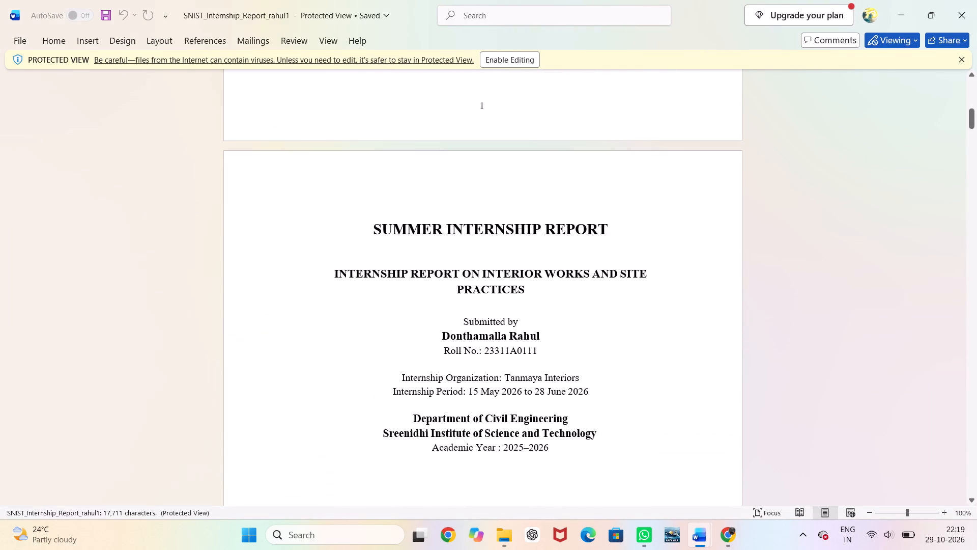
pyautogui.scroll(-3, 457, 349)
pyautogui.scroll(-6, 508, 332)
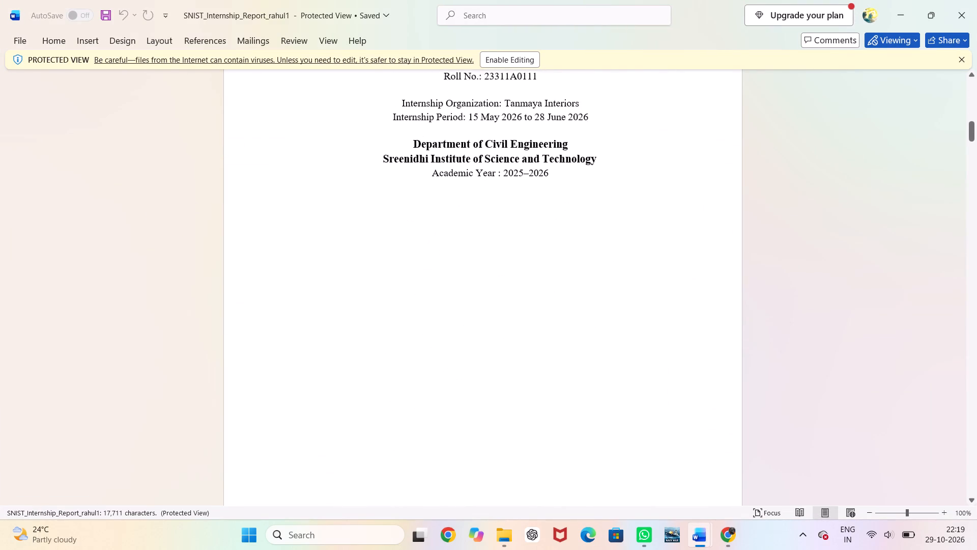
pyautogui.scroll(-16, 508, 332)
pyautogui.scroll(-20, 508, 326)
pyautogui.scroll(-1, 508, 326)
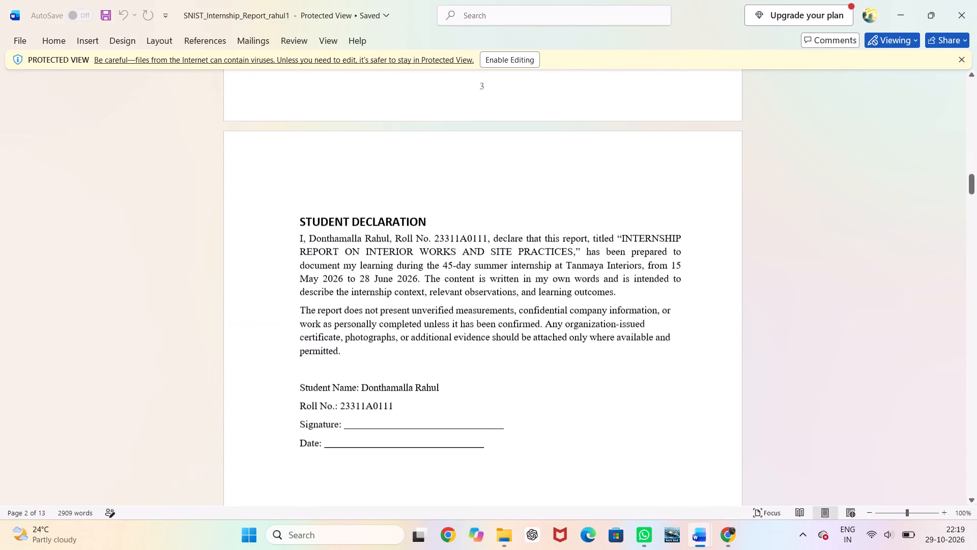
pyautogui.scroll(-3, 508, 326)
pyautogui.scroll(-20, 508, 326)
pyautogui.scroll(-6, 508, 326)
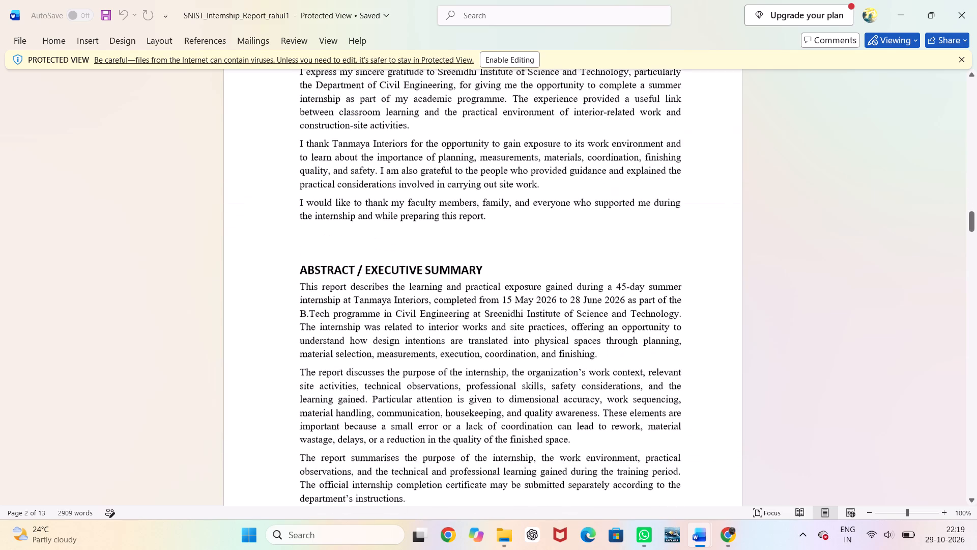
pyautogui.scroll(-20, 508, 327)
pyautogui.scroll(-5, 508, 331)
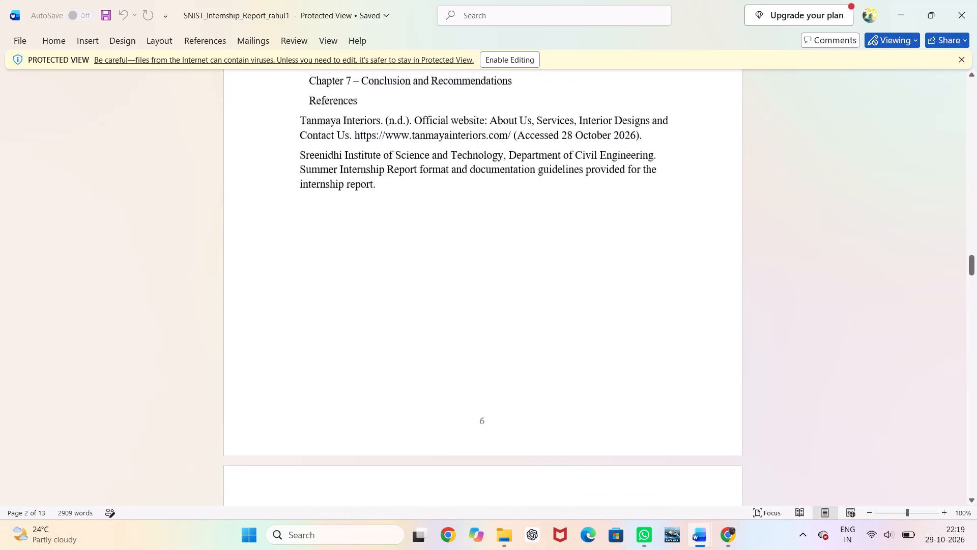
pyautogui.scroll(-15, 508, 331)
pyautogui.scroll(-15, 508, 331)
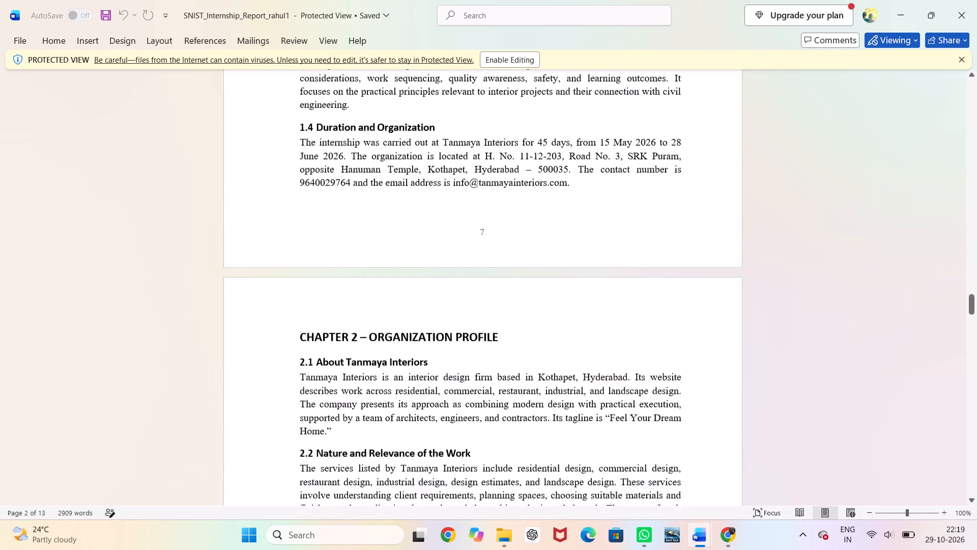
pyautogui.scroll(-19, 508, 331)
pyautogui.scroll(-20, 507, 328)
pyautogui.scroll(-4, 507, 328)
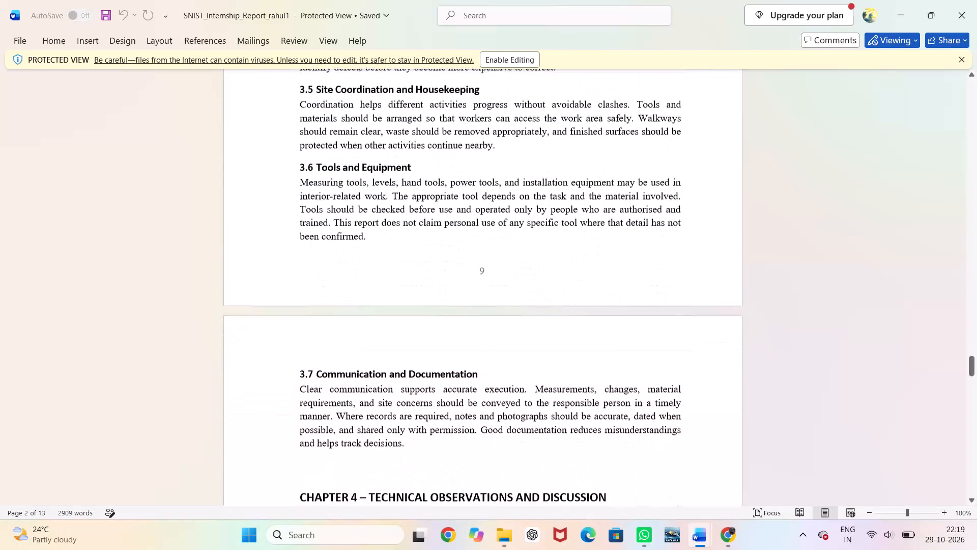
pyautogui.scroll(-9, 507, 328)
# Look back over the Chapter 3 sections and the end of Chapter 2 in the converted report.
pyautogui.scroll(7, 507, 328)
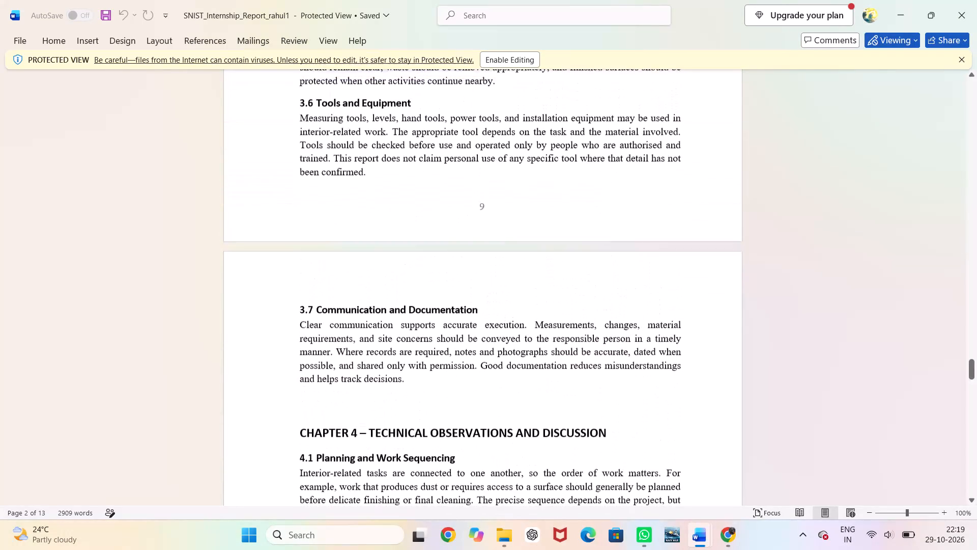
pyautogui.scroll(20, 507, 328)
pyautogui.scroll(4, 507, 328)
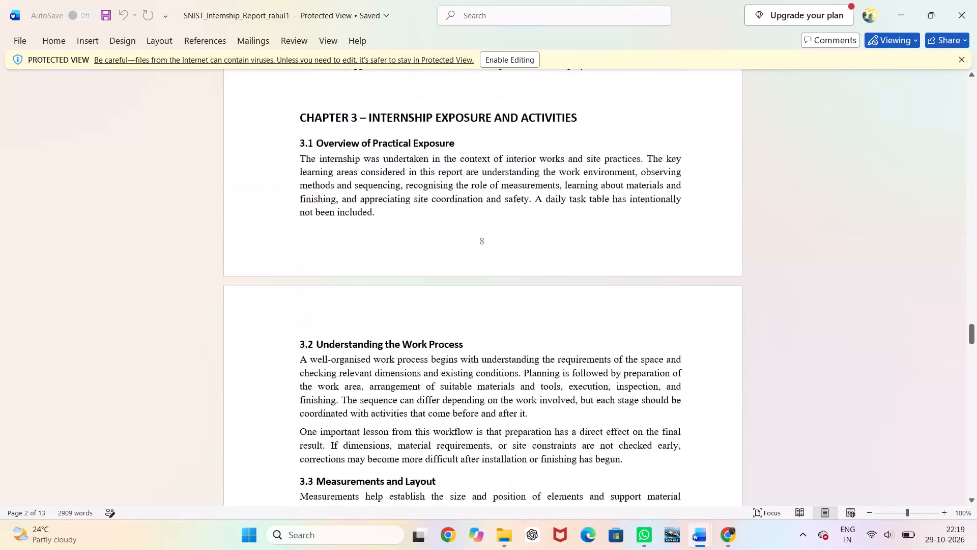
pyautogui.scroll(4, 507, 328)
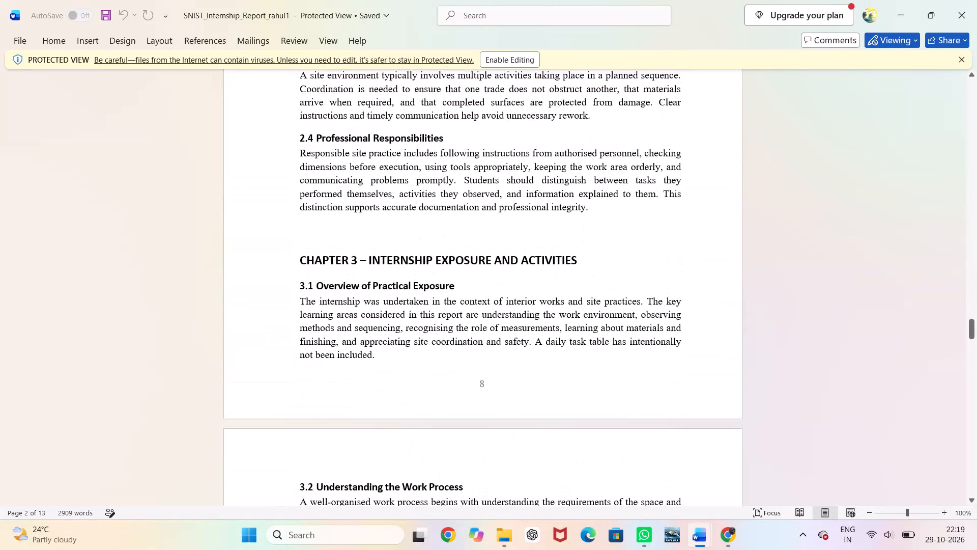
pyautogui.scroll(-18, 507, 328)
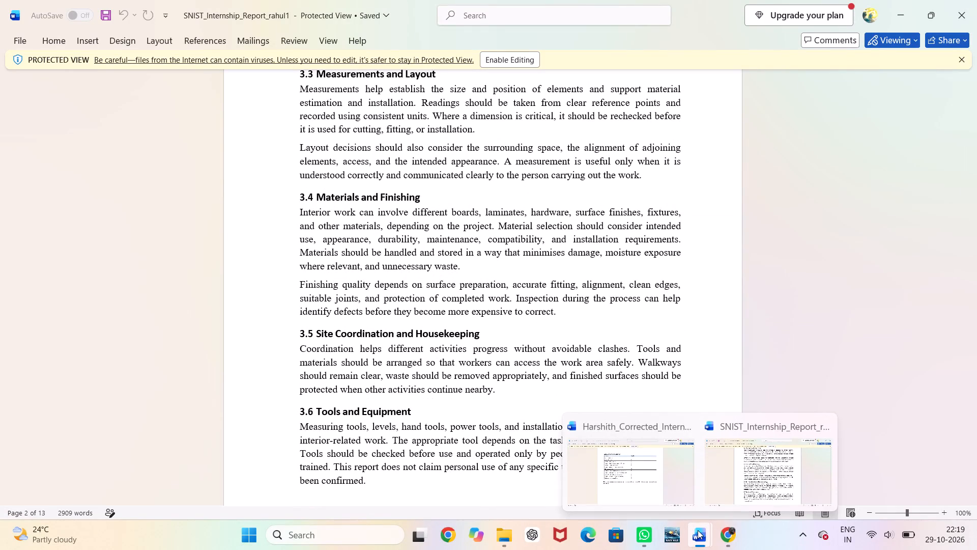
# Switch to the corrected internship report and review it from the table of contents through the end of Chapter 3.
pyautogui.click(674, 493)
pyautogui.scroll(-3, 547, 369)
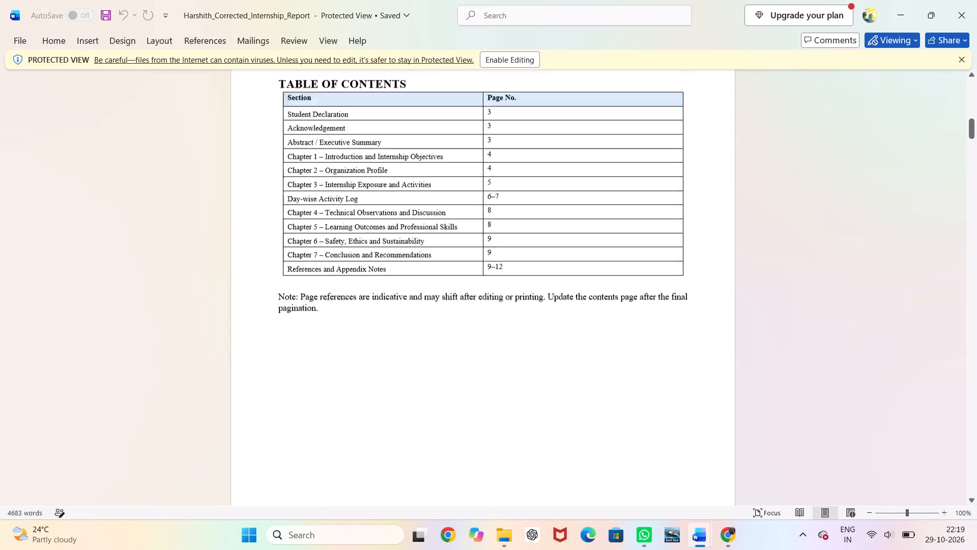
pyautogui.scroll(-20, 547, 369)
pyautogui.scroll(-18, 547, 369)
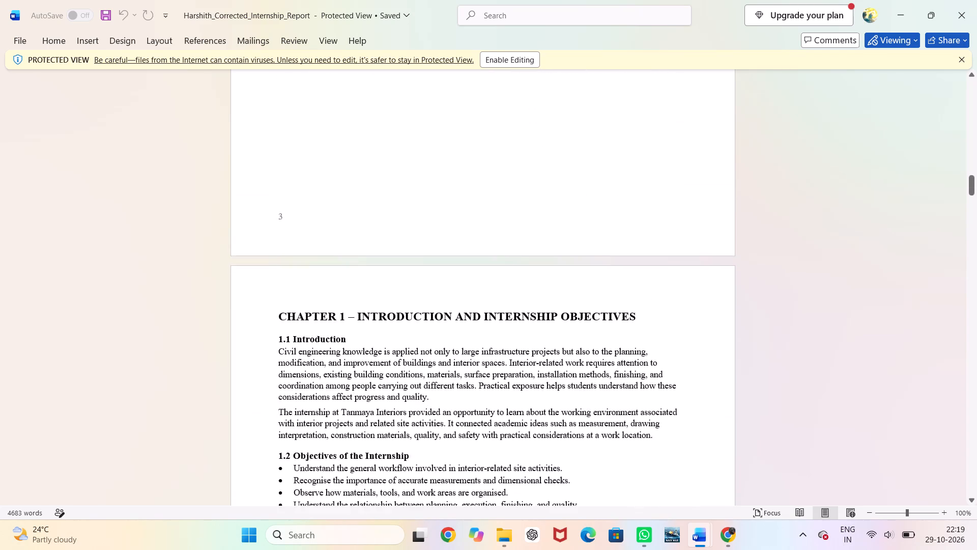
pyautogui.scroll(-18, 545, 367)
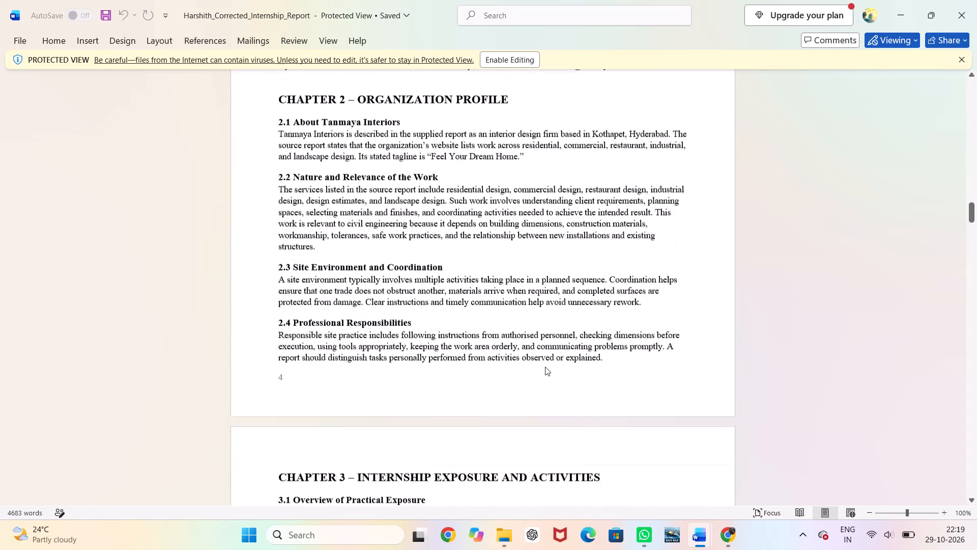
pyautogui.scroll(-19, 545, 367)
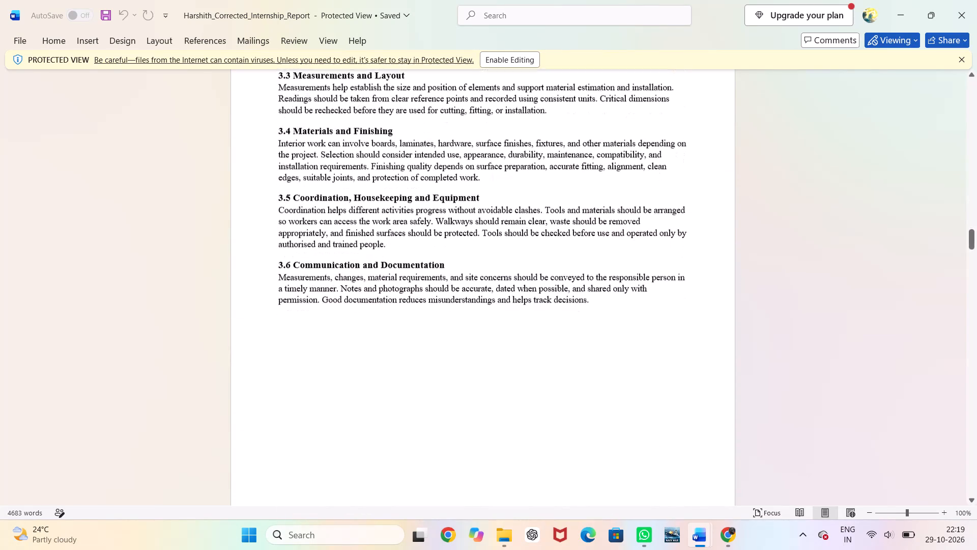
pyautogui.scroll(-13, 545, 367)
pyautogui.scroll(13, 545, 367)
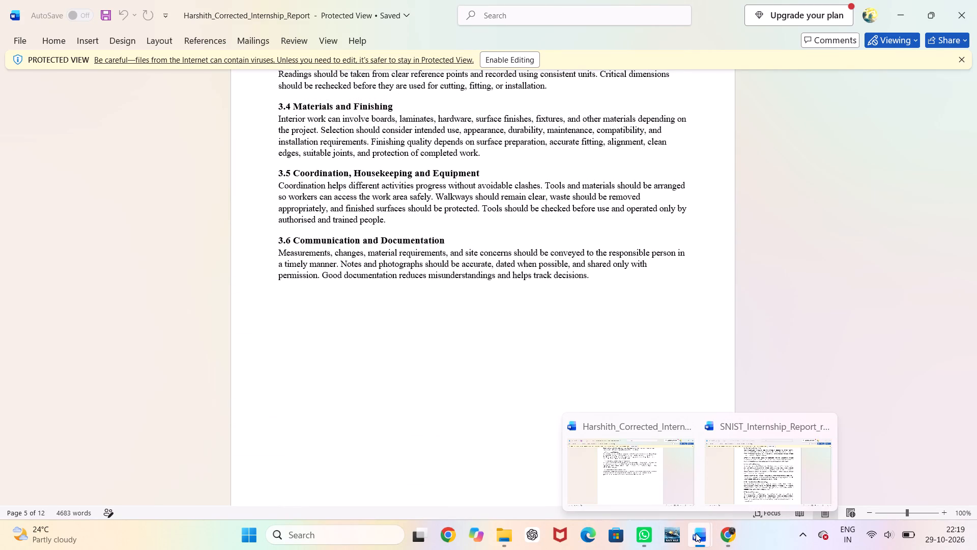
# Compare the closing sections of Chapter 3 in the converted report with those in the corrected report.
pyautogui.click(735, 435)
pyautogui.scroll(-5, 557, 389)
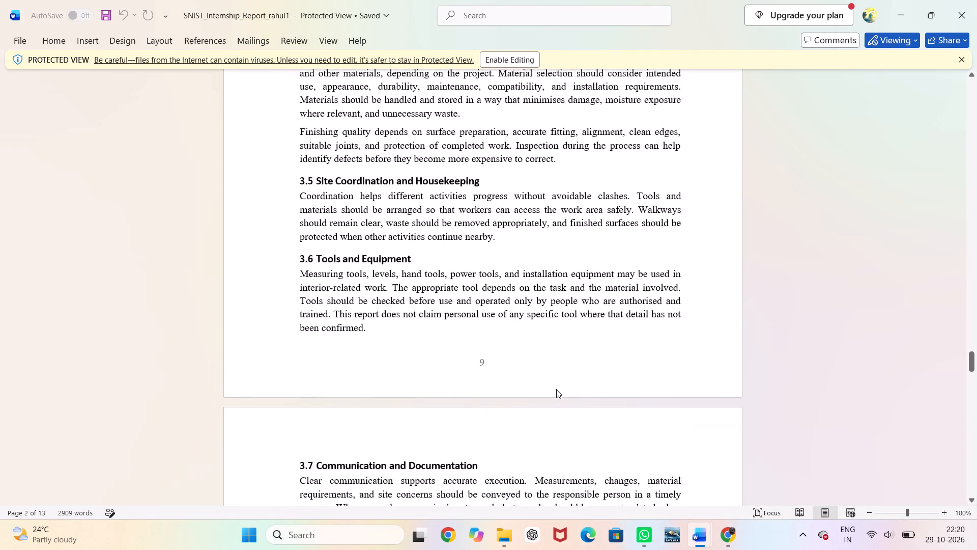
pyautogui.scroll(-8, 556, 389)
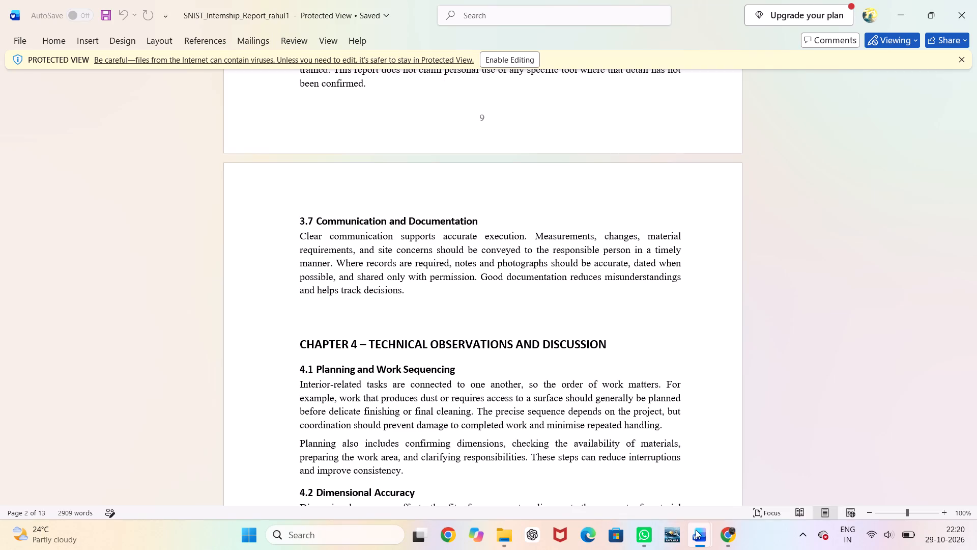
pyautogui.click(644, 466)
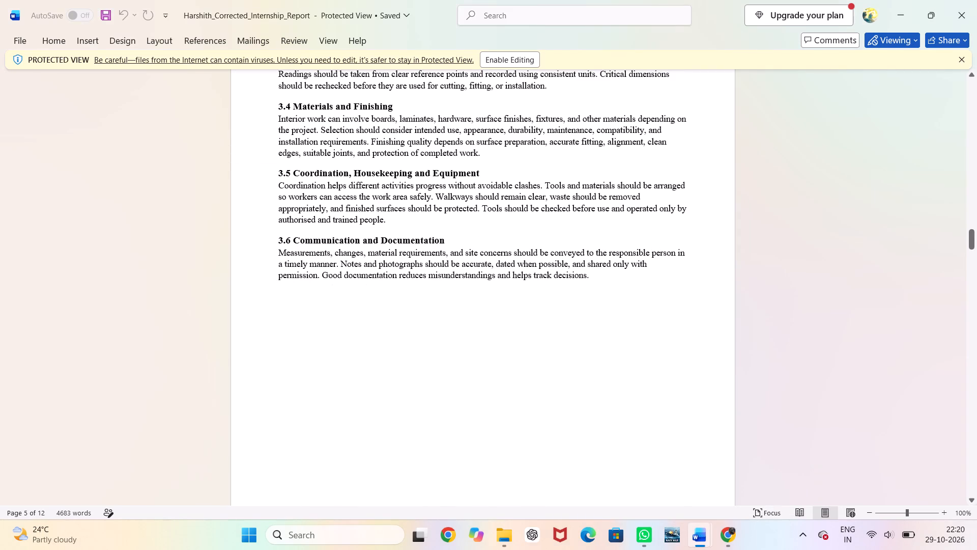
pyautogui.scroll(-9, 539, 387)
pyautogui.scroll(6, 538, 387)
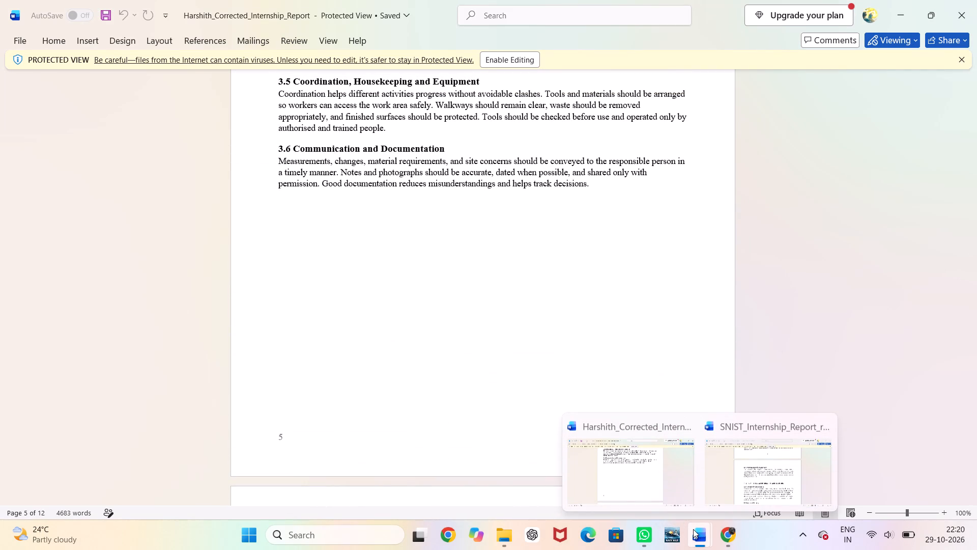
pyautogui.click(721, 496)
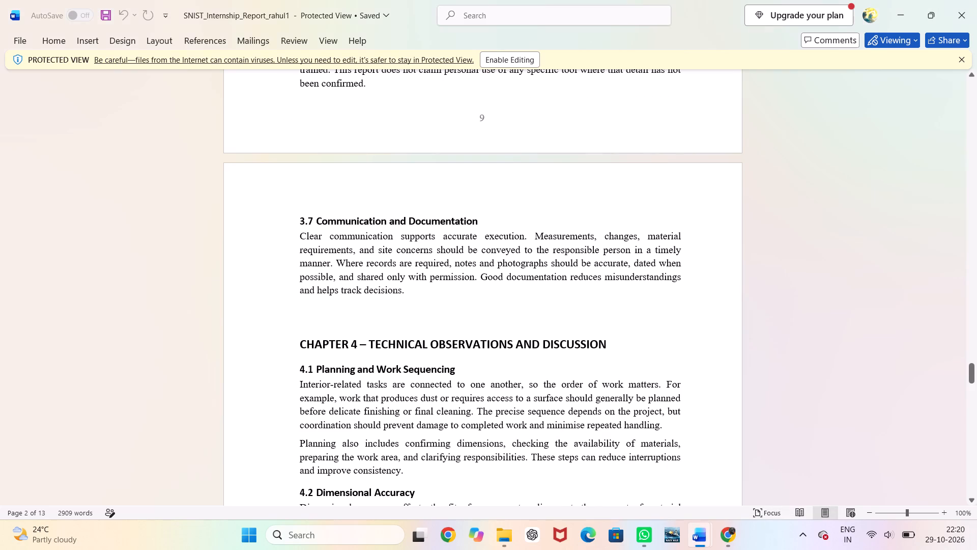
pyautogui.scroll(6, 582, 421)
pyautogui.scroll(-4, 582, 421)
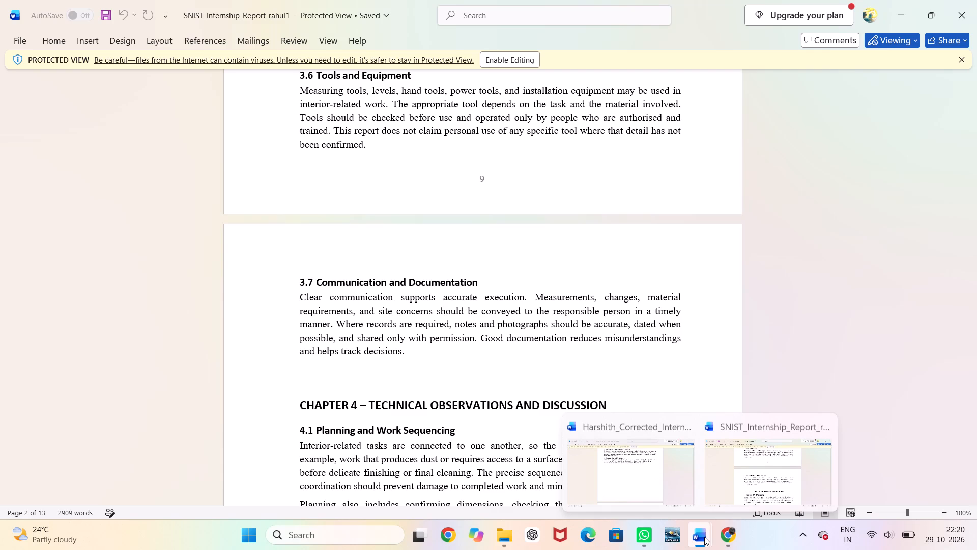
# Copy the corrected report's entire Day-wise Activity Log, from its heading through Day 45, and return to the SNIST report.
pyautogui.click(664, 488)
pyautogui.scroll(-13, 545, 380)
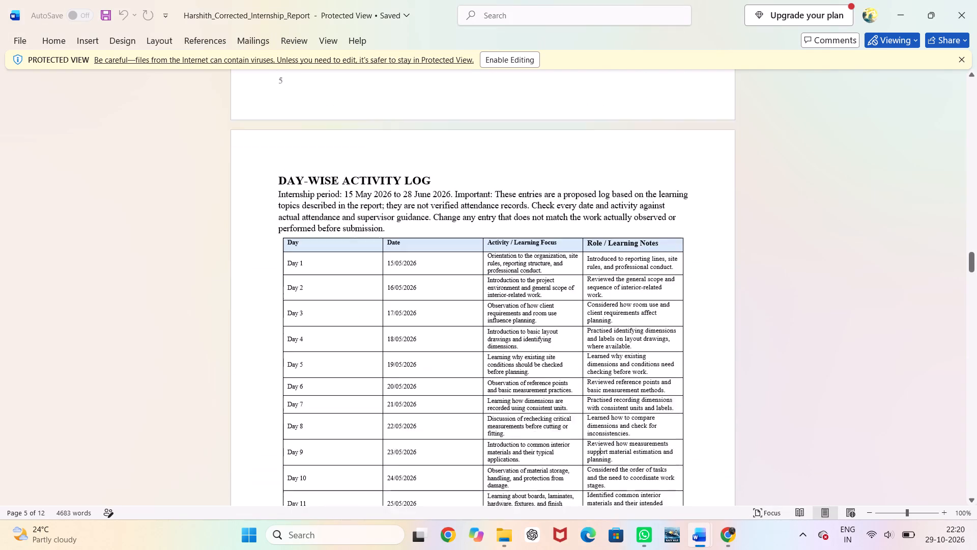
pyautogui.moveTo(277, 136); pyautogui.dragTo(480, 459)
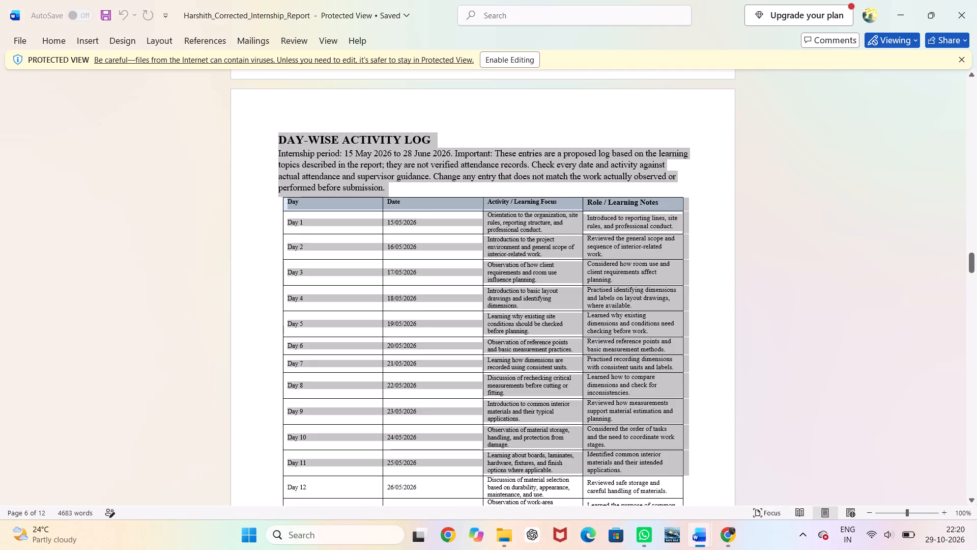
pyautogui.moveTo(480, 459); pyautogui.dragTo(507, 513)
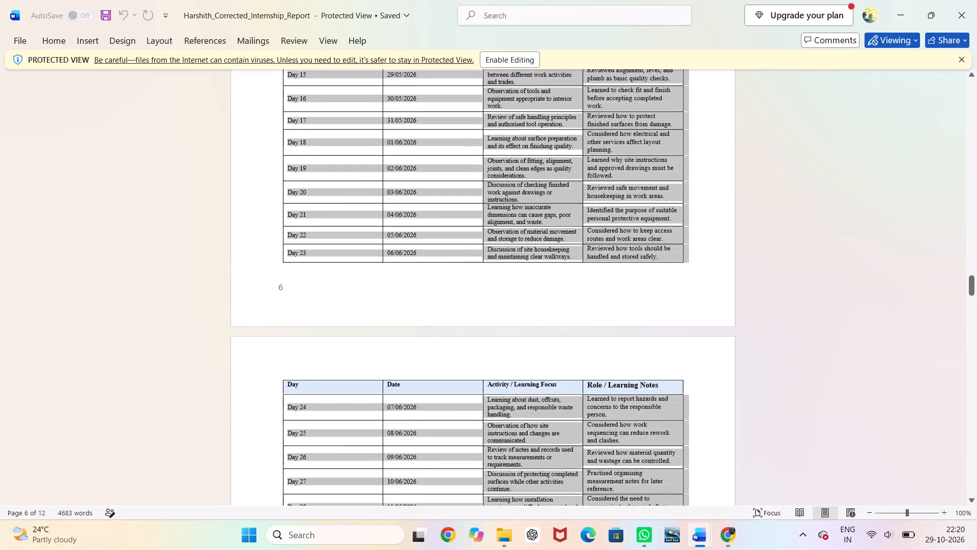
pyautogui.moveTo(507, 513); pyautogui.dragTo(523, 396)
pyautogui.hotkey('ctrl', 'c')
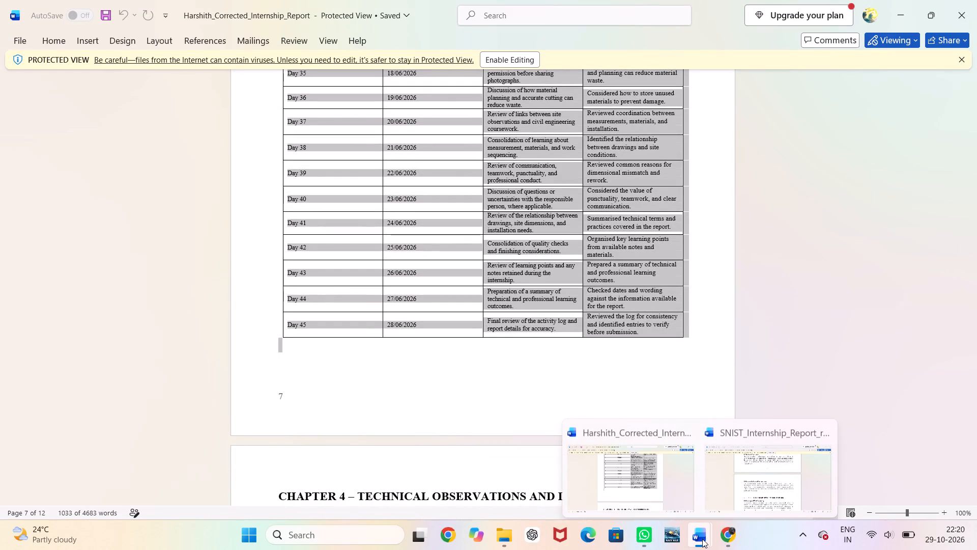
pyautogui.click(715, 495)
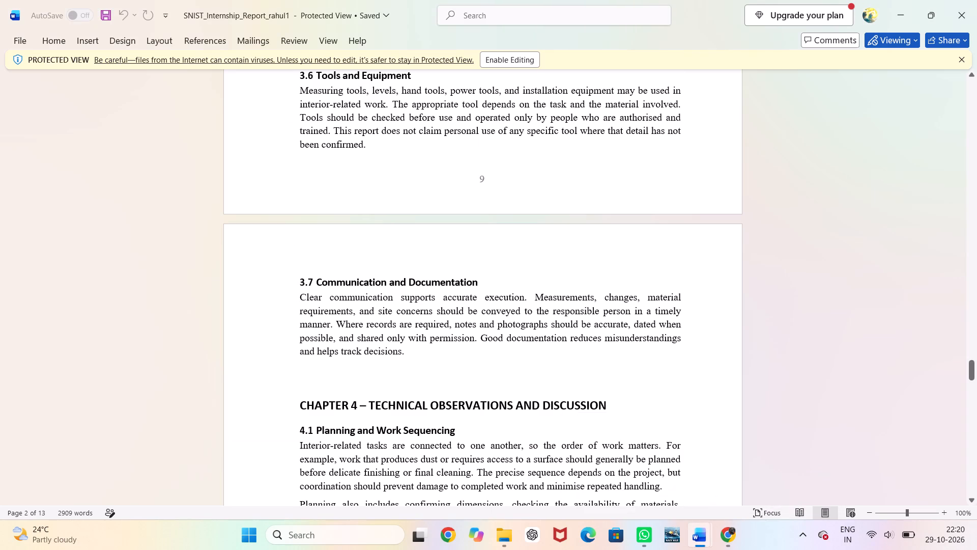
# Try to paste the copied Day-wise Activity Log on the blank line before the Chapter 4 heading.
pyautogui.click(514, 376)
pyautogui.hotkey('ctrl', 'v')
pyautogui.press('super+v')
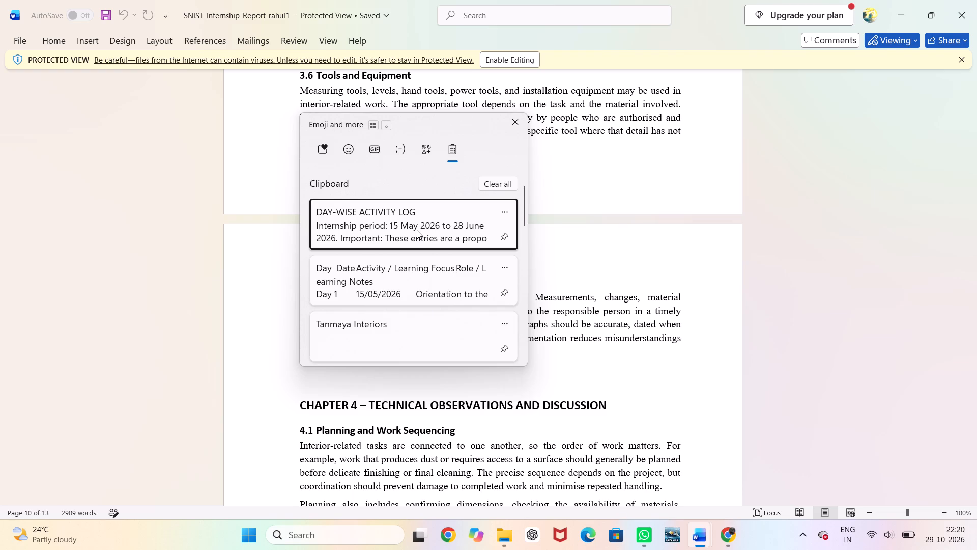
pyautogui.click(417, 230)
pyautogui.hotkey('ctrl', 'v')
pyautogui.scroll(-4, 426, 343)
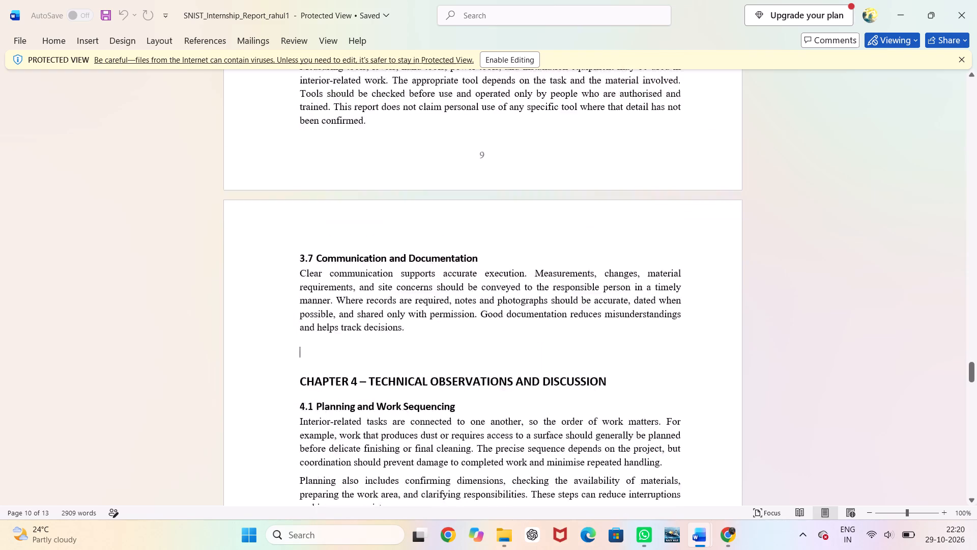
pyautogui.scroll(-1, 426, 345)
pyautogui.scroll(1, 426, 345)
# Enable editing of the protected SNIST internship report.
pyautogui.click(506, 51)
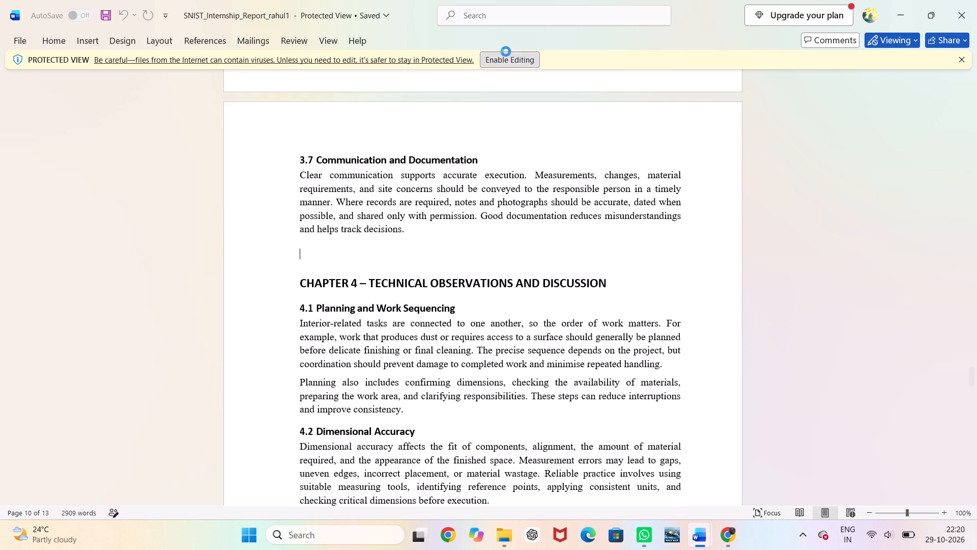
# Insert a space before "Date:" on the Place and Date line of the internship certificate page.
pyautogui.scroll(-10, 478, 273)
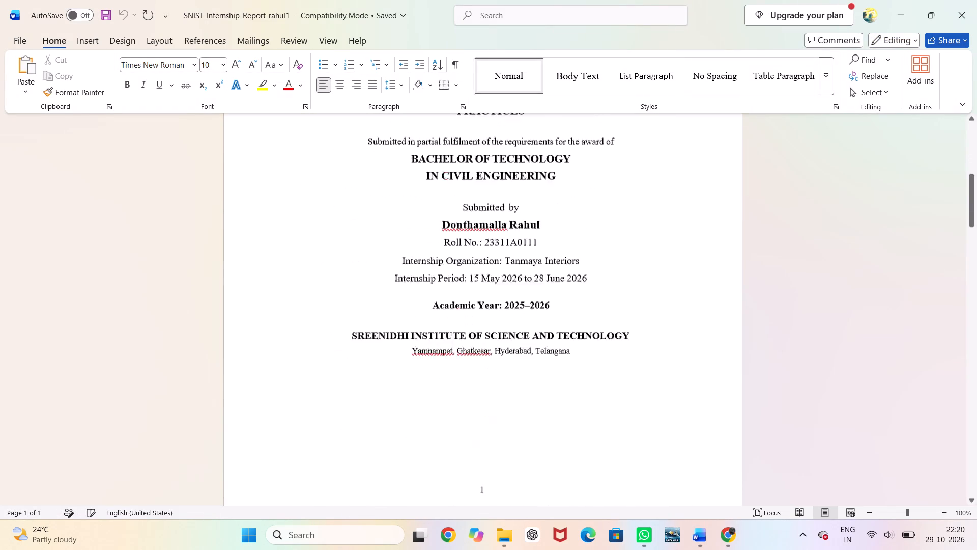
pyautogui.scroll(-20, 478, 273)
pyautogui.scroll(-20, 478, 273)
pyautogui.scroll(-2, 478, 273)
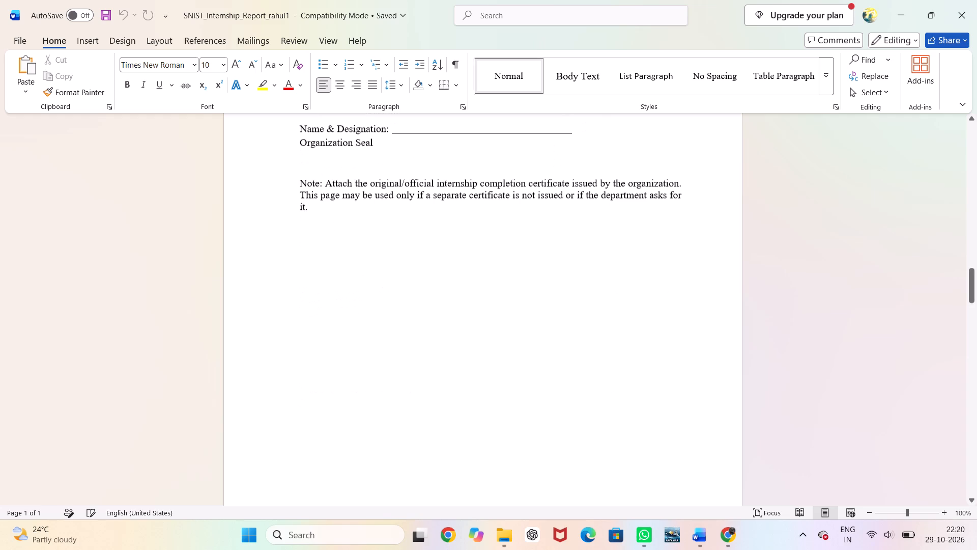
pyautogui.scroll(4, 478, 273)
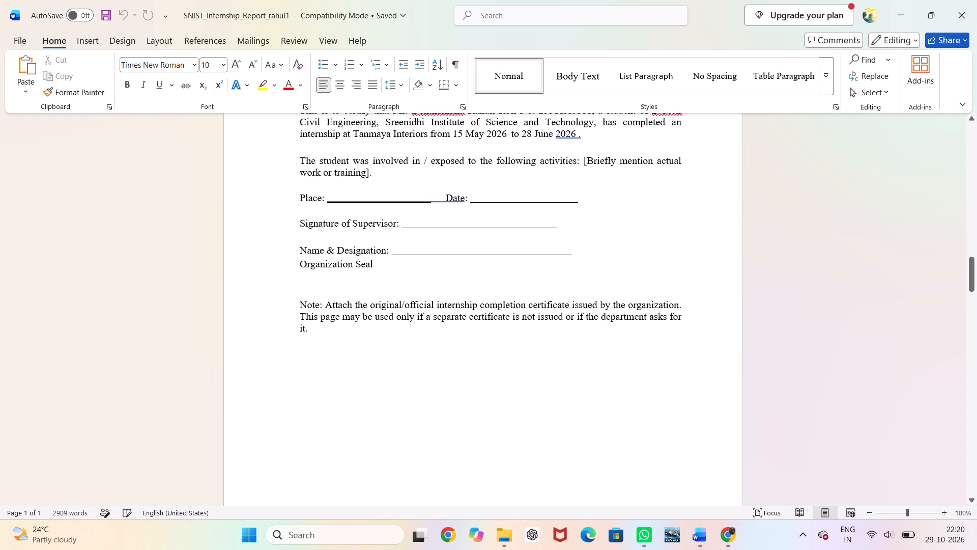
pyautogui.click(440, 196)
pyautogui.press('space')
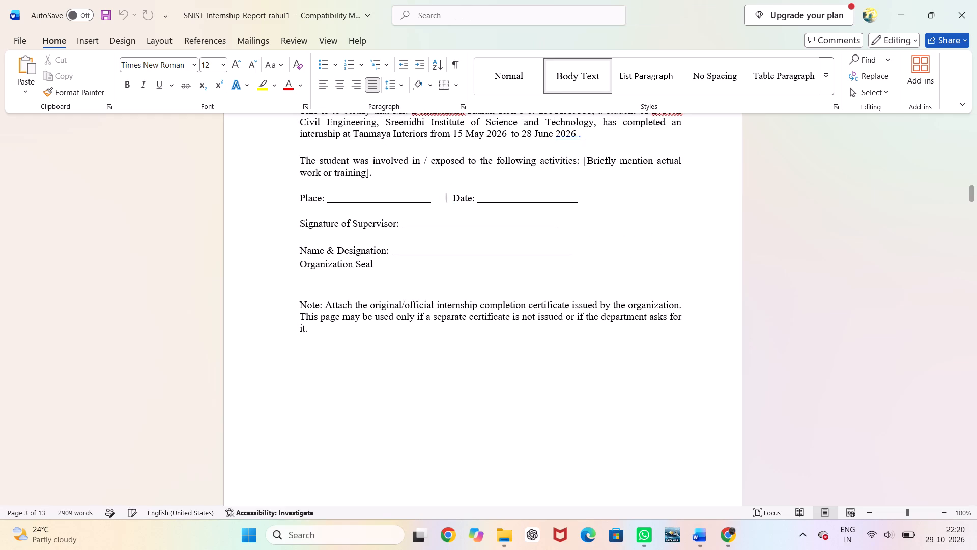
# Paste the copied Day-wise Activity Log between section 3.7 Communication and Documentation and the Chapter 4 heading, adding a new line first.
pyautogui.scroll(-2, 448, 256)
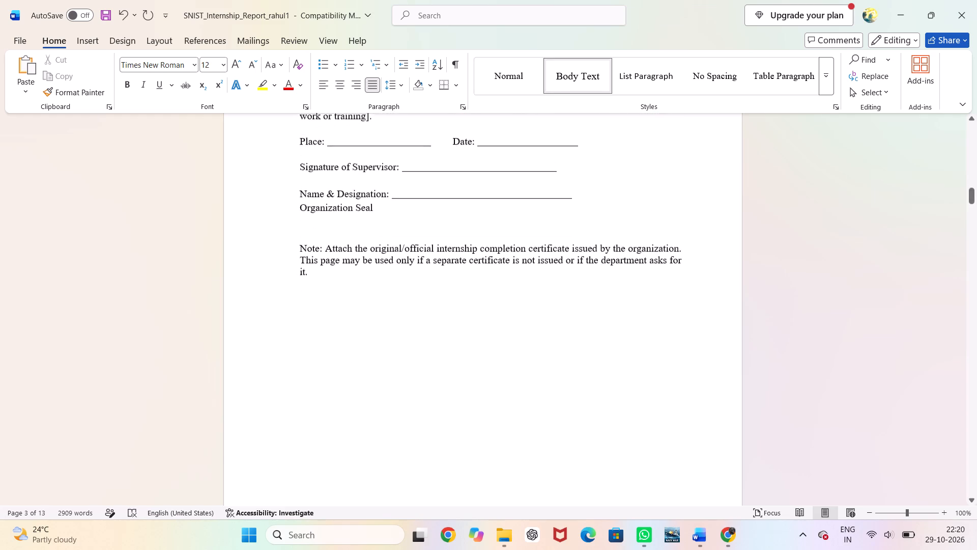
pyautogui.scroll(-17, 448, 256)
pyautogui.scroll(-4, 448, 256)
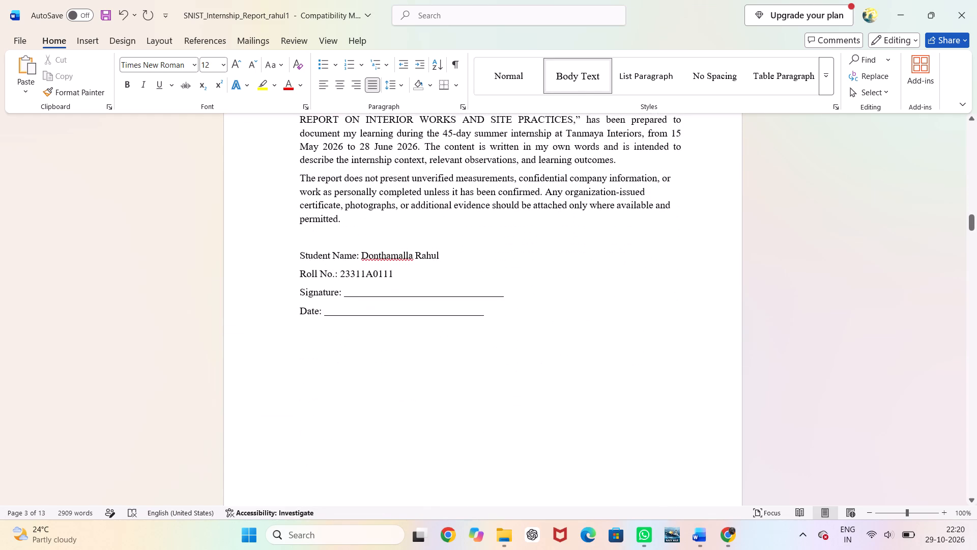
pyautogui.scroll(-2, 448, 256)
pyautogui.scroll(-20, 448, 256)
pyautogui.scroll(-1, 448, 256)
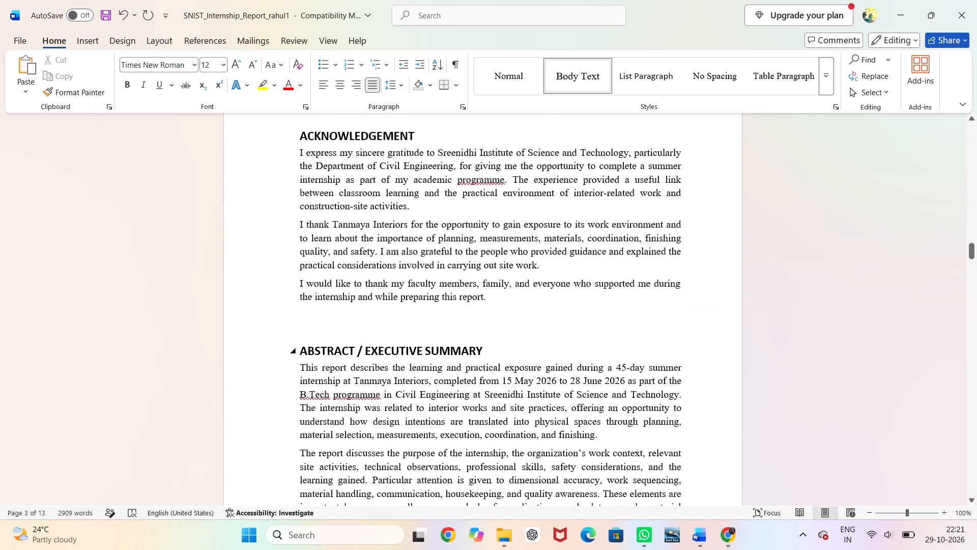
pyautogui.scroll(-7, 448, 256)
pyautogui.scroll(4, 453, 259)
pyautogui.scroll(-18, 453, 259)
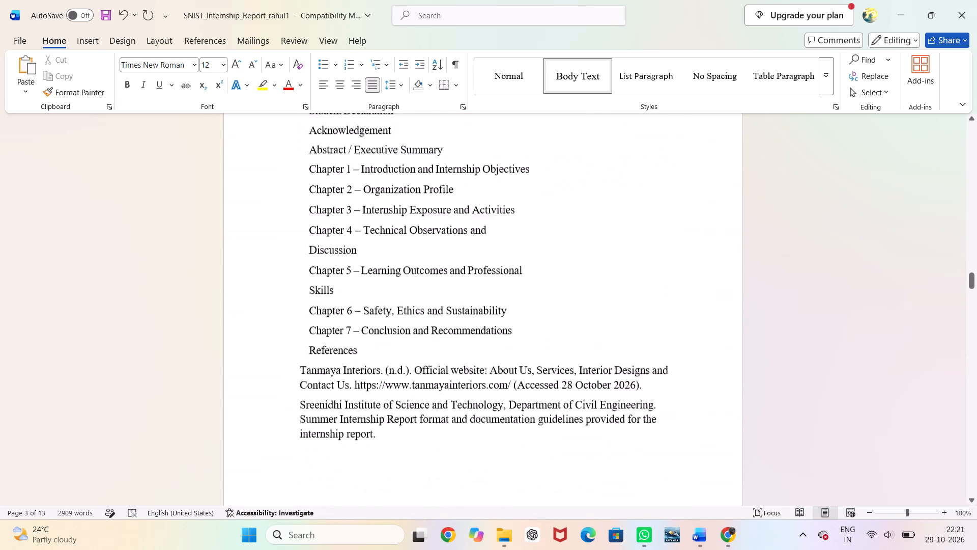
pyautogui.scroll(-20, 452, 261)
pyautogui.scroll(-15, 452, 261)
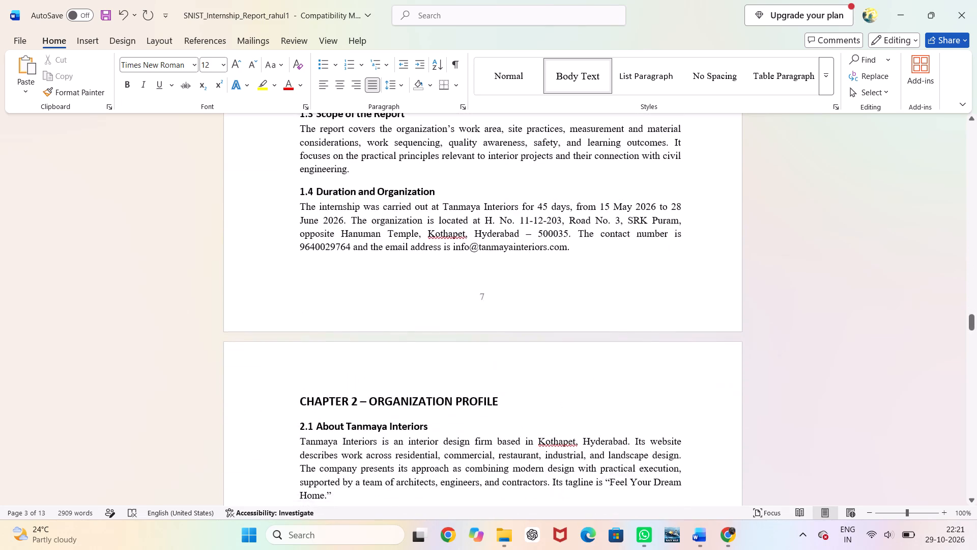
pyautogui.scroll(-20, 452, 261)
pyautogui.scroll(-5, 452, 261)
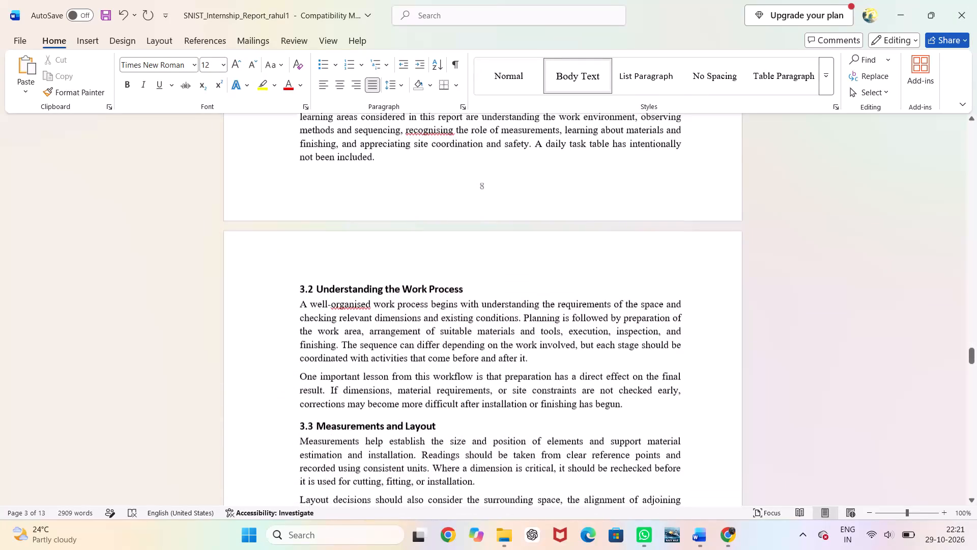
pyautogui.scroll(-13, 452, 261)
pyautogui.scroll(-13, 452, 261)
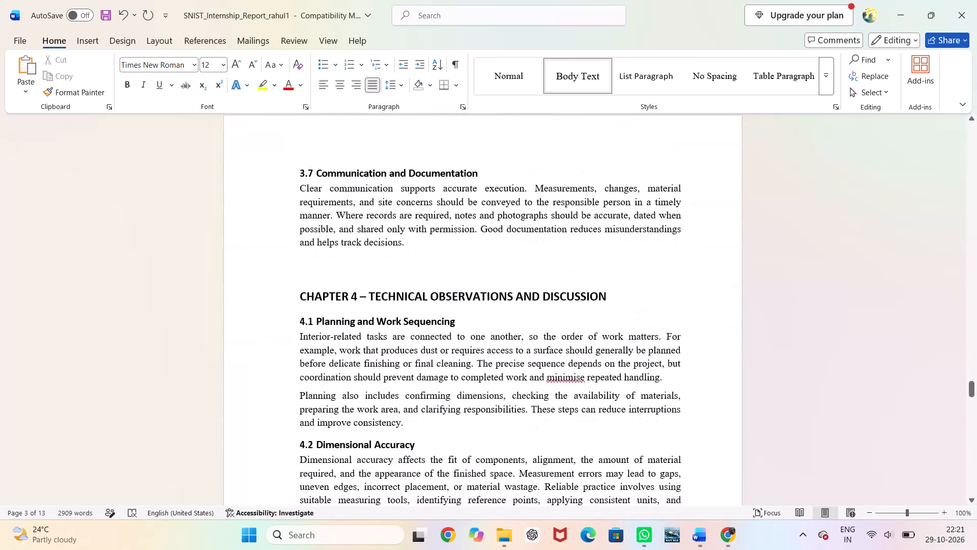
pyautogui.click(444, 260)
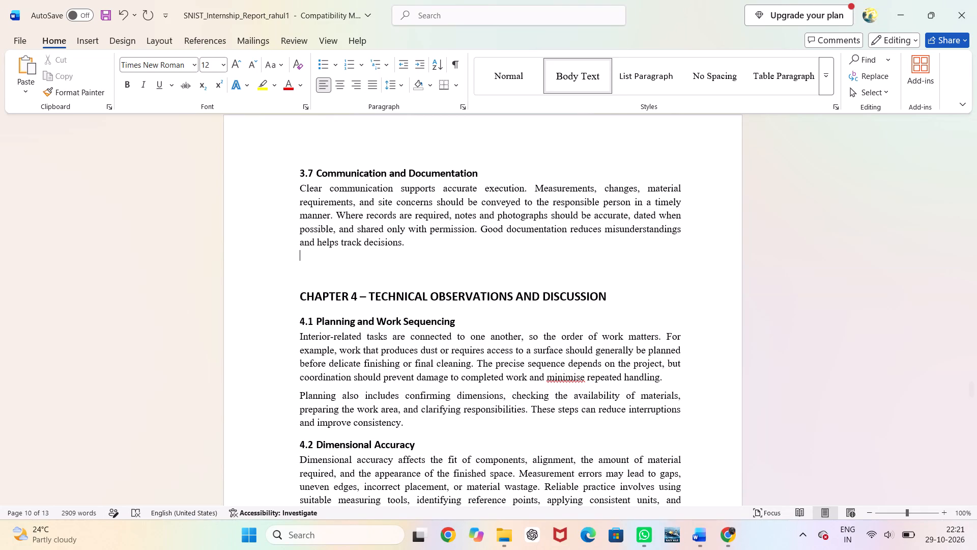
pyautogui.press('Return')
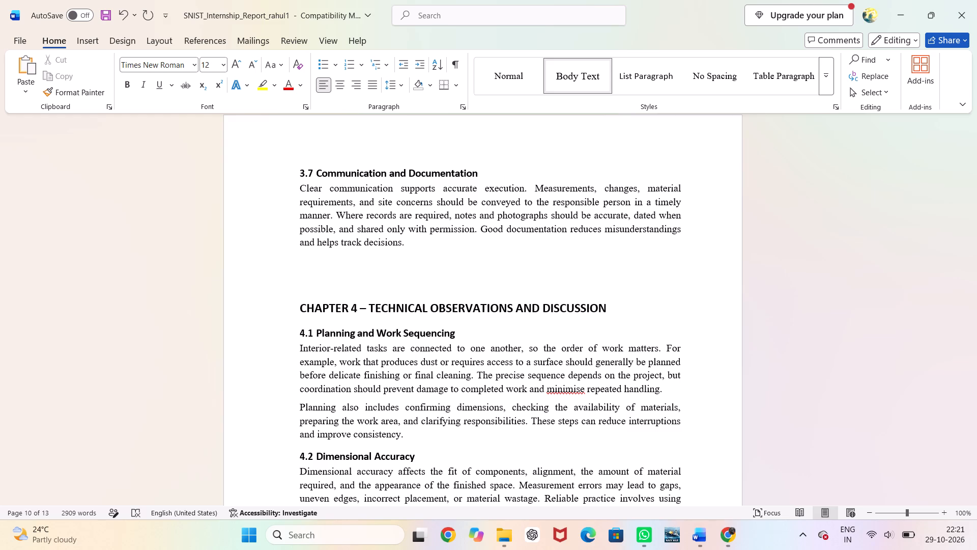
pyautogui.hotkey('ctrl', 'v')
# Review the pasted activity log table backwards from its last days up to its heading below section 3.7.
pyautogui.scroll(6, 455, 288)
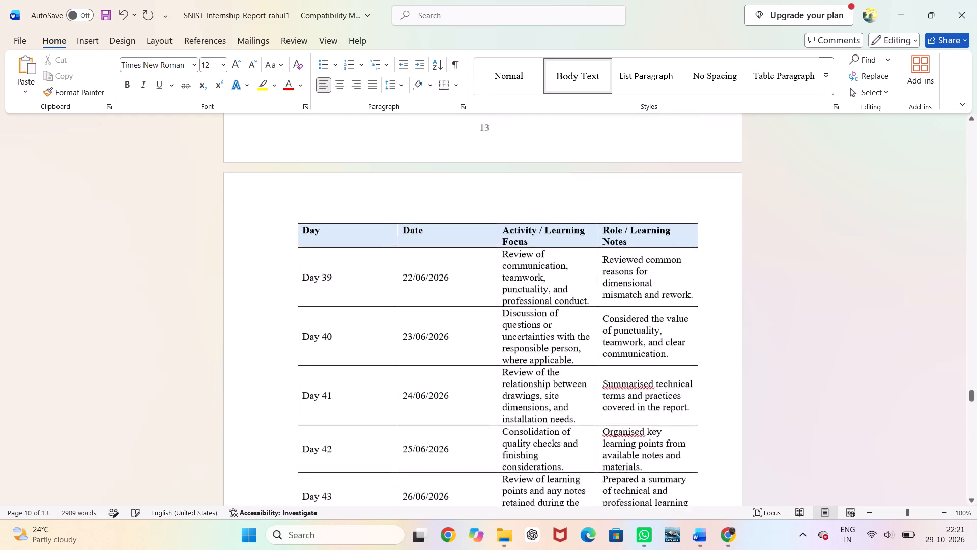
pyautogui.scroll(19, 455, 288)
pyautogui.scroll(3, 455, 288)
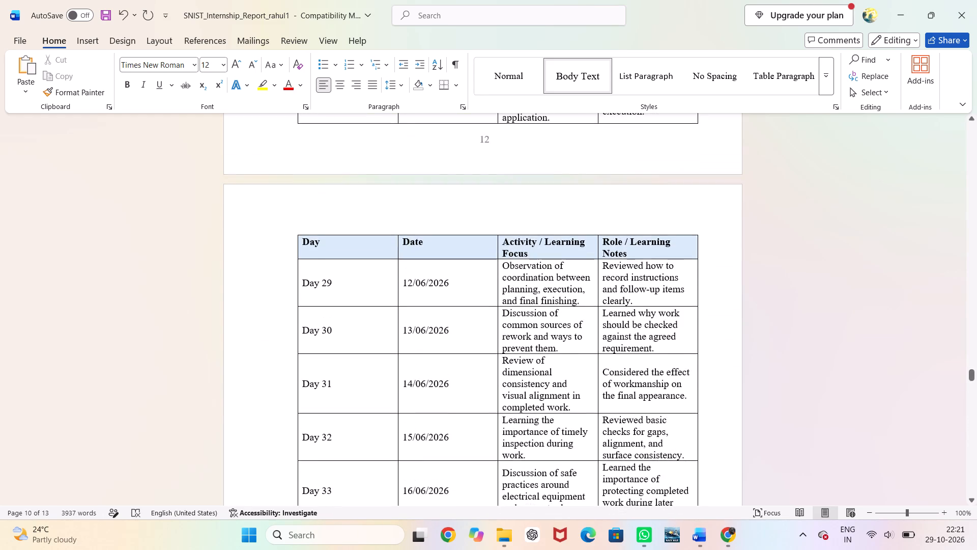
pyautogui.scroll(20, 455, 288)
pyautogui.scroll(6, 455, 288)
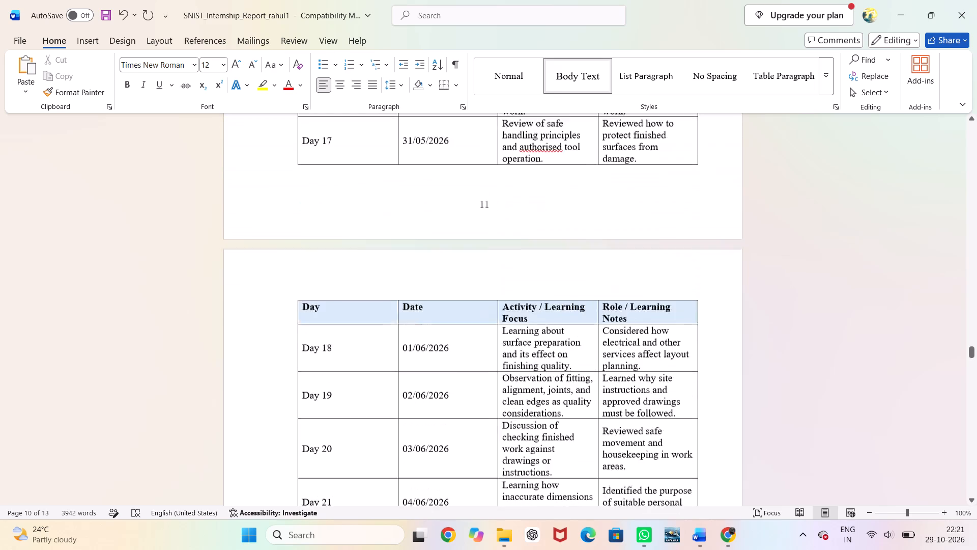
pyautogui.scroll(17, 455, 288)
pyautogui.scroll(6, 455, 288)
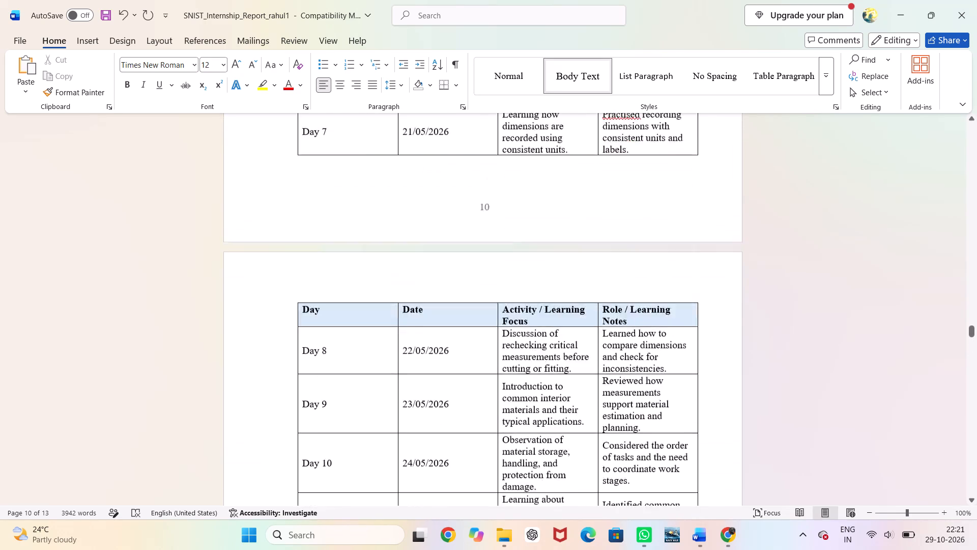
pyautogui.scroll(16, 455, 288)
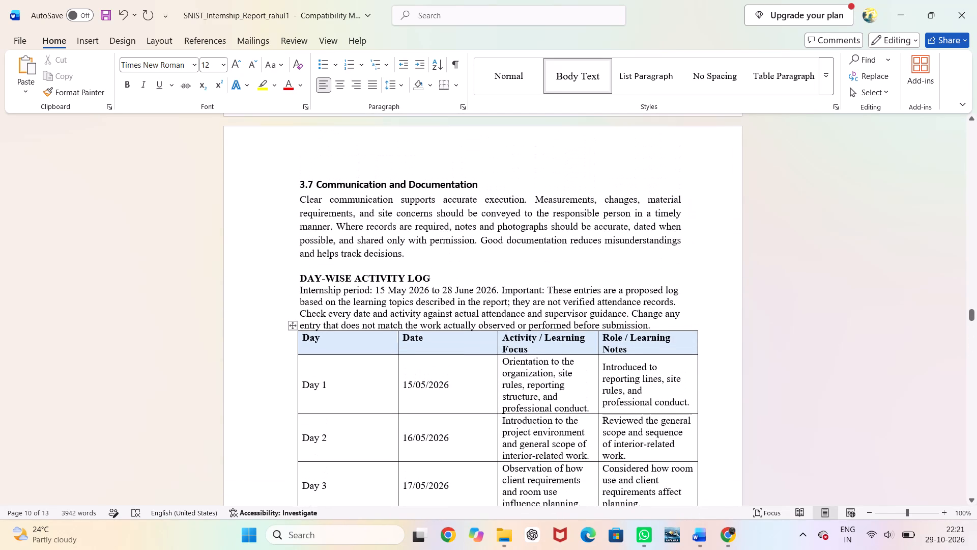
# Check the pasted log from Day 1 through Day 45 and how the Chapter 4 text follows it.
pyautogui.scroll(-8, 558, 321)
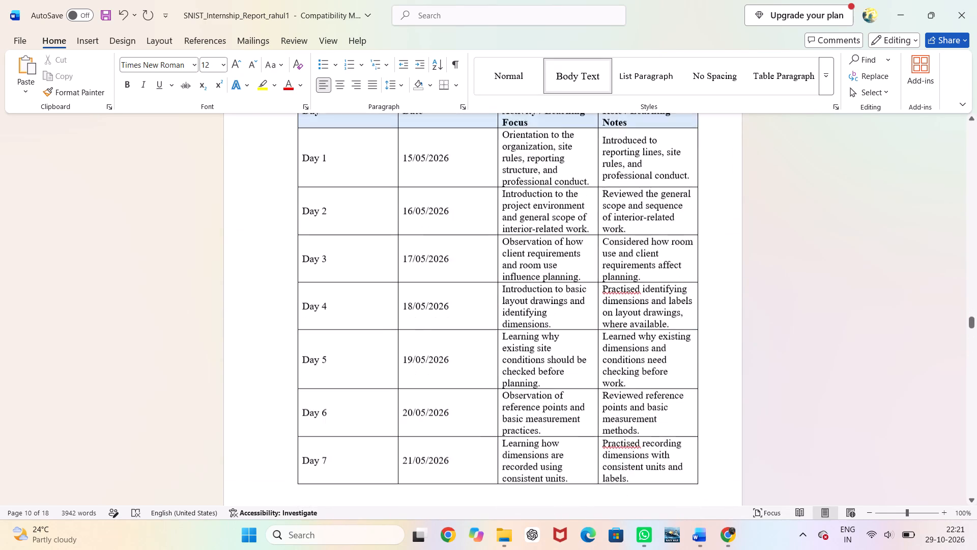
pyautogui.scroll(-19, 558, 321)
pyautogui.scroll(-8, 558, 321)
pyautogui.scroll(-15, 558, 321)
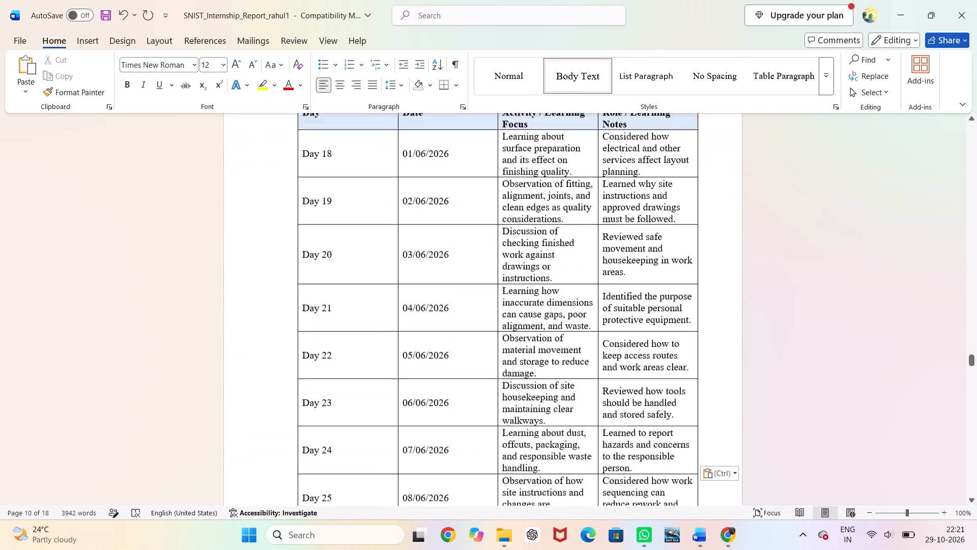
pyautogui.scroll(-20, 558, 321)
pyautogui.scroll(-18, 558, 321)
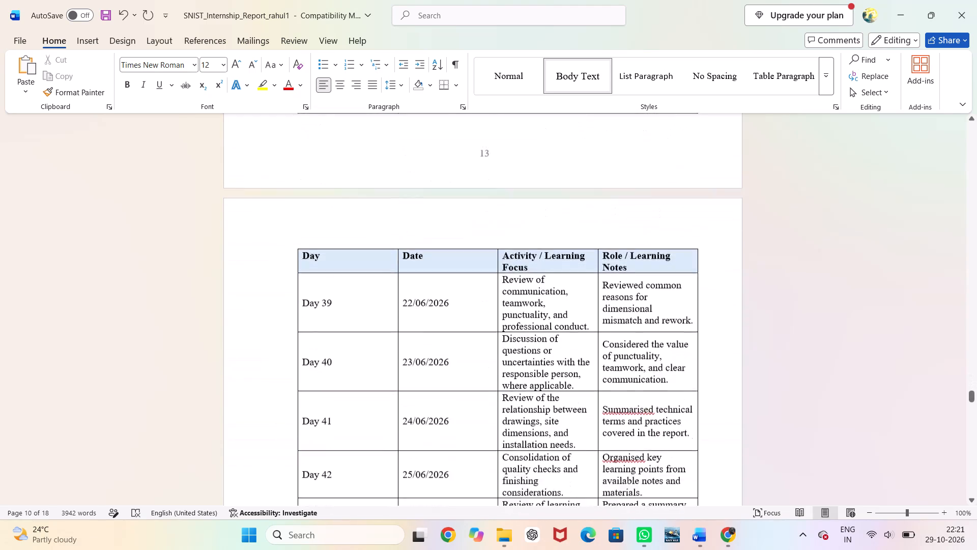
pyautogui.scroll(-13, 558, 321)
pyautogui.scroll(1, 558, 321)
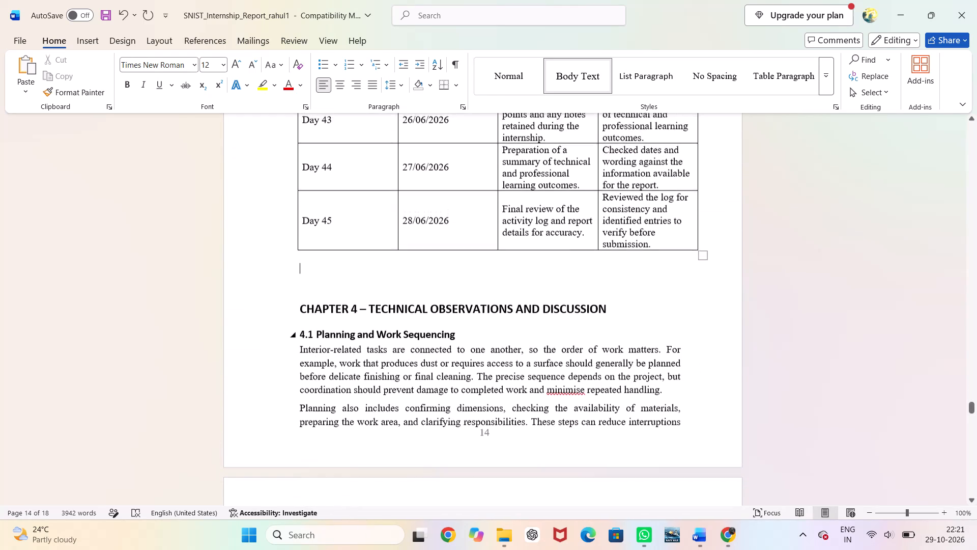
pyautogui.scroll(-5, 558, 321)
pyautogui.scroll(9, 558, 321)
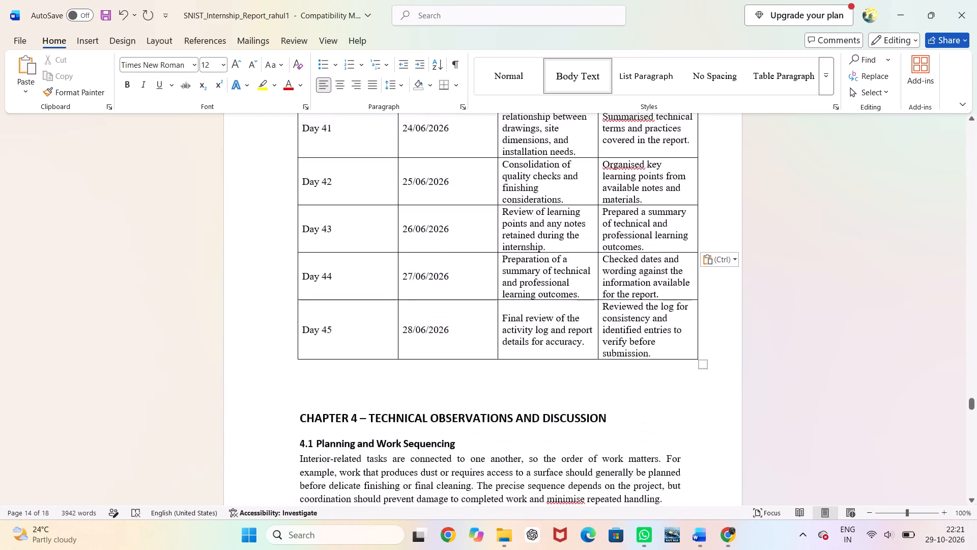
pyautogui.scroll(1, 558, 321)
pyautogui.scroll(-20, 558, 321)
pyautogui.scroll(-19, 558, 321)
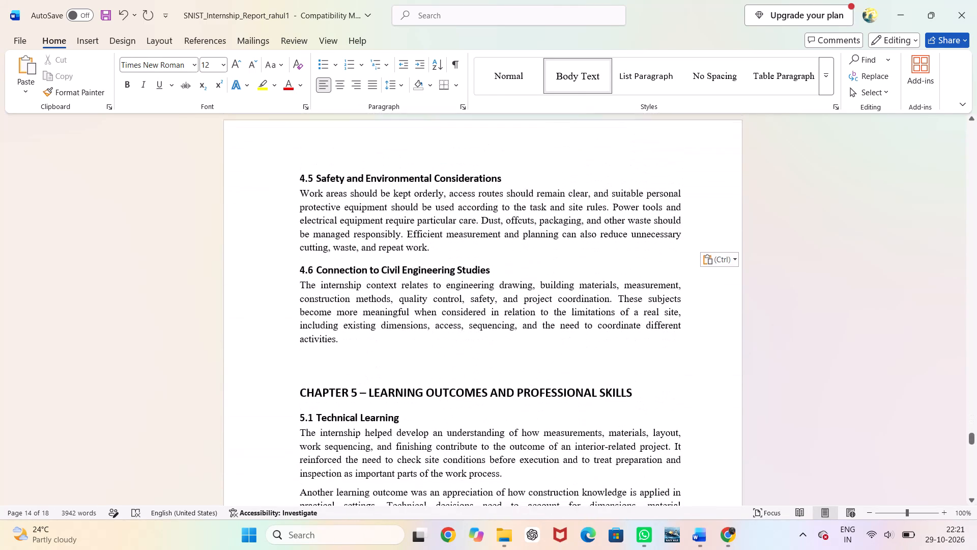
# Examine the report text following the activity log, from the Chapter 4 heading through section 7.3 Recommendations and Future Learning.
pyautogui.scroll(-1, 557, 316)
pyautogui.scroll(15, 557, 316)
pyautogui.scroll(6, 557, 316)
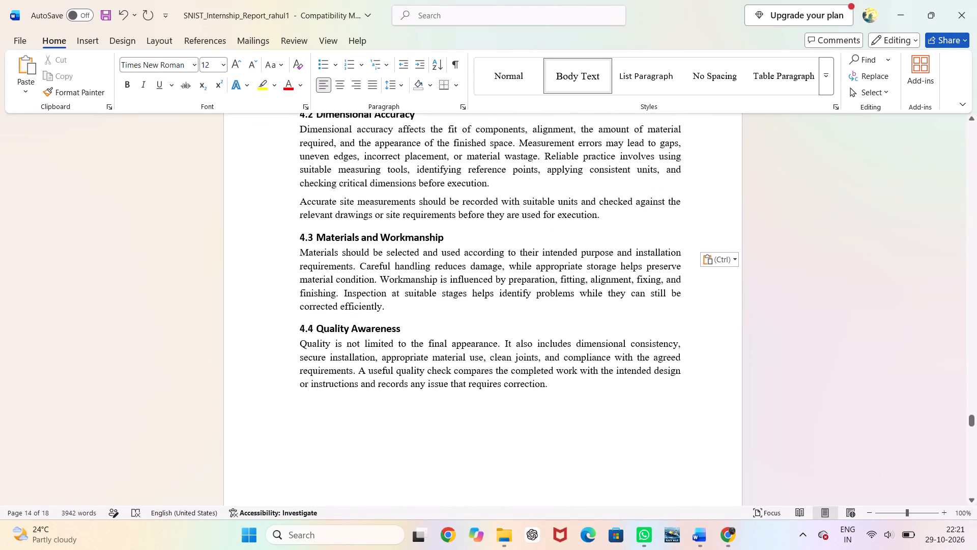
pyautogui.scroll(18, 557, 316)
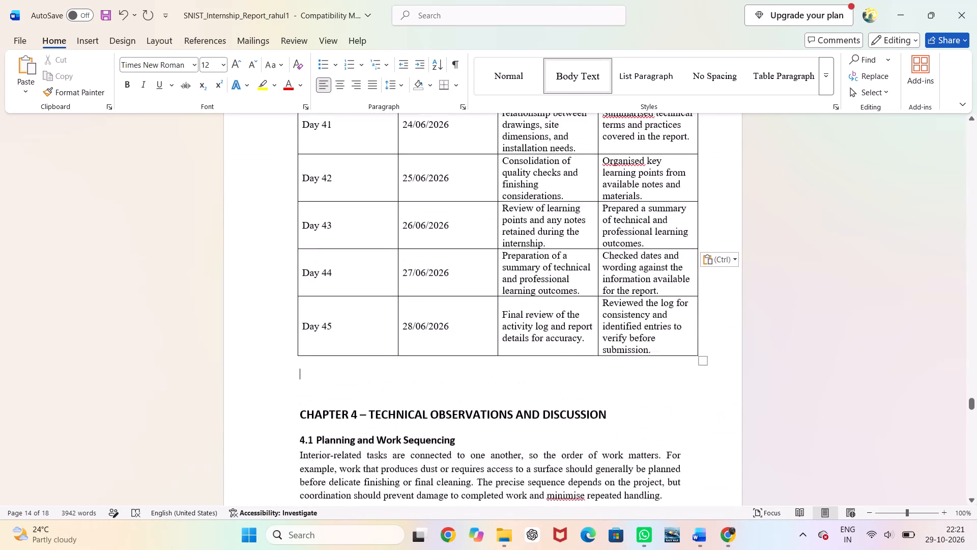
pyautogui.scroll(-6, 557, 316)
pyautogui.scroll(-20, 557, 316)
pyautogui.scroll(-8, 557, 316)
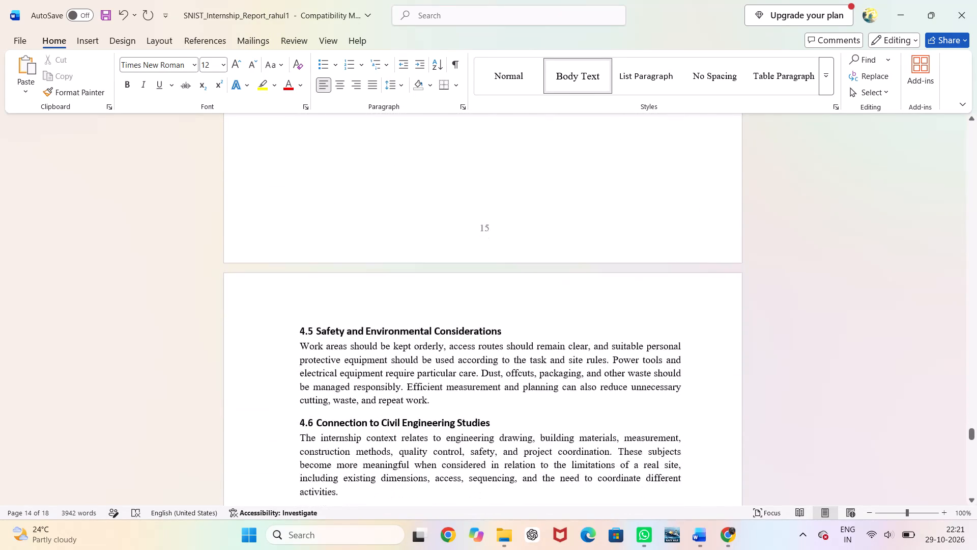
pyautogui.scroll(-8, 557, 316)
pyautogui.scroll(-20, 557, 316)
pyautogui.scroll(-19, 557, 316)
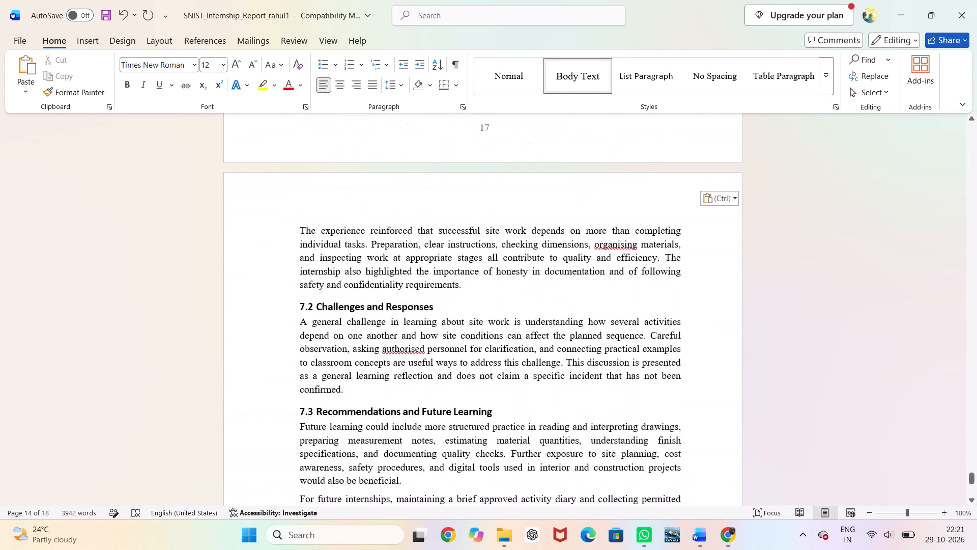
pyautogui.scroll(-20, 557, 316)
pyautogui.scroll(-2, 557, 316)
pyautogui.scroll(11, 557, 316)
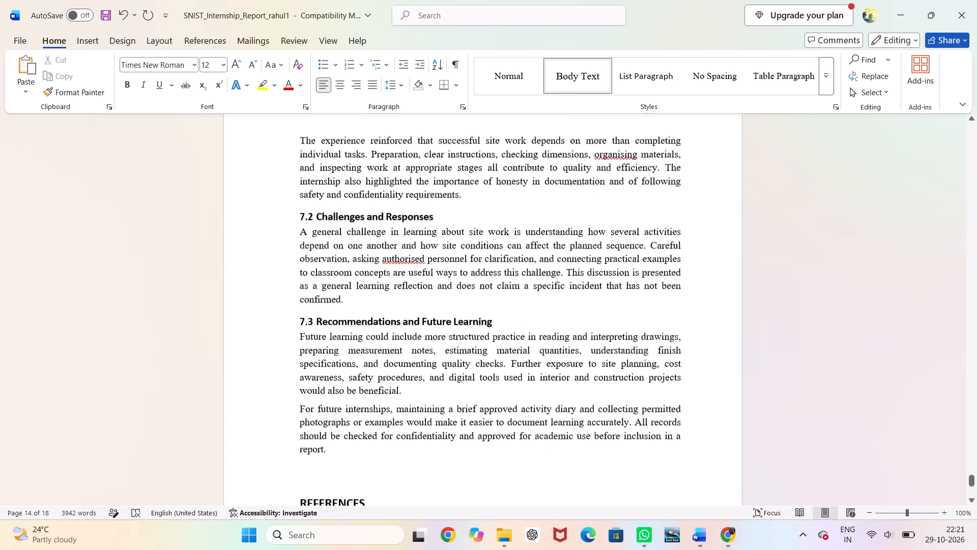
# Go back through Chapters 7 to 4 and check the spacing between the Day 45 row and the Chapter 4 heading.
pyautogui.scroll(16, 557, 316)
pyautogui.scroll(10, 557, 316)
pyautogui.scroll(18, 556, 316)
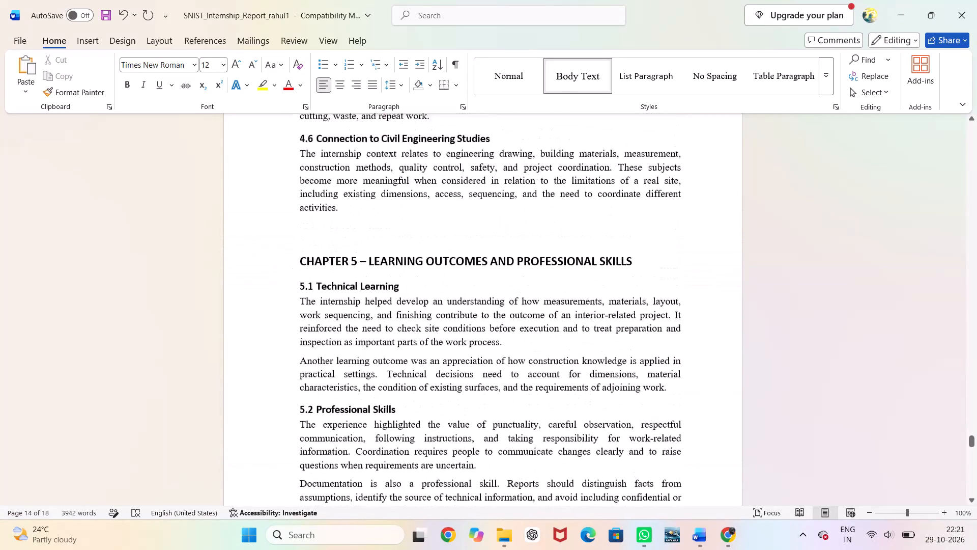
pyautogui.scroll(4, 556, 316)
pyautogui.scroll(20, 556, 316)
pyautogui.scroll(16, 556, 316)
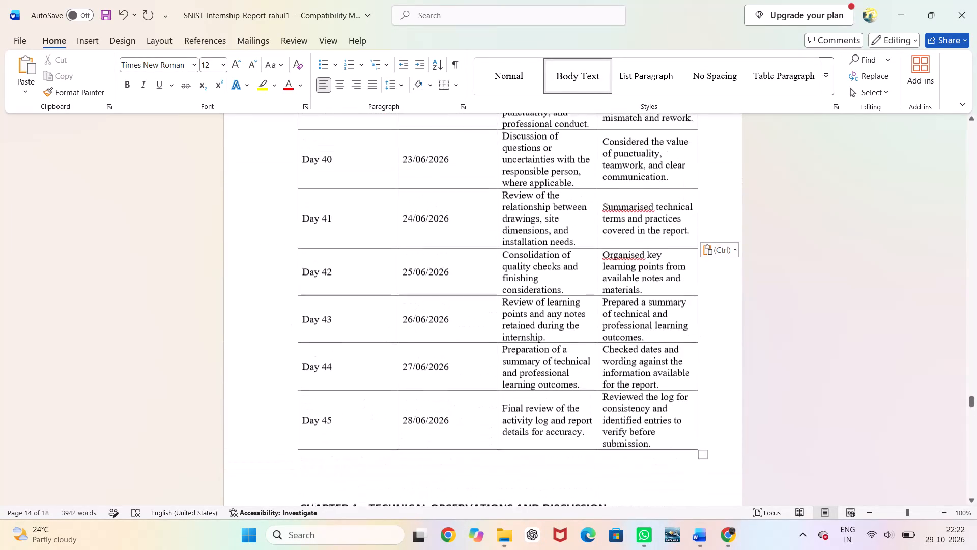
pyautogui.scroll(-6, 556, 316)
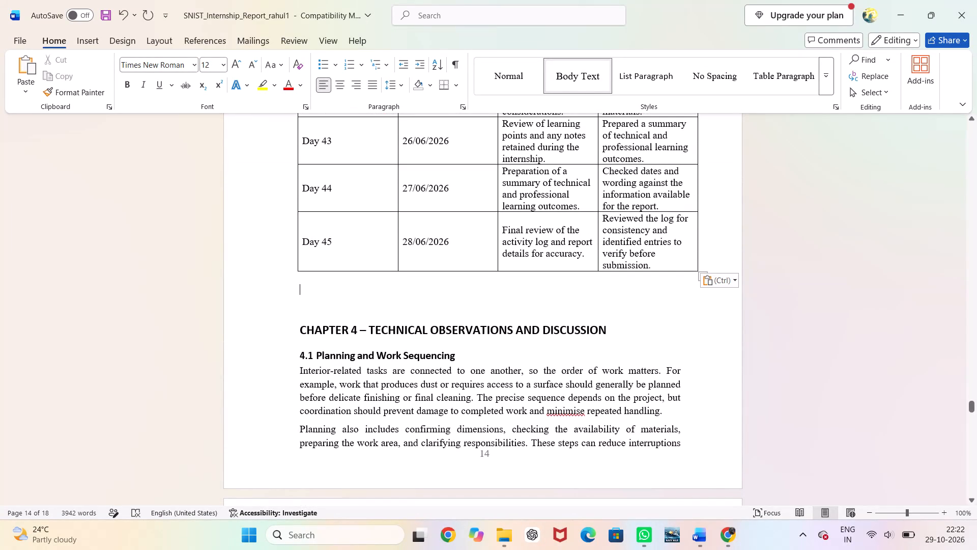
# Review the activity log table backwards from its last days up to the Day-wise Activity Log heading below section 3.7.
pyautogui.scroll(14, 378, 308)
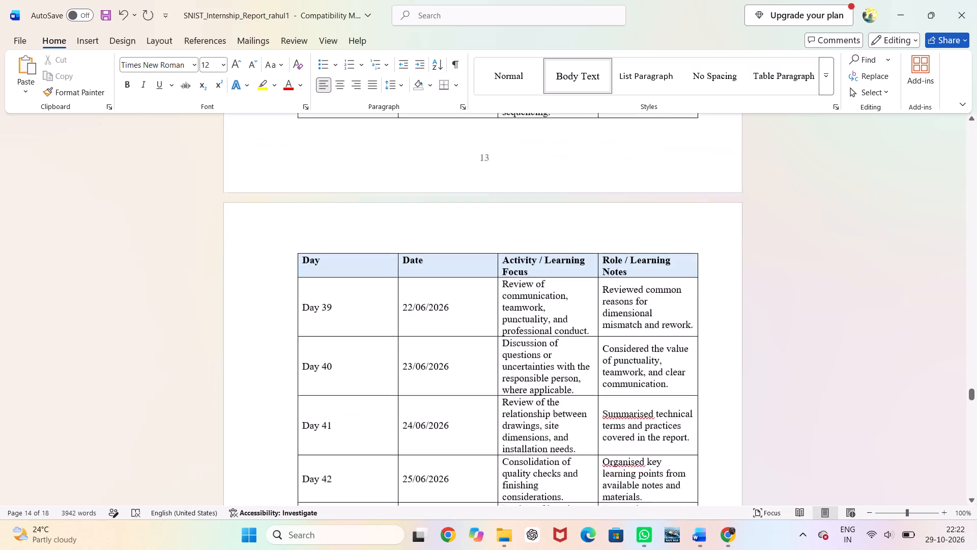
pyautogui.scroll(17, 411, 258)
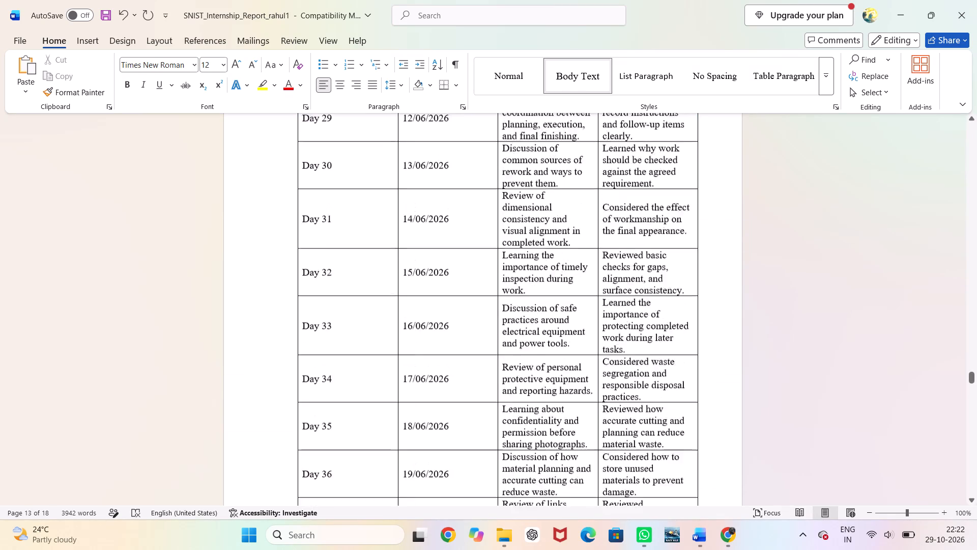
pyautogui.scroll(20, 411, 257)
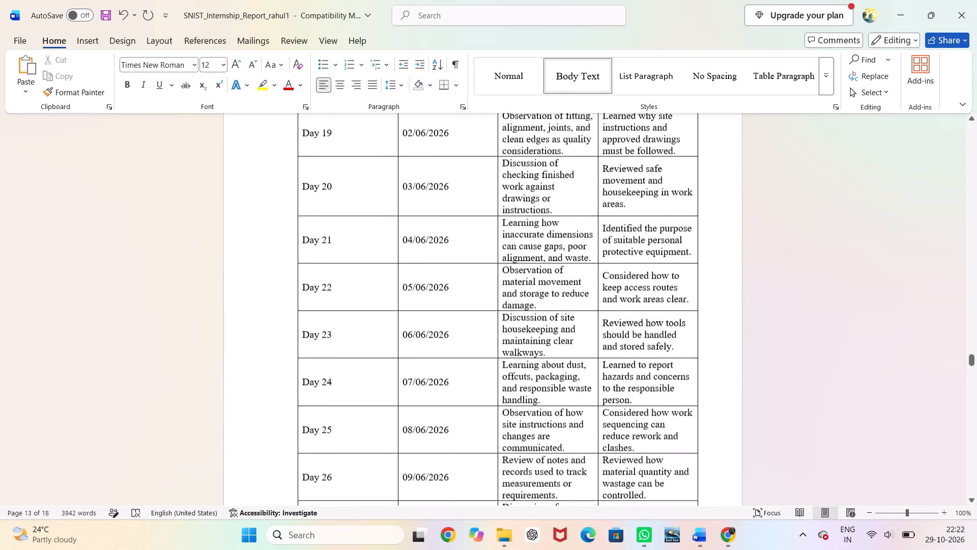
pyautogui.scroll(7, 411, 257)
pyautogui.scroll(13, 482, 264)
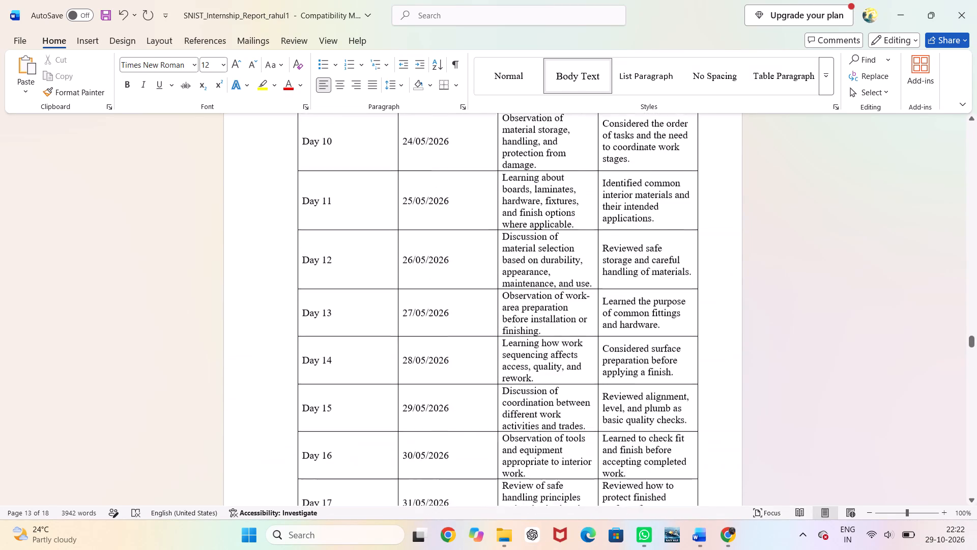
pyautogui.scroll(7, 482, 264)
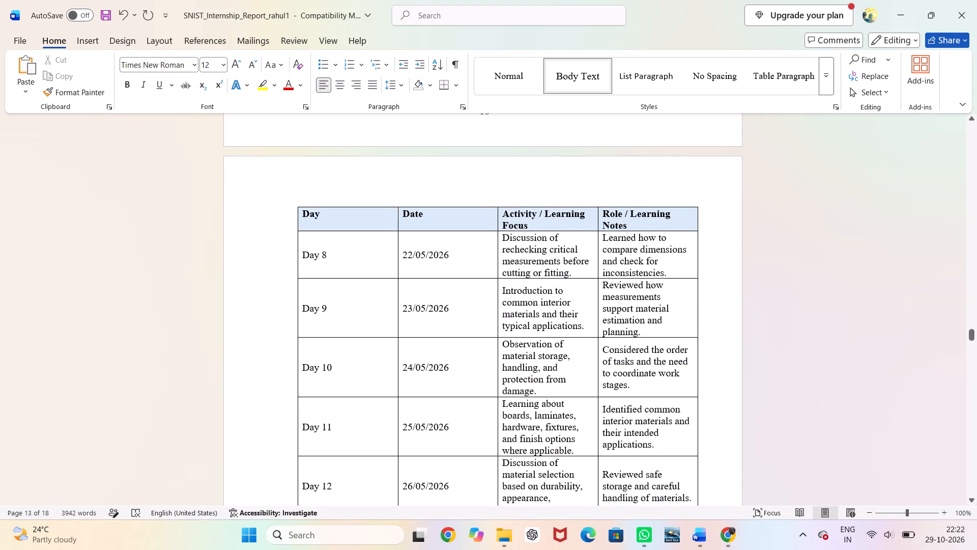
pyautogui.scroll(20, 575, 258)
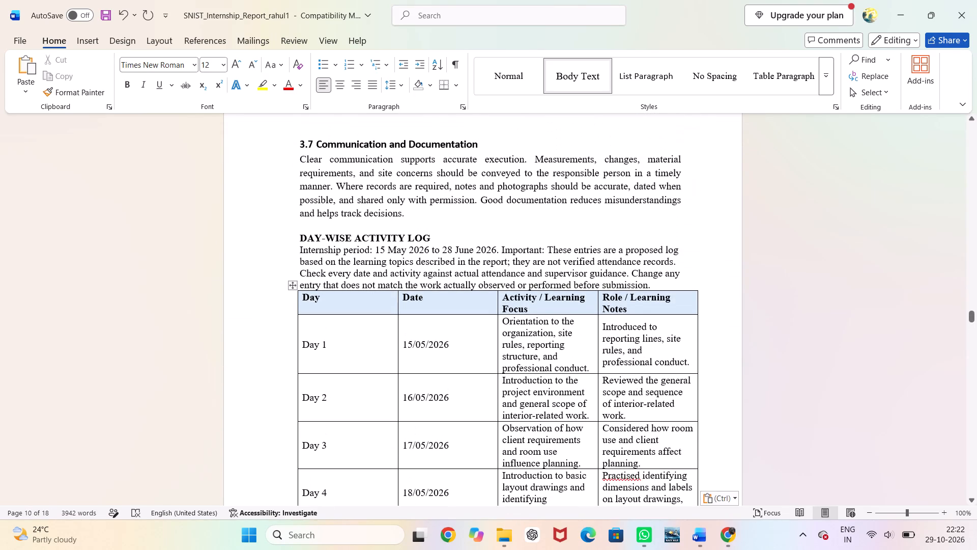
# Insert two blank lines between the activity log's introductory paragraph and its table.
pyautogui.click(655, 285)
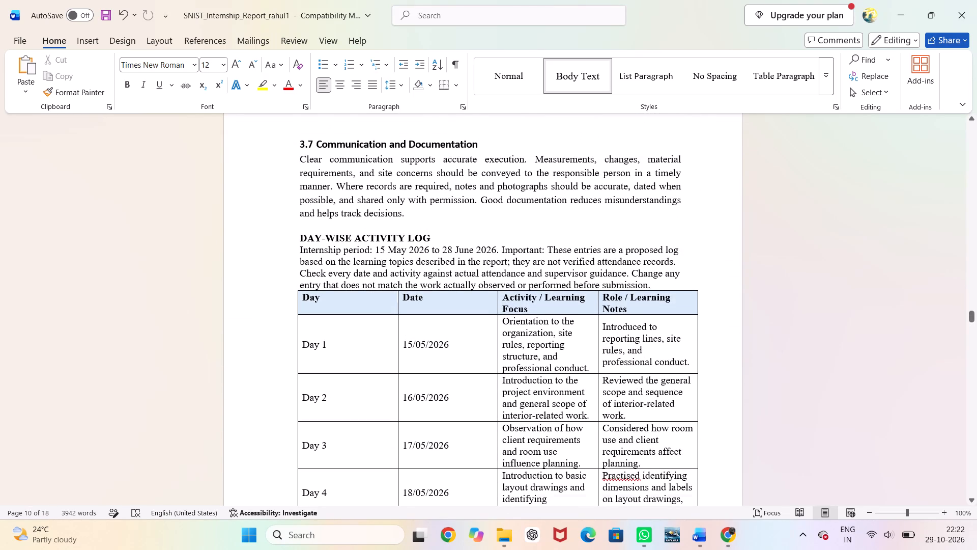
pyautogui.press('Return')
pyautogui.press('Return')
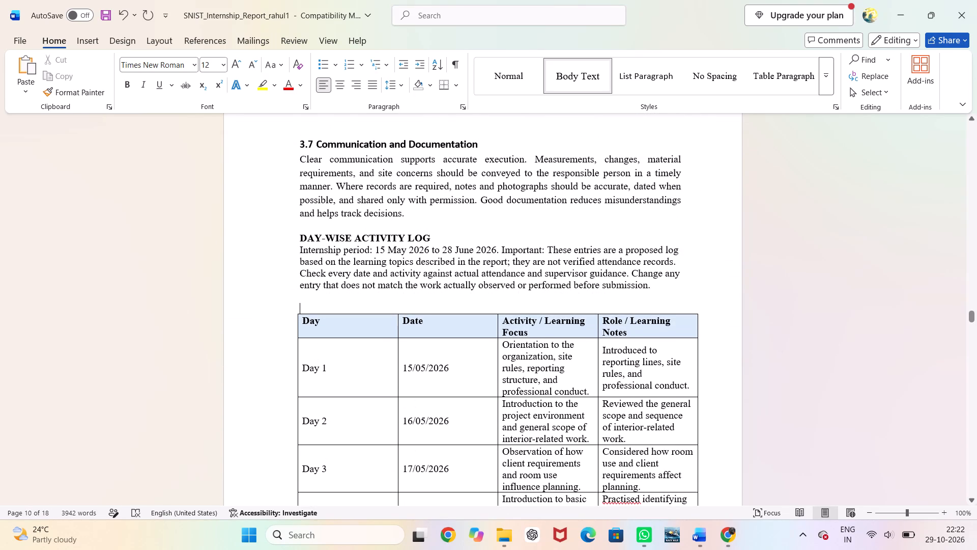
# Justify the internship period paragraph below the Day-wise Activity Log heading, like the body text of section 3.7.
pyautogui.scroll(6, 568, 257)
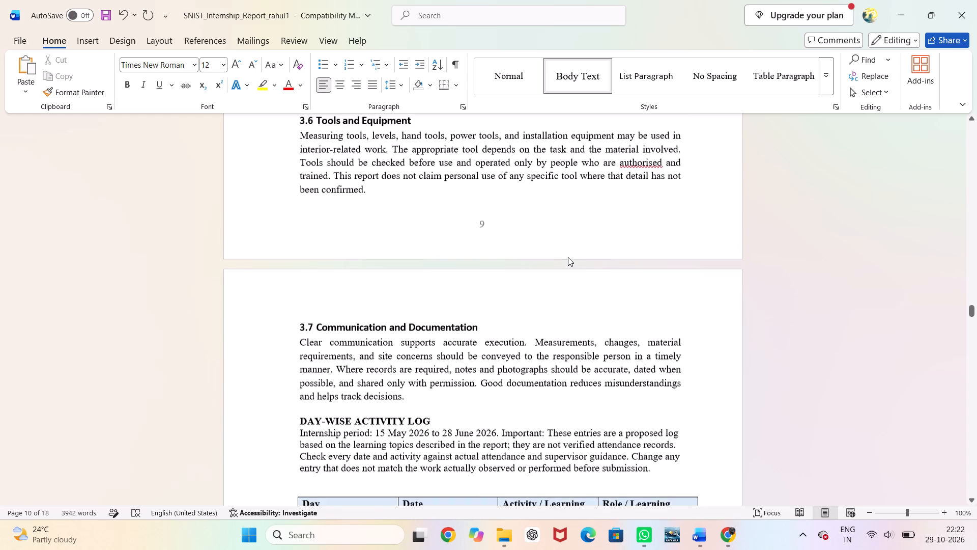
pyautogui.scroll(3, 568, 257)
pyautogui.scroll(-4, 568, 257)
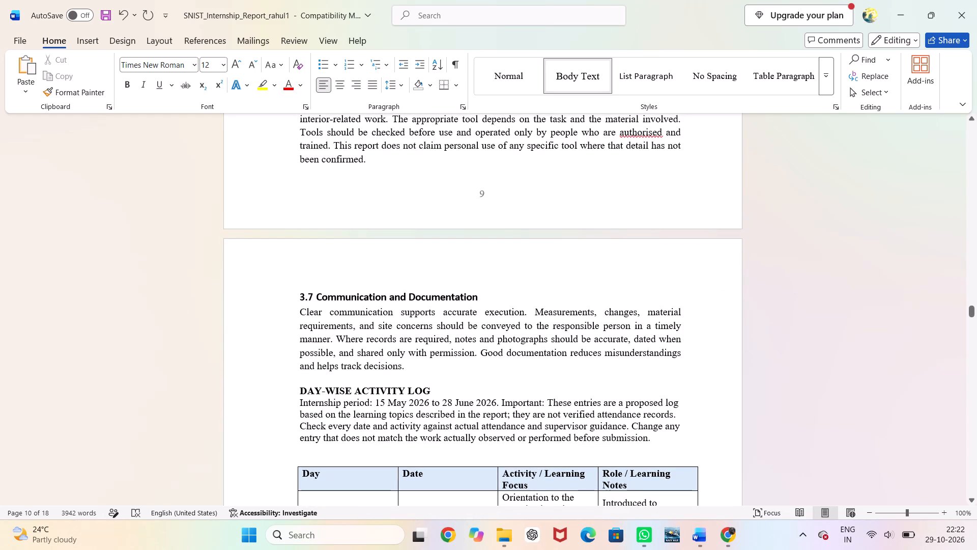
pyautogui.click(369, 349)
pyautogui.click(410, 425)
pyautogui.moveTo(300, 402); pyautogui.dragTo(444, 424)
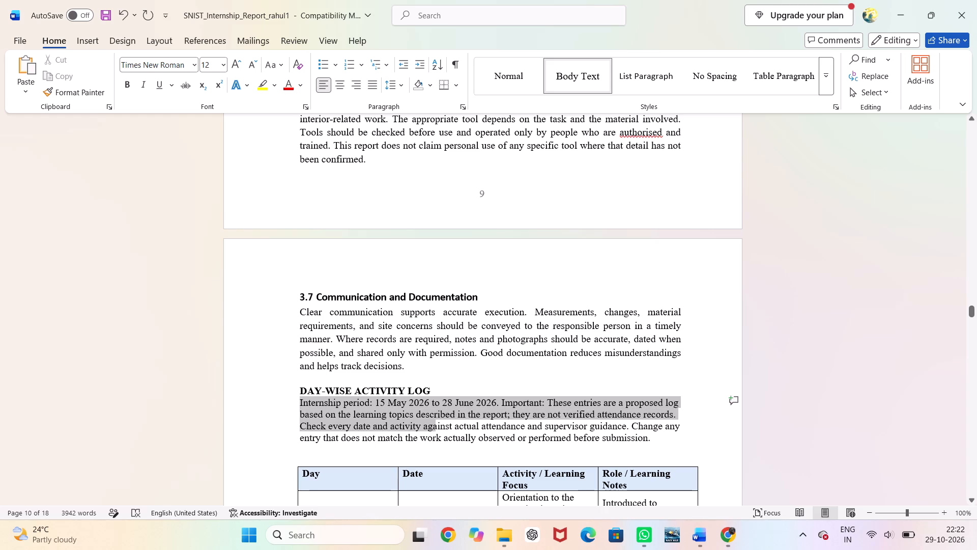
pyautogui.moveTo(444, 424); pyautogui.dragTo(639, 446)
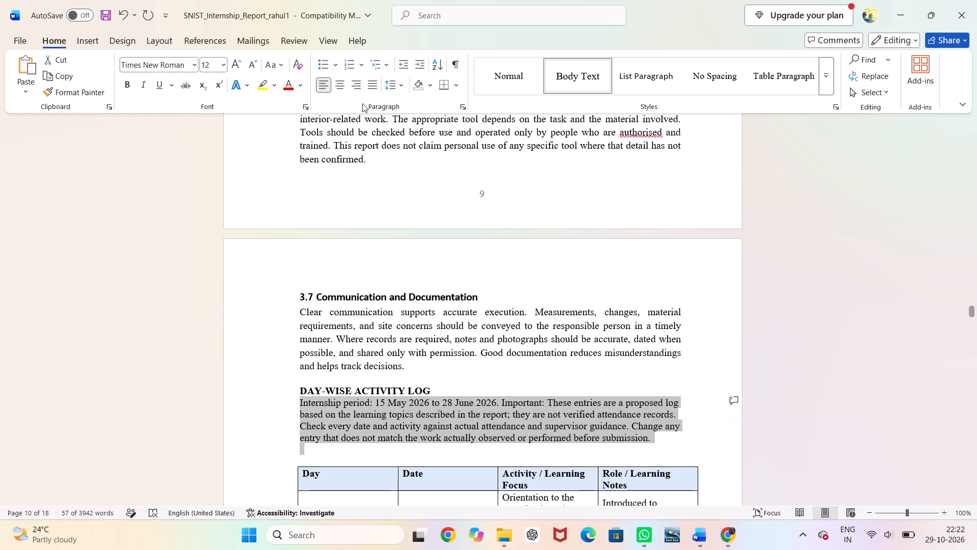
pyautogui.click(373, 85)
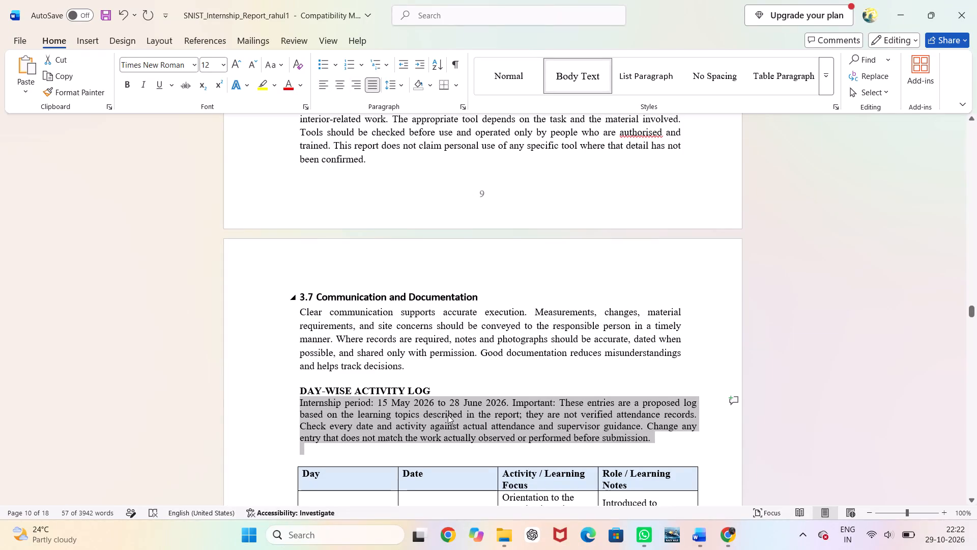
pyautogui.click(510, 424)
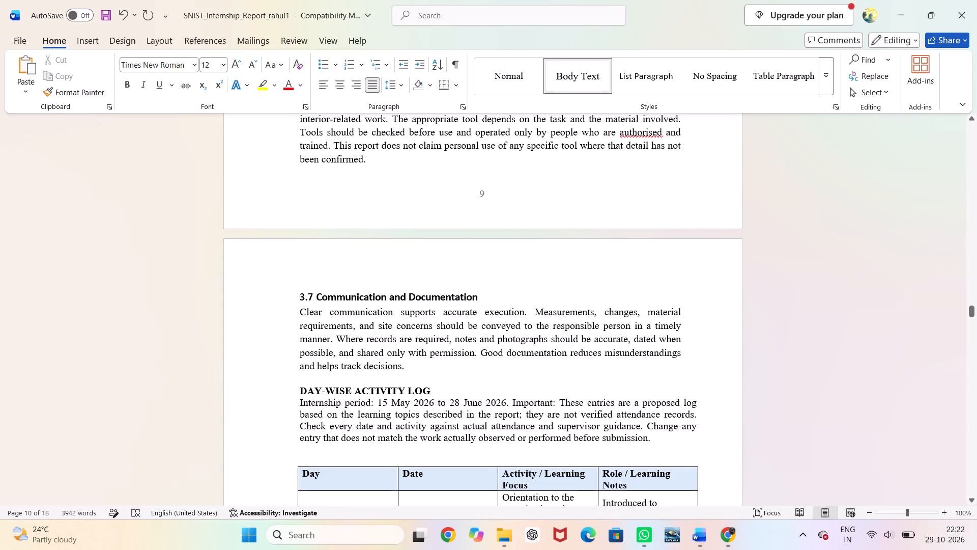
# Compare the Day-wise Activity Log heading with the 3.7 heading and change its font to Calibri (Body).
pyautogui.click(362, 299)
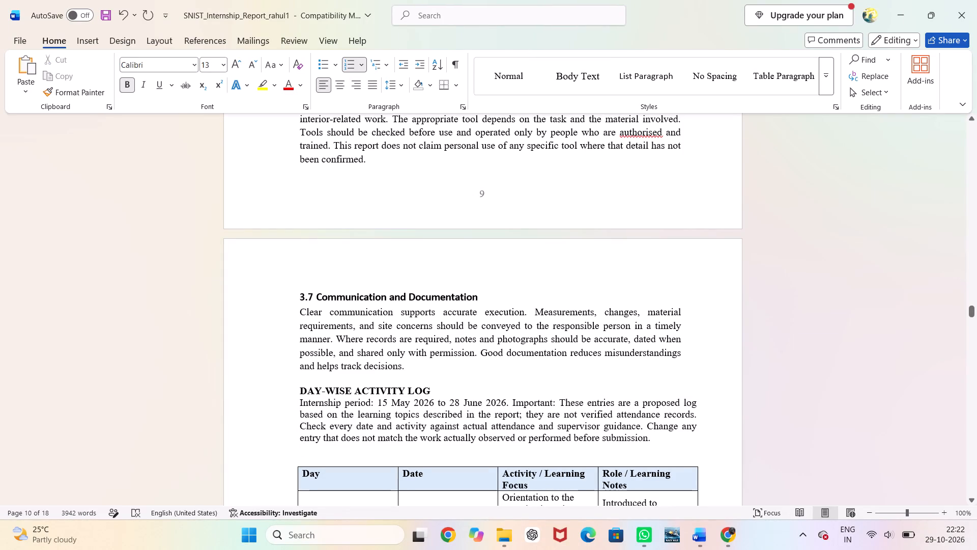
pyautogui.click(366, 389)
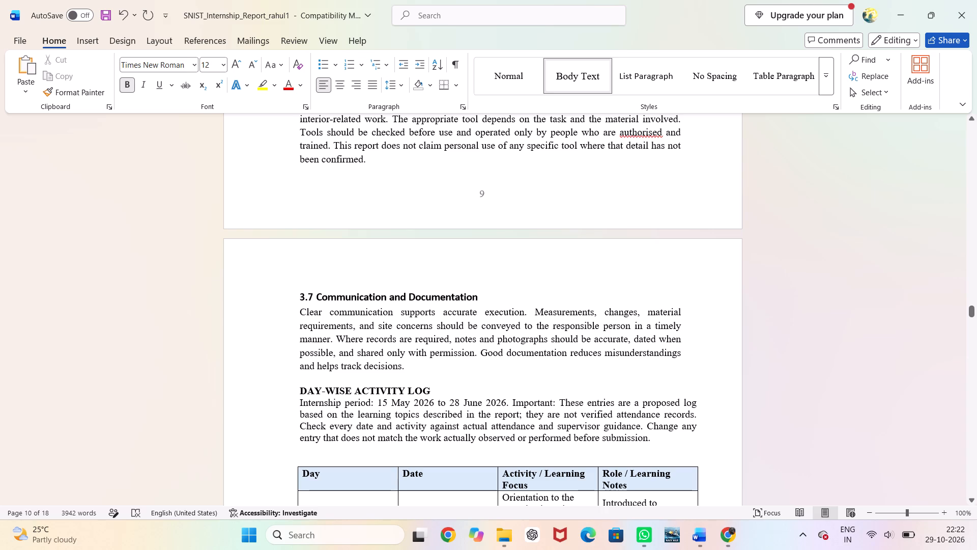
pyautogui.click(375, 296)
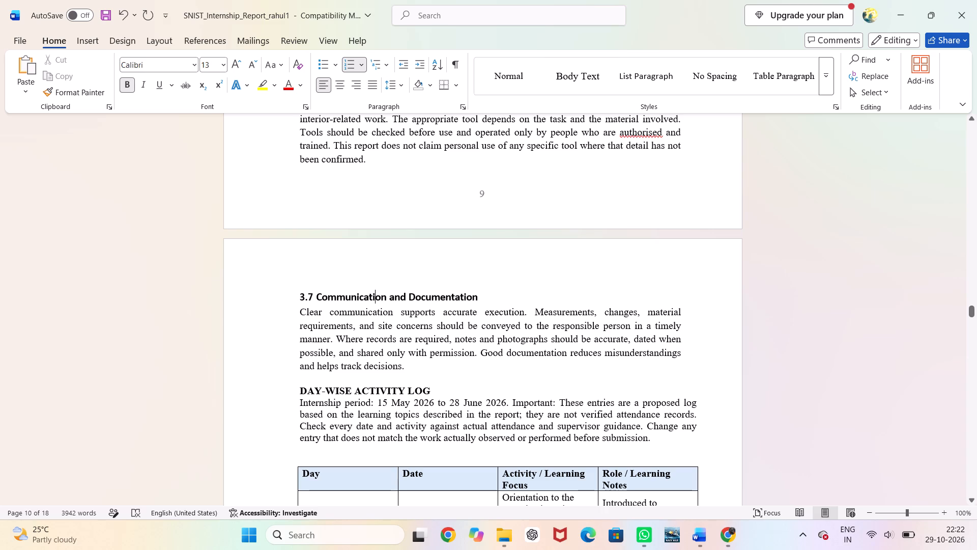
pyautogui.click(343, 391)
pyautogui.moveTo(299, 391); pyautogui.dragTo(417, 391)
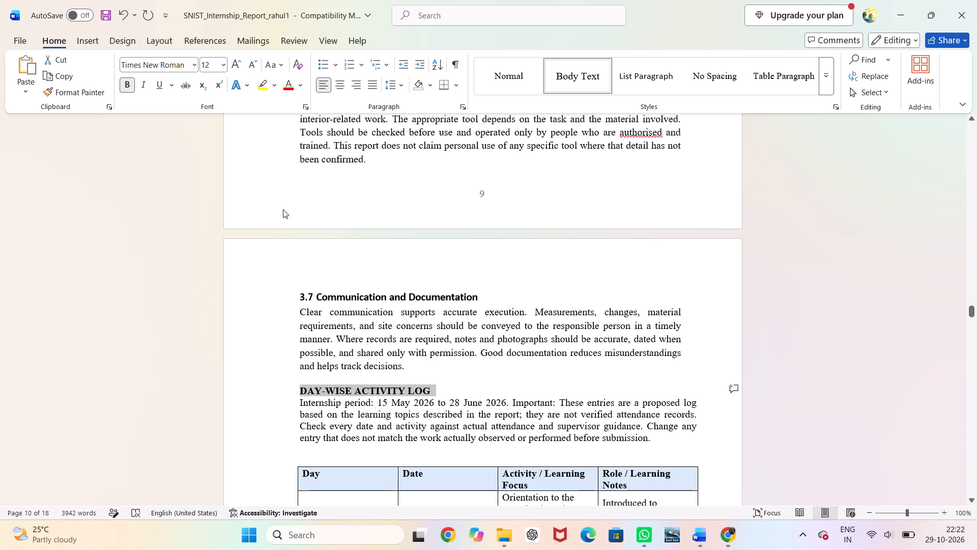
pyautogui.click(193, 67)
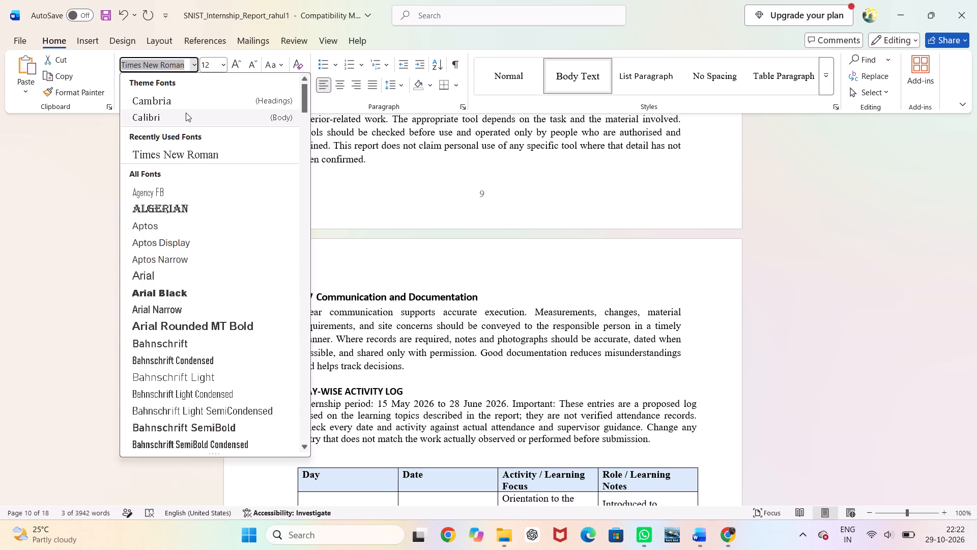
pyautogui.click(186, 113)
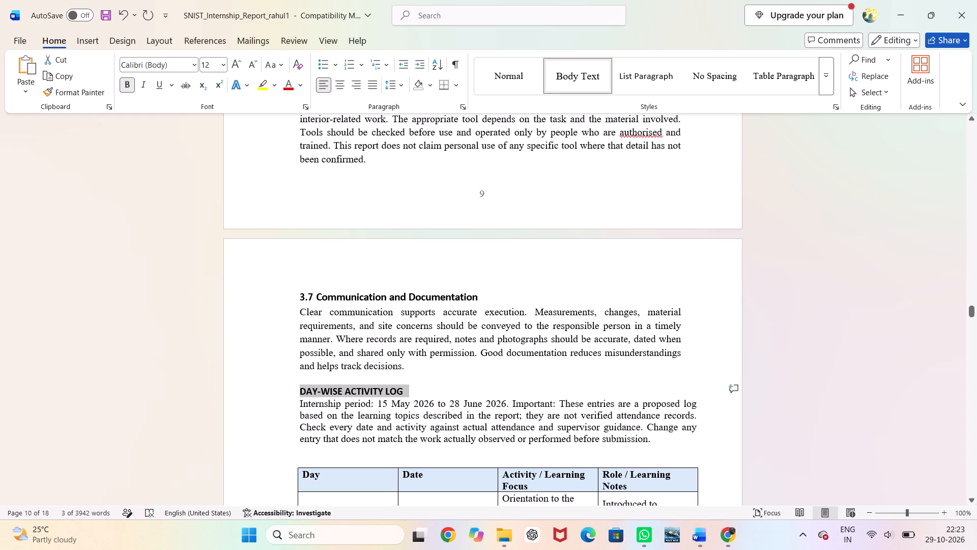
pyautogui.click(440, 387)
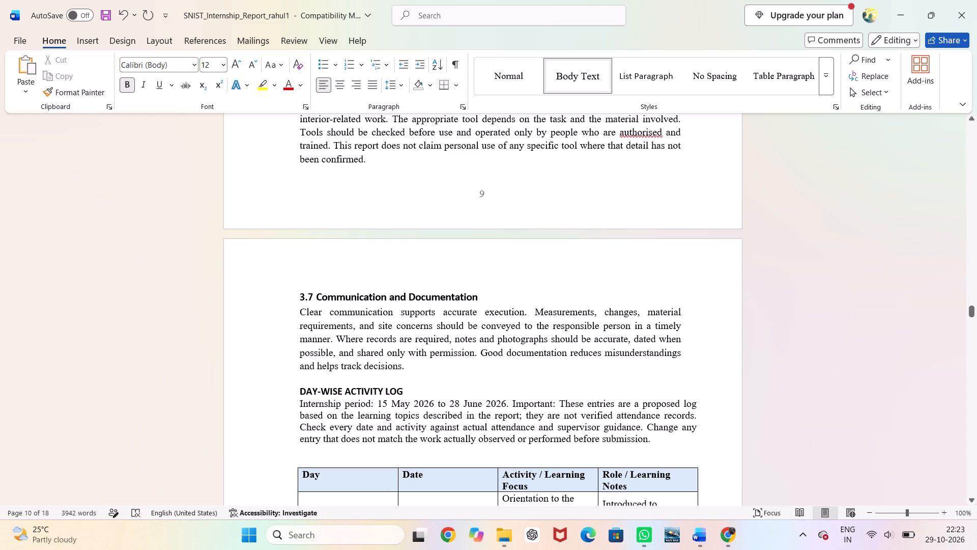
# Review the Day-wise Activity Log from its heading below section 3.7 through the Day 45 row to the Chapter 4 heading.
pyautogui.scroll(-4, 436, 381)
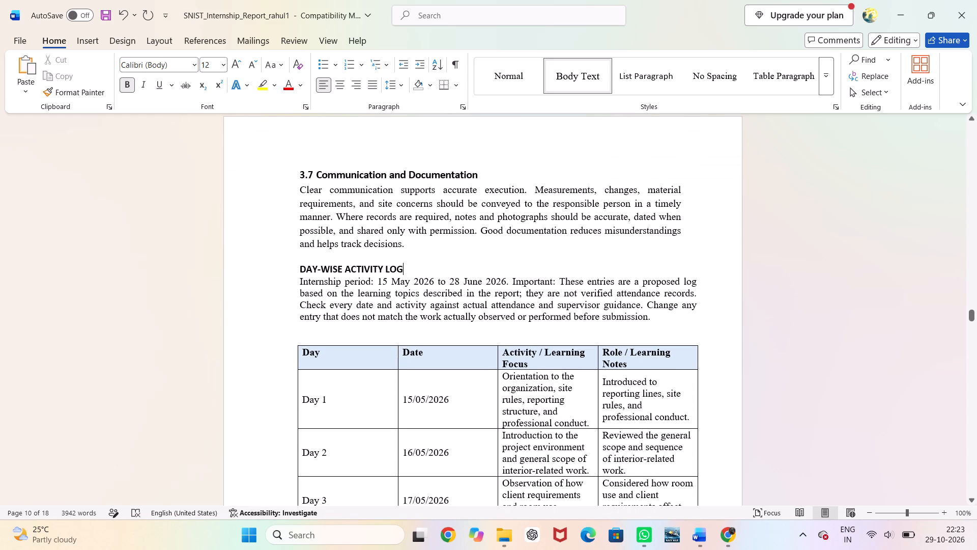
pyautogui.scroll(-1, 429, 276)
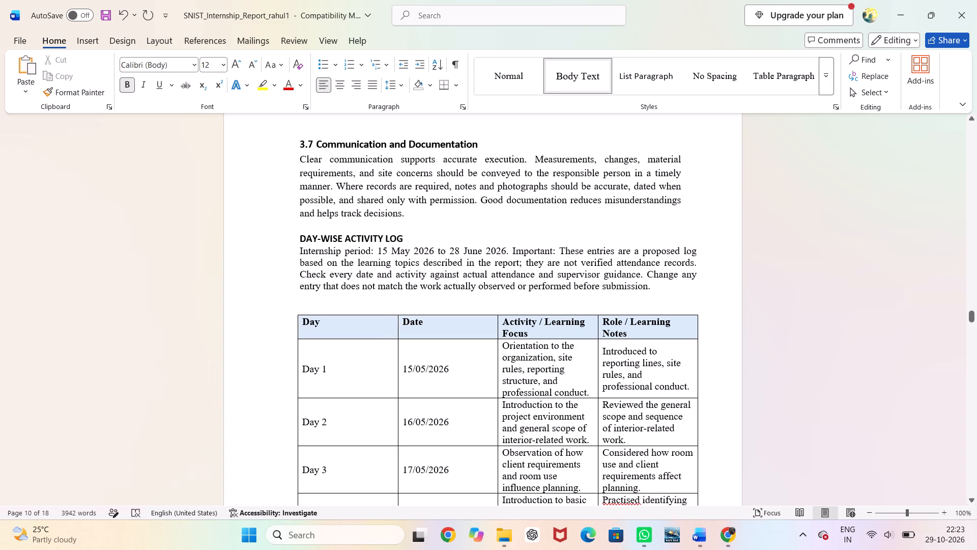
pyautogui.scroll(12, 418, 245)
pyautogui.scroll(-11, 418, 238)
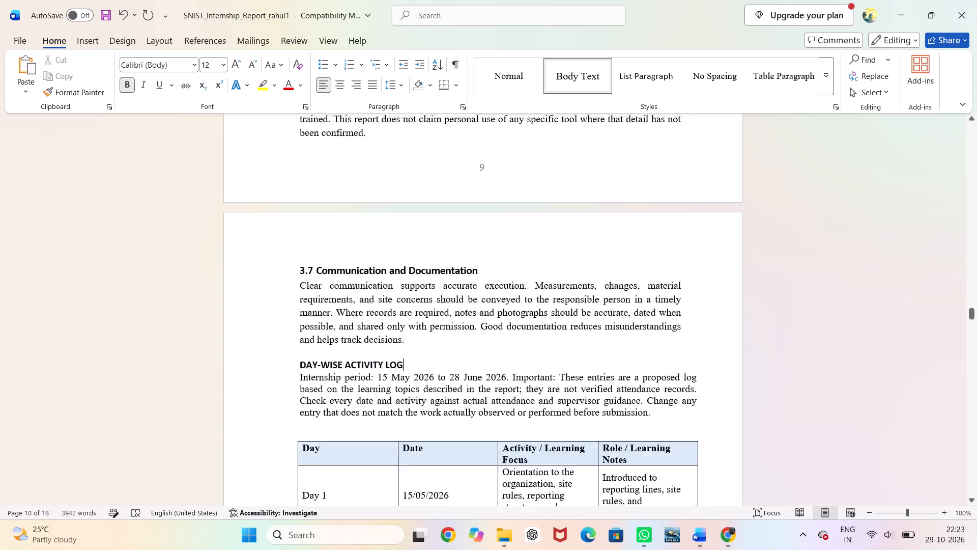
pyautogui.scroll(-8, 418, 238)
pyautogui.scroll(-20, 418, 238)
pyautogui.scroll(-3, 418, 238)
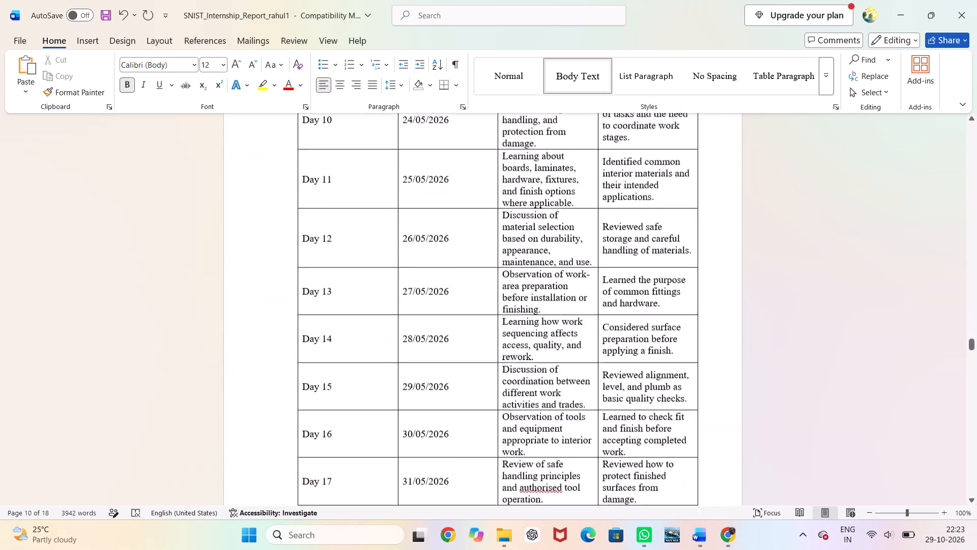
pyautogui.scroll(-8, 418, 238)
pyautogui.scroll(-20, 418, 238)
pyautogui.scroll(-12, 418, 238)
pyautogui.scroll(7, 418, 238)
pyautogui.scroll(-16, 418, 238)
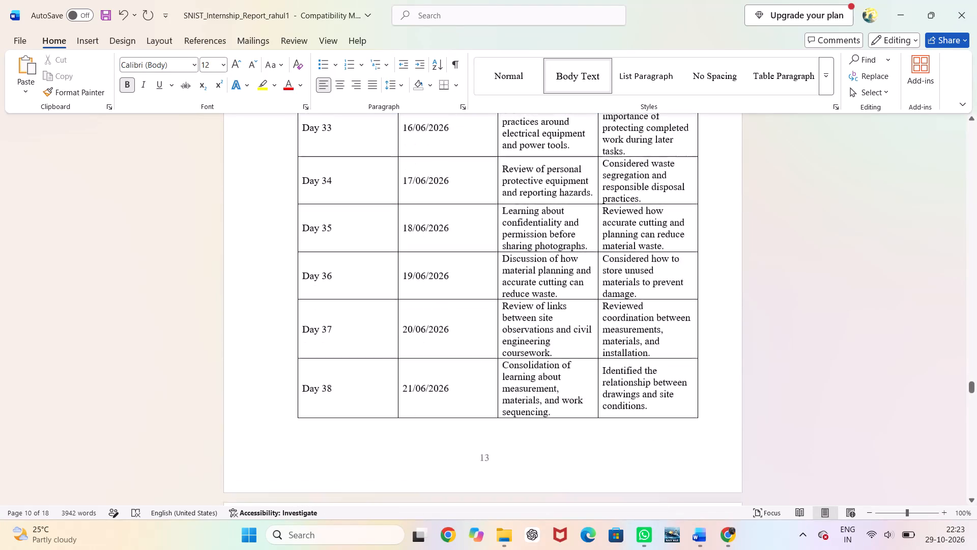
pyautogui.scroll(-4, 418, 238)
pyautogui.scroll(-18, 418, 238)
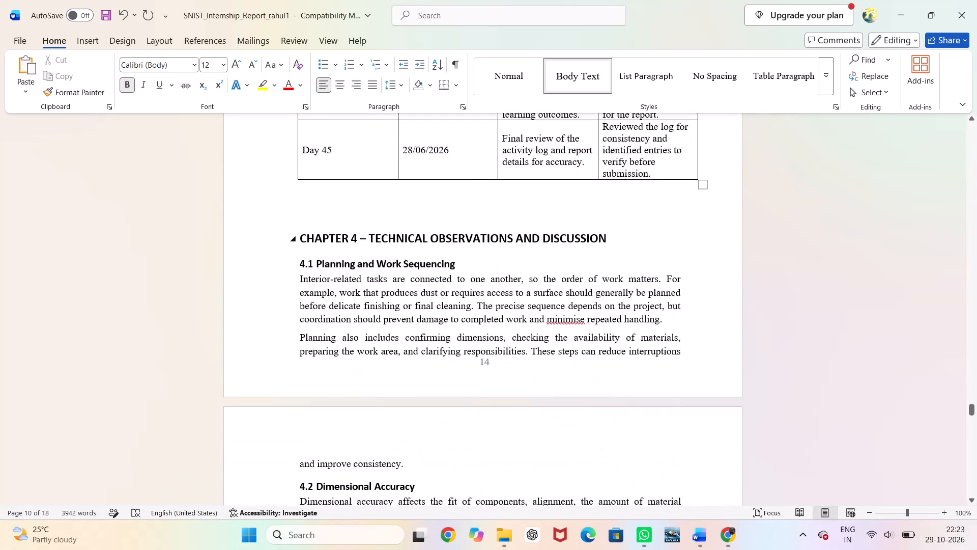
pyautogui.scroll(-6, 418, 238)
pyautogui.scroll(7, 418, 238)
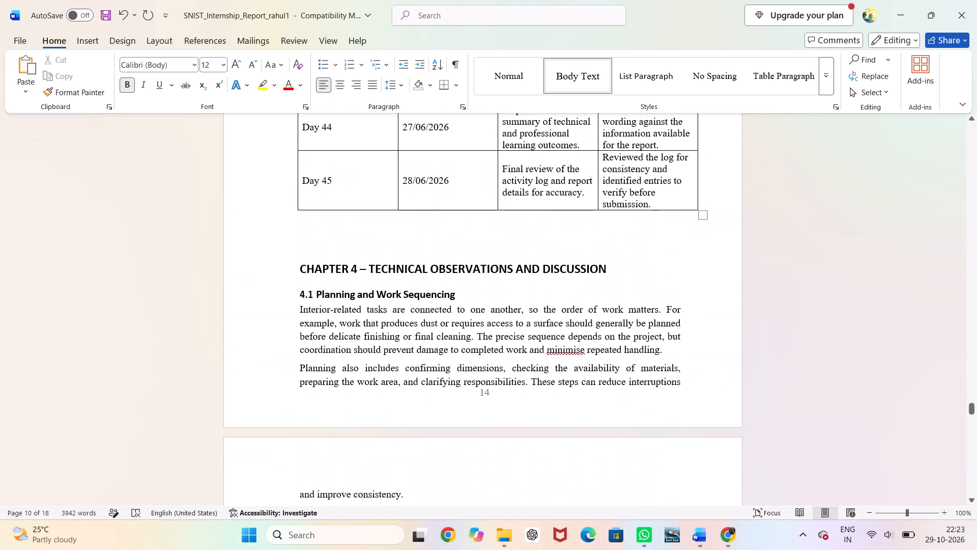
pyautogui.scroll(20, 418, 238)
pyautogui.scroll(6, 418, 238)
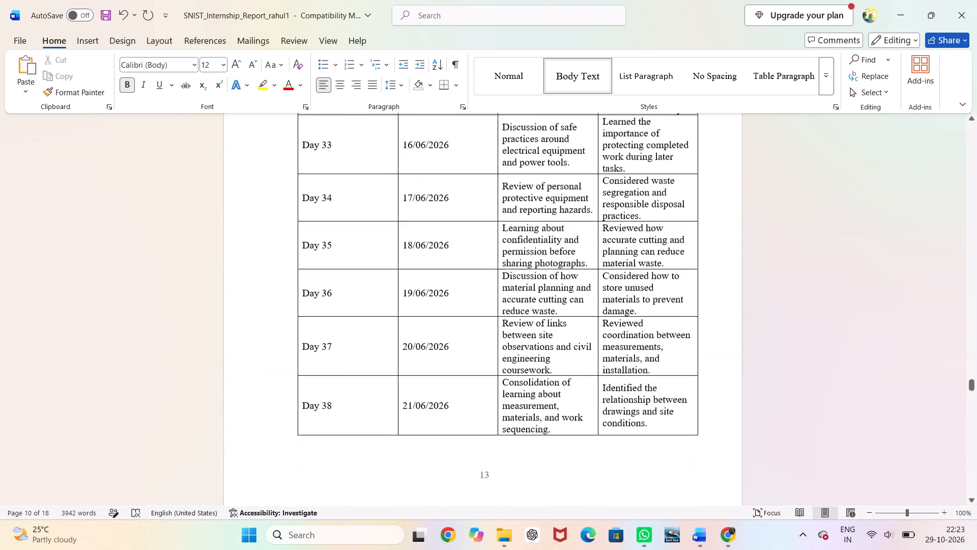
pyautogui.scroll(14, 418, 238)
pyautogui.scroll(-15, 418, 238)
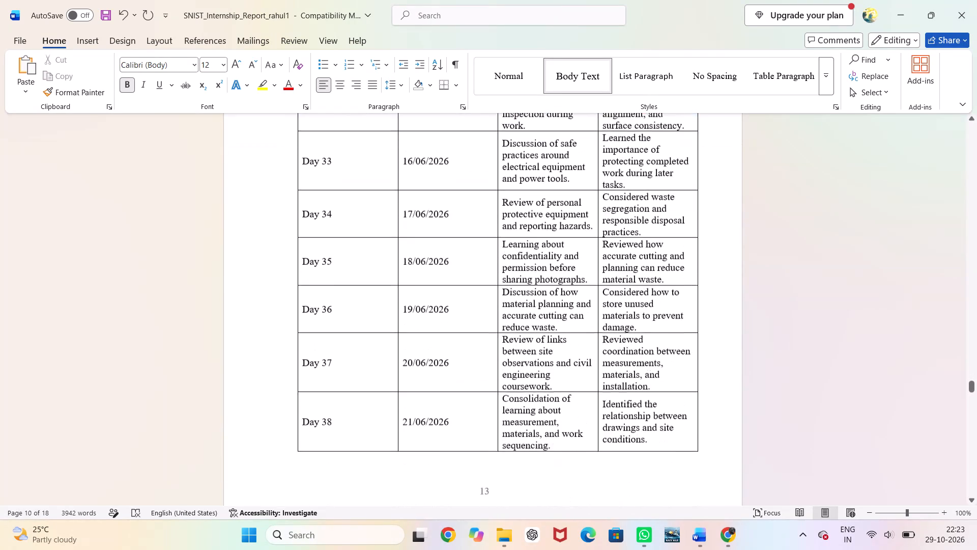
pyautogui.scroll(-20, 418, 238)
pyautogui.scroll(-20, 418, 238)
# Examine the layout and page breaks of Chapter 4 from section 4.3 to the start of Chapter 5.
pyautogui.scroll(-2, 418, 238)
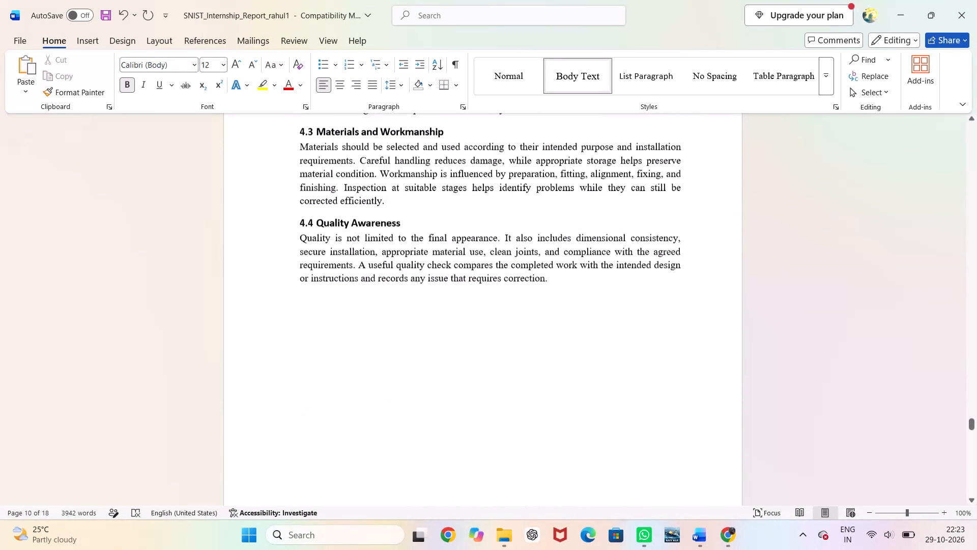
pyautogui.scroll(-15, 418, 238)
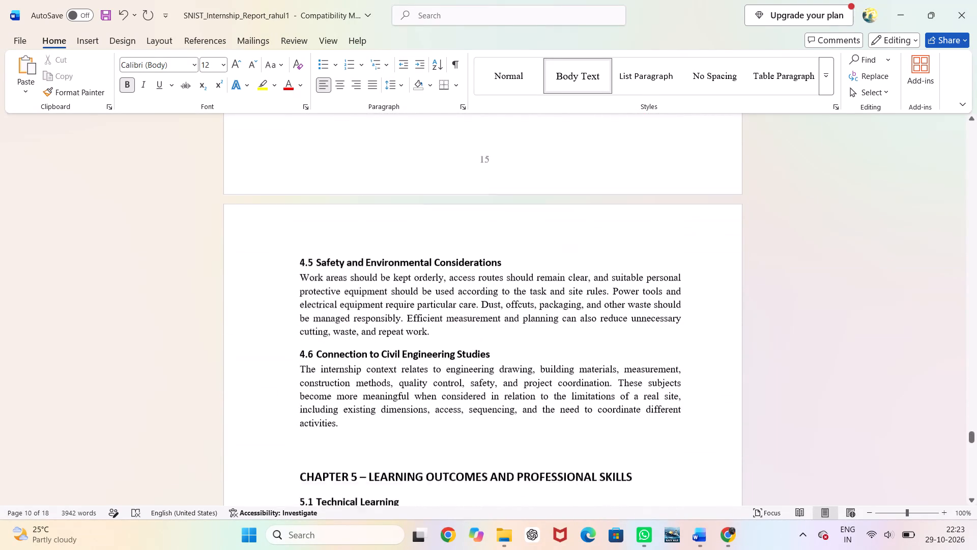
pyautogui.scroll(-5, 418, 238)
pyautogui.scroll(16, 418, 233)
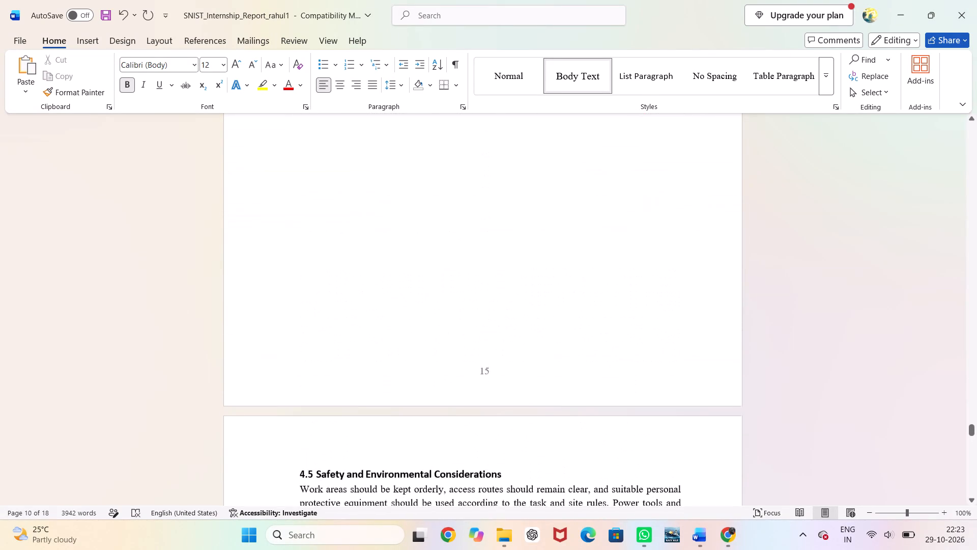
pyautogui.scroll(6, 418, 233)
pyautogui.scroll(-1, 418, 233)
pyautogui.scroll(-3, 433, 435)
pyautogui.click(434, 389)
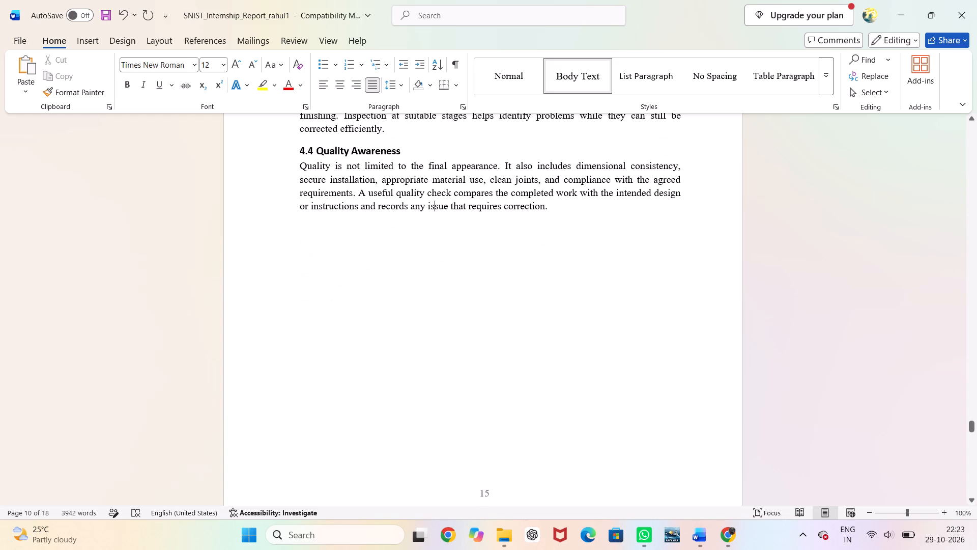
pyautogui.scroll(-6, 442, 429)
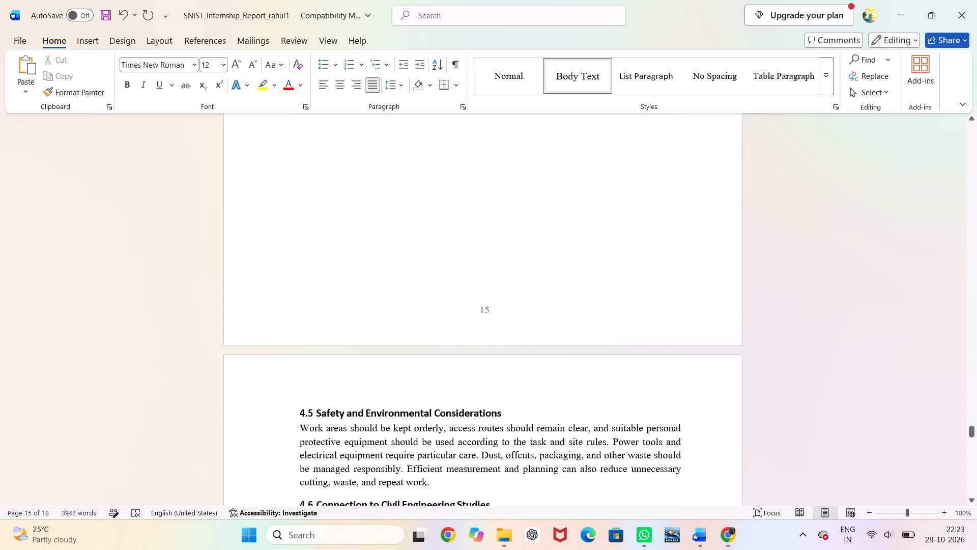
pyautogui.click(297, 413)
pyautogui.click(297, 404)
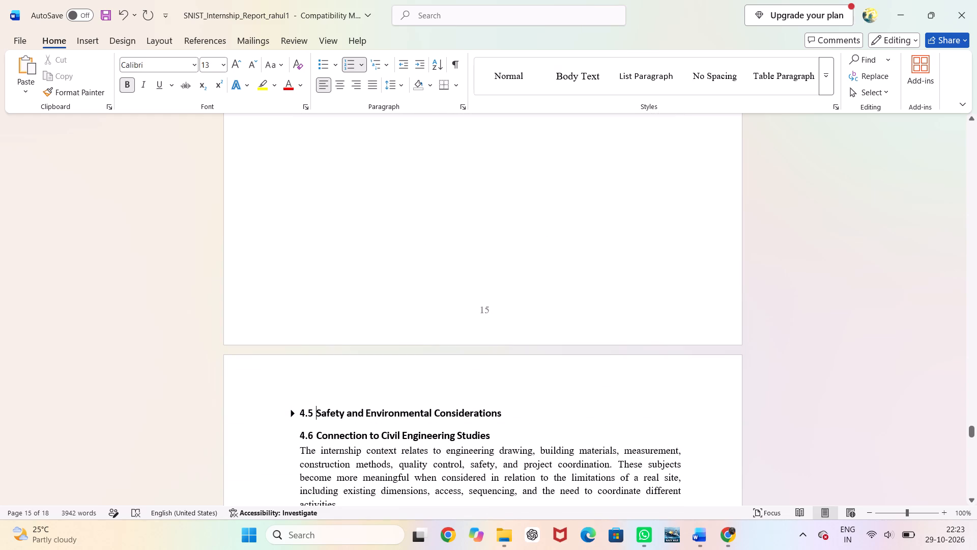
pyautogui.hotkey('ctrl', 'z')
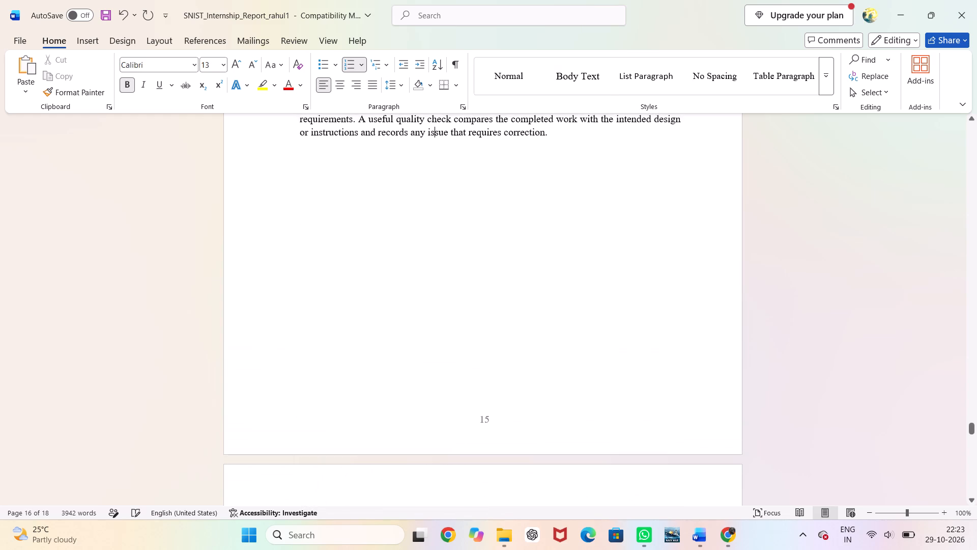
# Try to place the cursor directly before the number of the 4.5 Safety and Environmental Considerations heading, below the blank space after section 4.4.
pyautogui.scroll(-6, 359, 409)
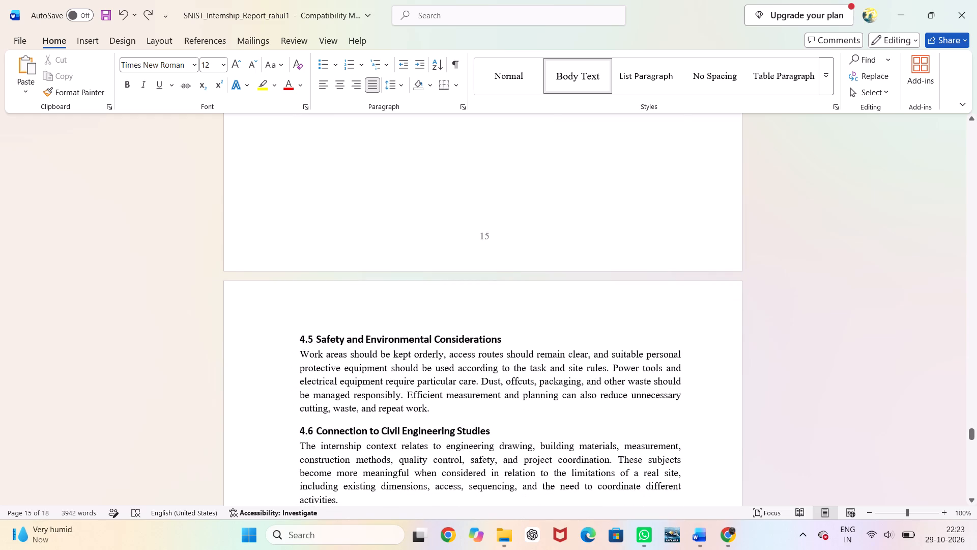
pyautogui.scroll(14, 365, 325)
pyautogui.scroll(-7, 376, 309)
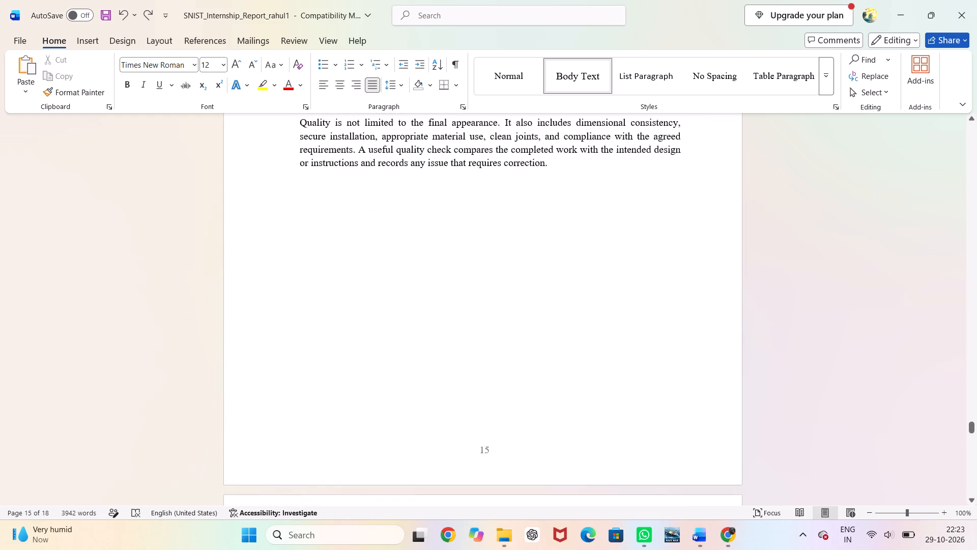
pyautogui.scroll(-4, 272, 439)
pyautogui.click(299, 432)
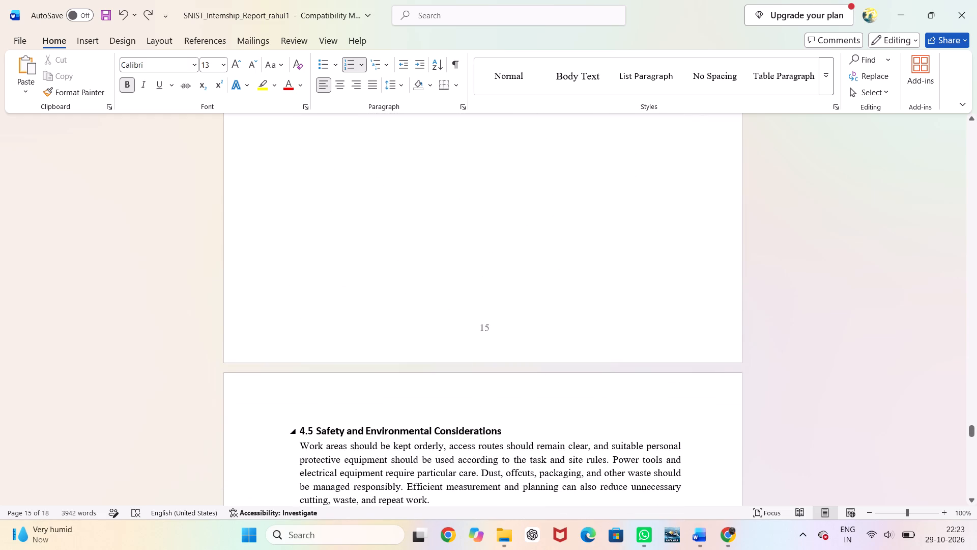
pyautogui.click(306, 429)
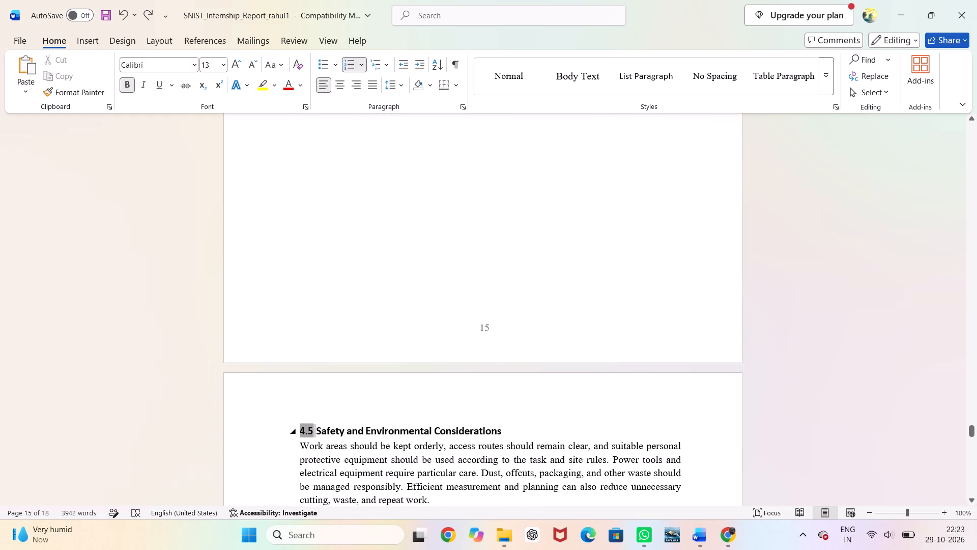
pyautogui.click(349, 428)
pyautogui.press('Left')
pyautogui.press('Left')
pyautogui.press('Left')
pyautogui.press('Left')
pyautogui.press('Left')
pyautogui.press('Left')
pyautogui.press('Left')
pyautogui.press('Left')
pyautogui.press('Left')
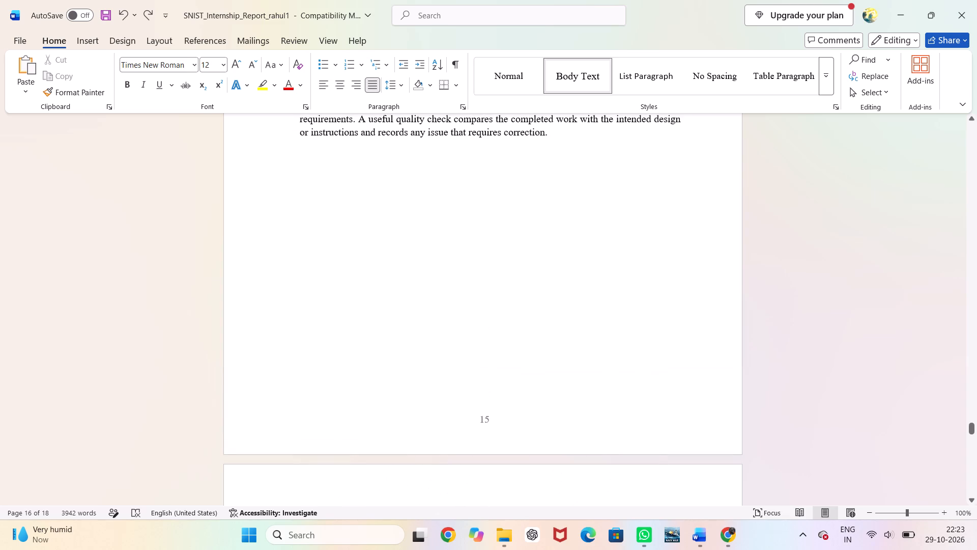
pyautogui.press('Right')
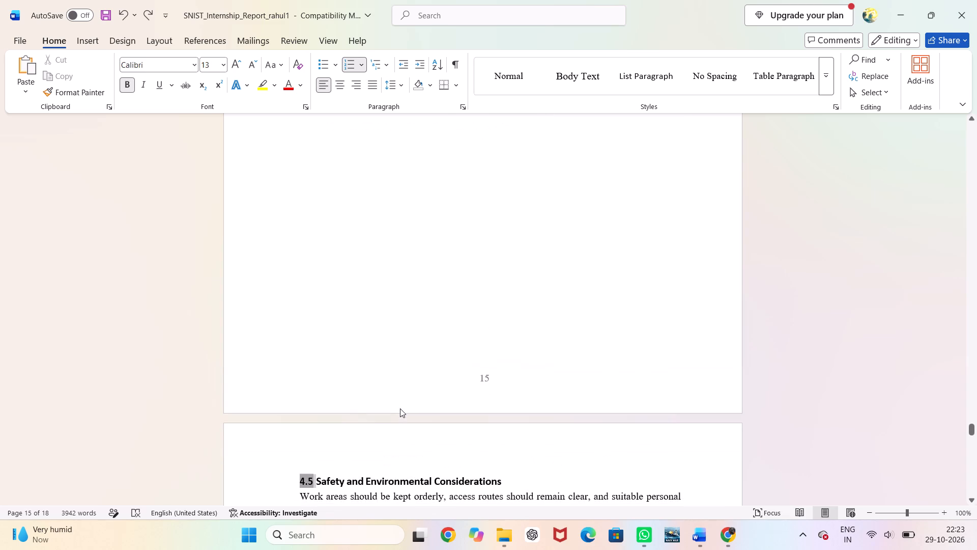
# Insert nine blank lines between the activity log table and the Chapter 4 heading so that Chapter 4 starts on a new page.
pyautogui.scroll(15, 326, 386)
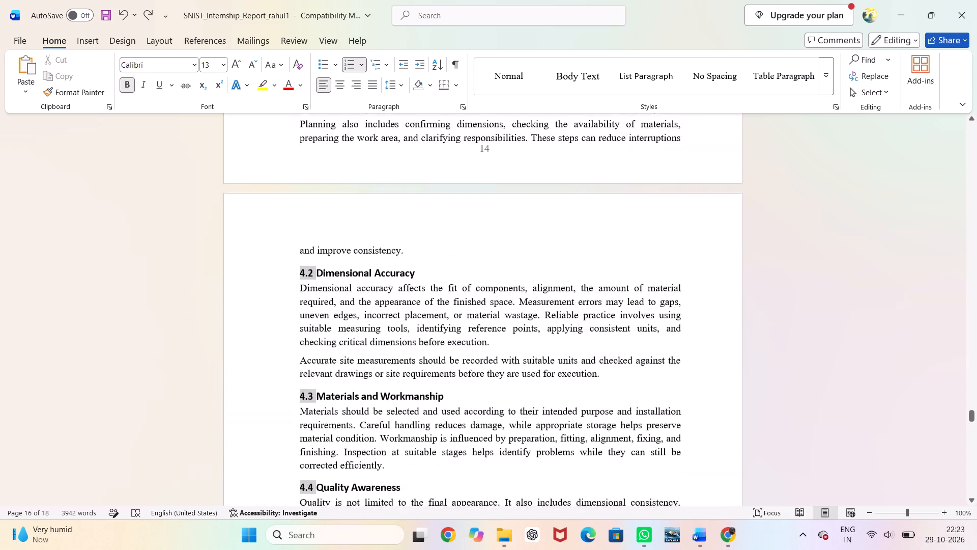
pyautogui.scroll(10, 394, 374)
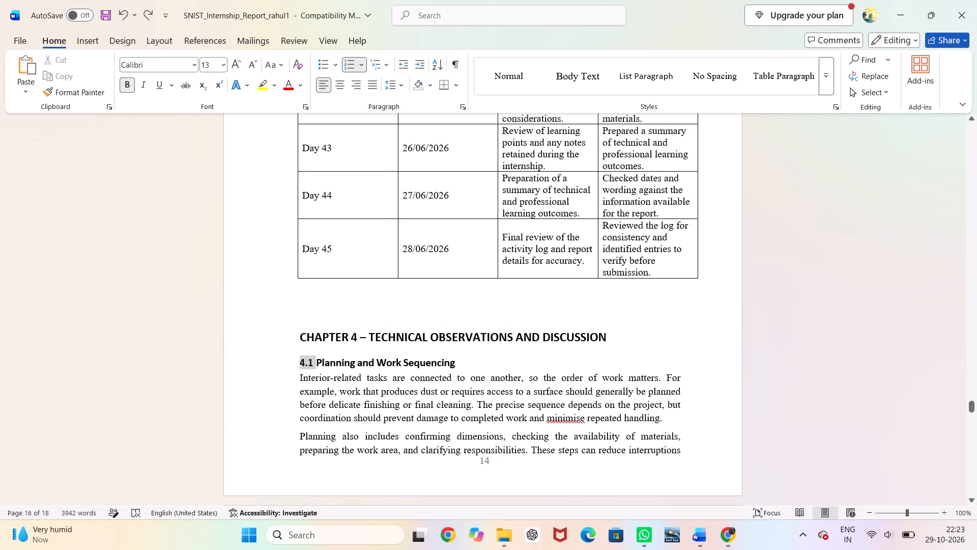
pyautogui.click(394, 314)
pyautogui.press('Return')
pyautogui.press('Return')
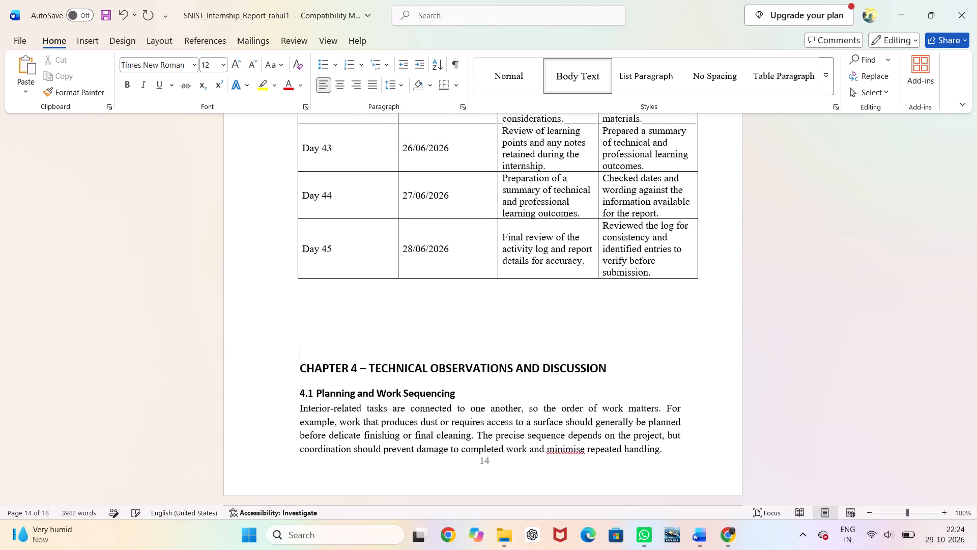
pyautogui.press('Return')
pyautogui.press('Return')
pyautogui.press('Return')
pyautogui.press('Return')
pyautogui.press('Return')
pyautogui.press('Return')
pyautogui.press('Return')
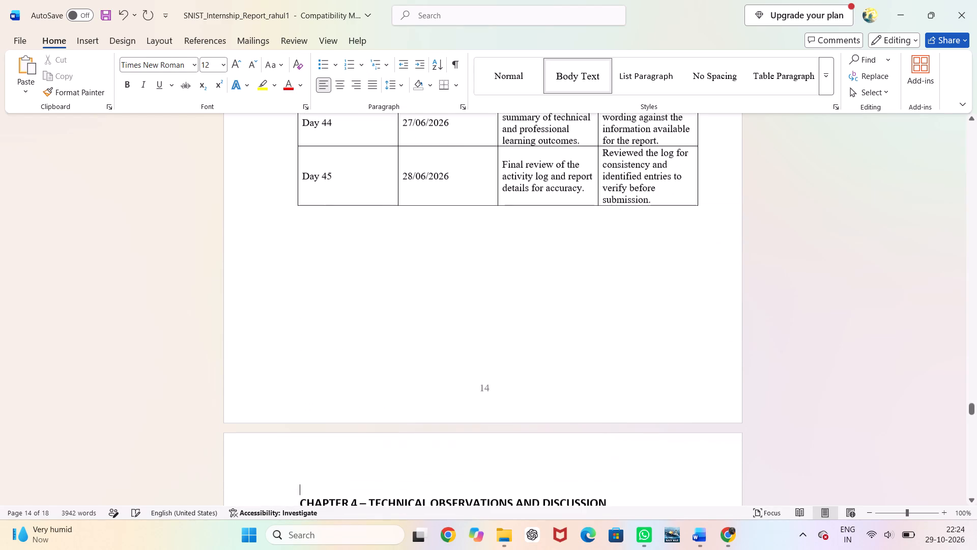
# Check how Chapter 4 is laid out across its pages, from its heading to the start of Chapter 5, including the gap after 4.4.
pyautogui.scroll(-17, 424, 294)
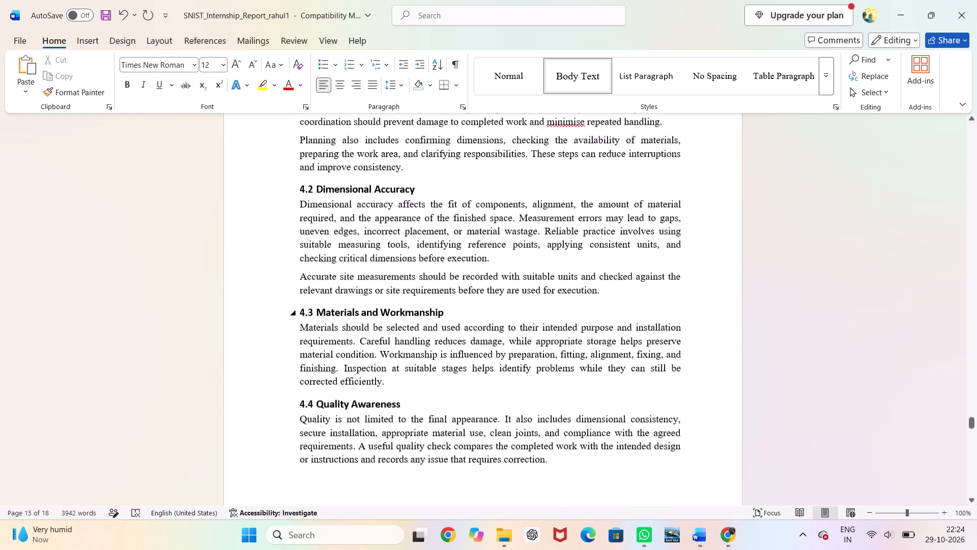
pyautogui.scroll(-10, 424, 294)
pyautogui.scroll(20, 424, 295)
pyautogui.scroll(-2, 436, 261)
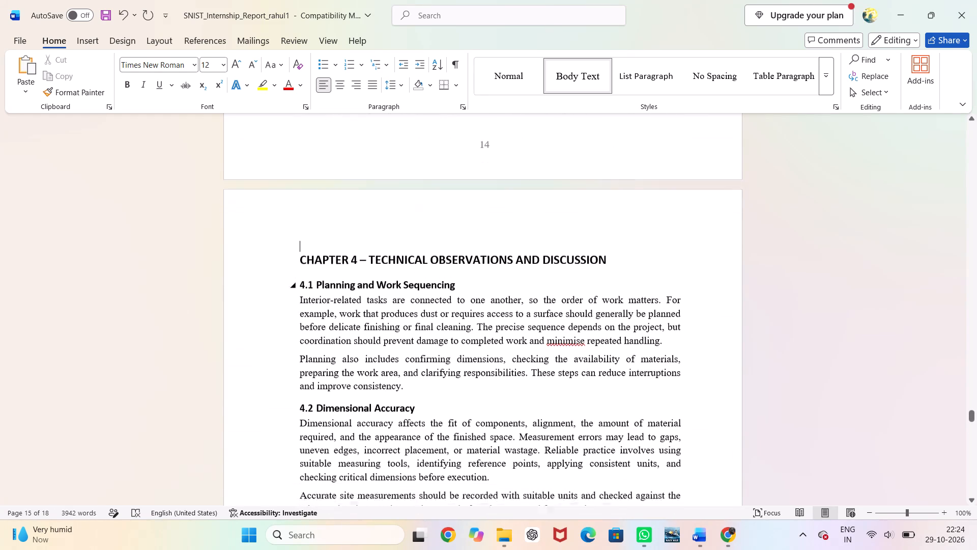
pyautogui.scroll(-18, 436, 261)
pyautogui.scroll(-6, 436, 260)
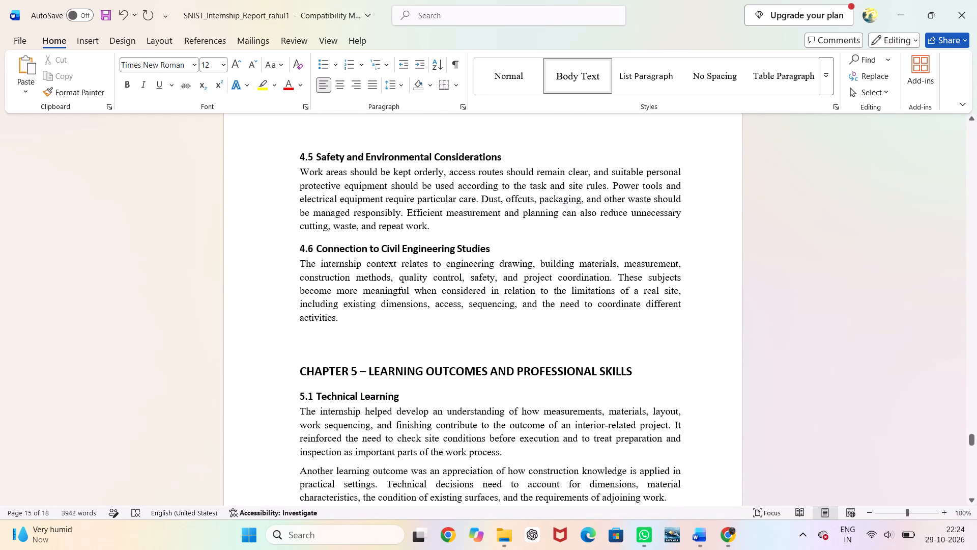
pyautogui.scroll(9, 436, 260)
pyautogui.click(435, 280)
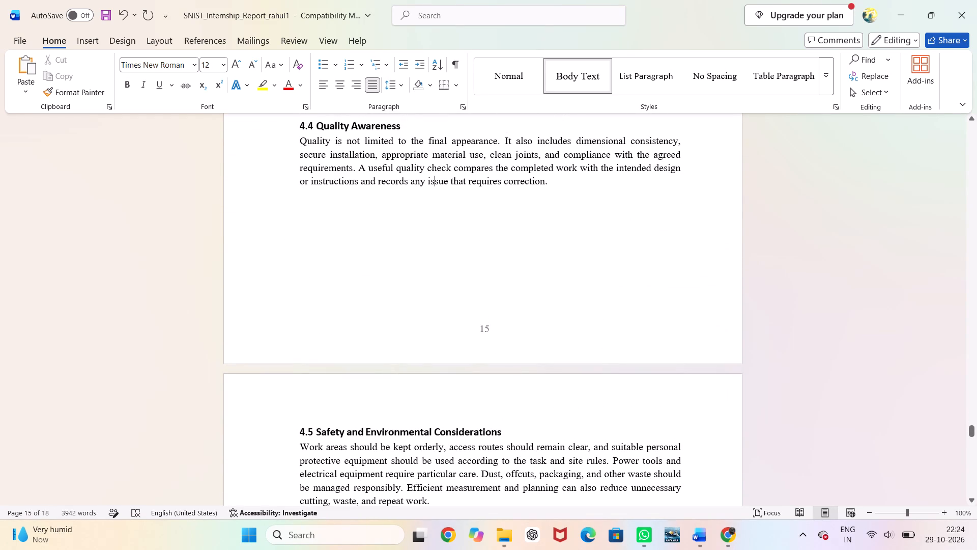
pyautogui.click(554, 186)
# Review the report's page layout from the Day-wise Activity Log table through Chapters 4 to 7 to the References.
pyautogui.scroll(20, 491, 274)
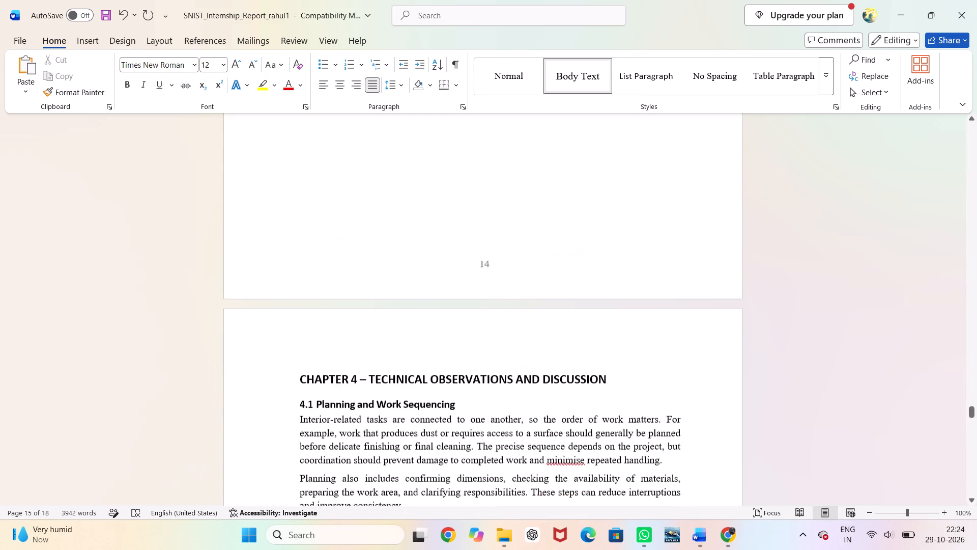
pyautogui.scroll(15, 491, 274)
pyautogui.scroll(15, 491, 274)
pyautogui.scroll(7, 491, 274)
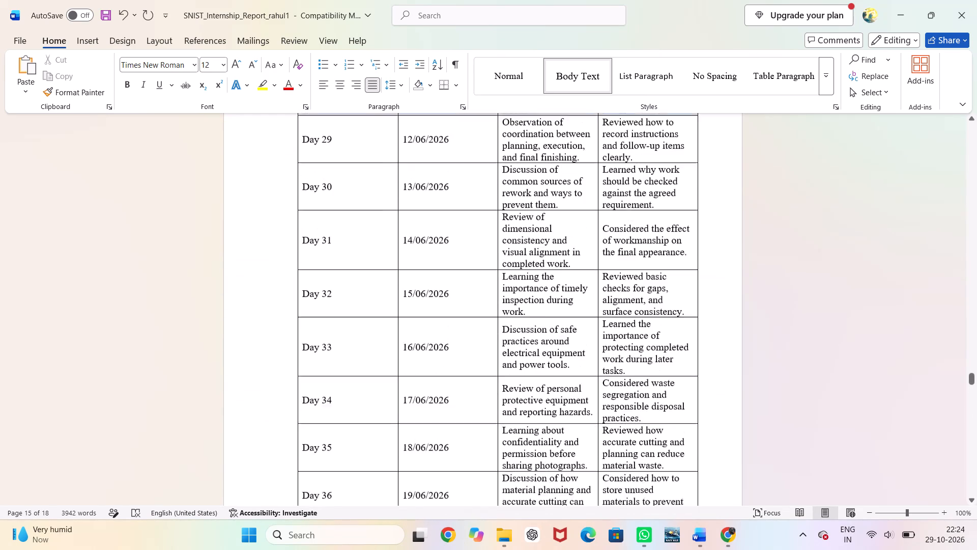
pyautogui.scroll(16, 491, 274)
pyautogui.scroll(-20, 491, 274)
pyautogui.scroll(-5, 491, 274)
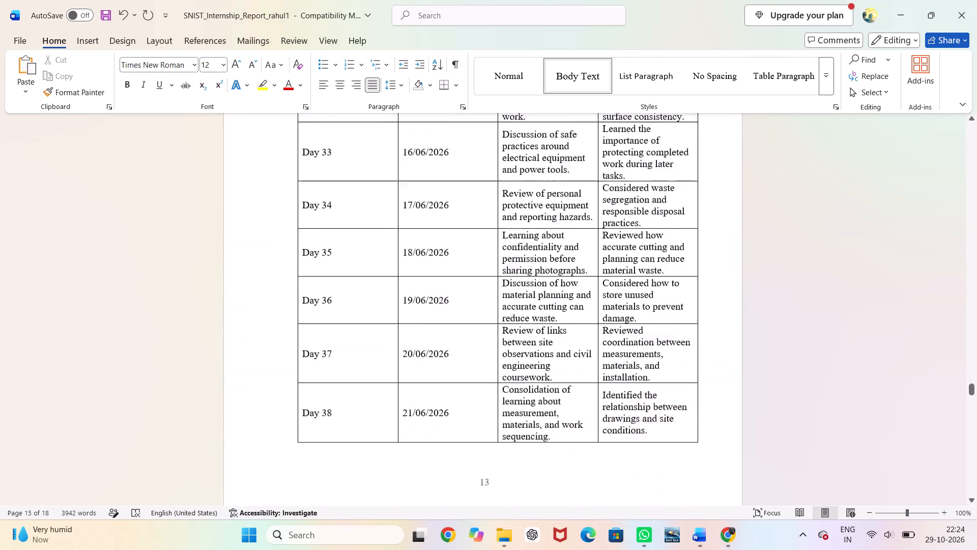
pyautogui.scroll(-20, 491, 274)
pyautogui.scroll(-18, 491, 274)
pyautogui.scroll(-8, 491, 274)
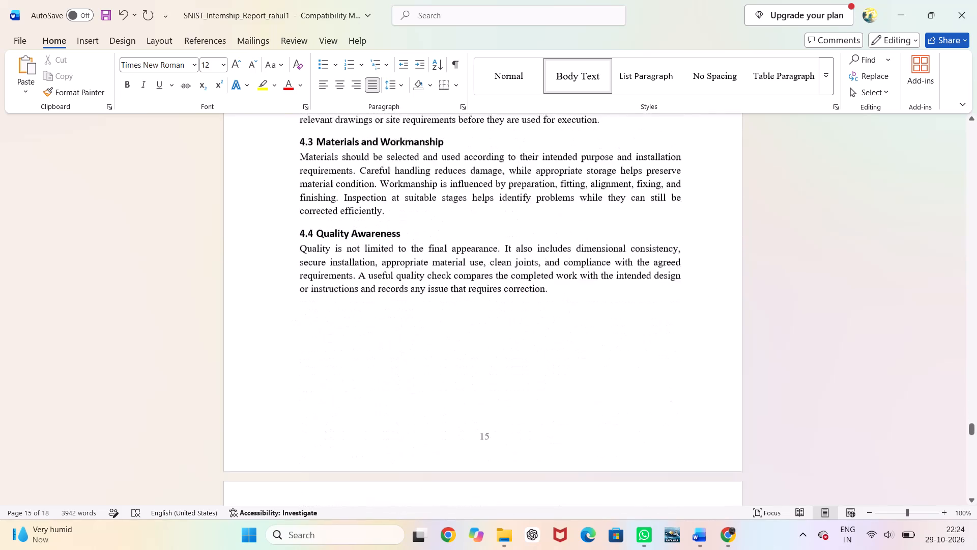
pyautogui.scroll(-16, 491, 274)
pyautogui.scroll(-14, 491, 274)
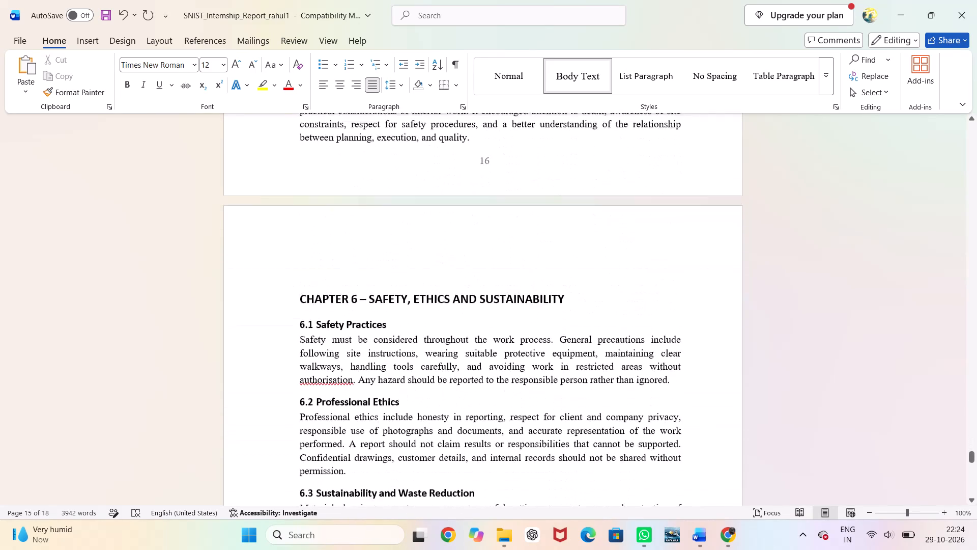
pyautogui.scroll(-6, 491, 274)
pyautogui.scroll(6, 491, 274)
pyautogui.scroll(-14, 491, 274)
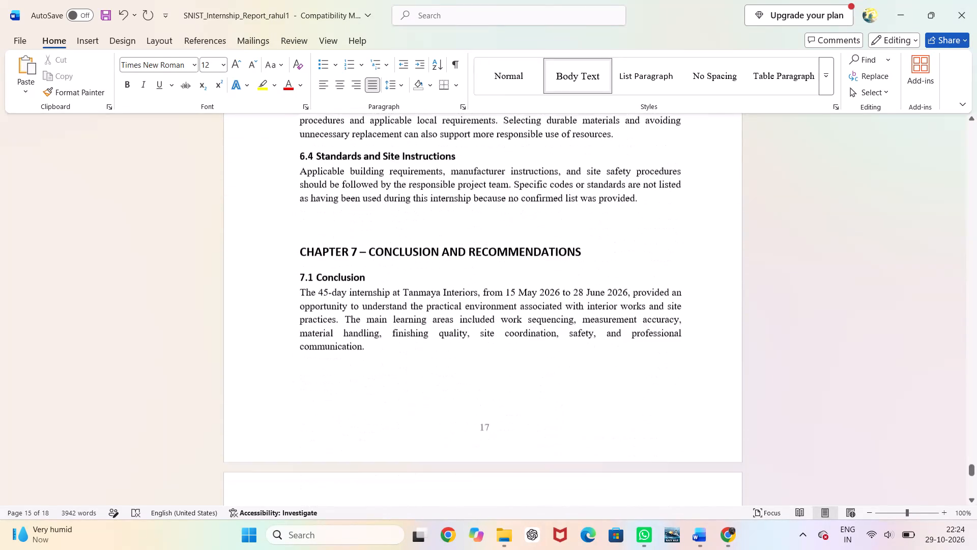
pyautogui.scroll(-18, 491, 274)
pyautogui.scroll(-7, 491, 274)
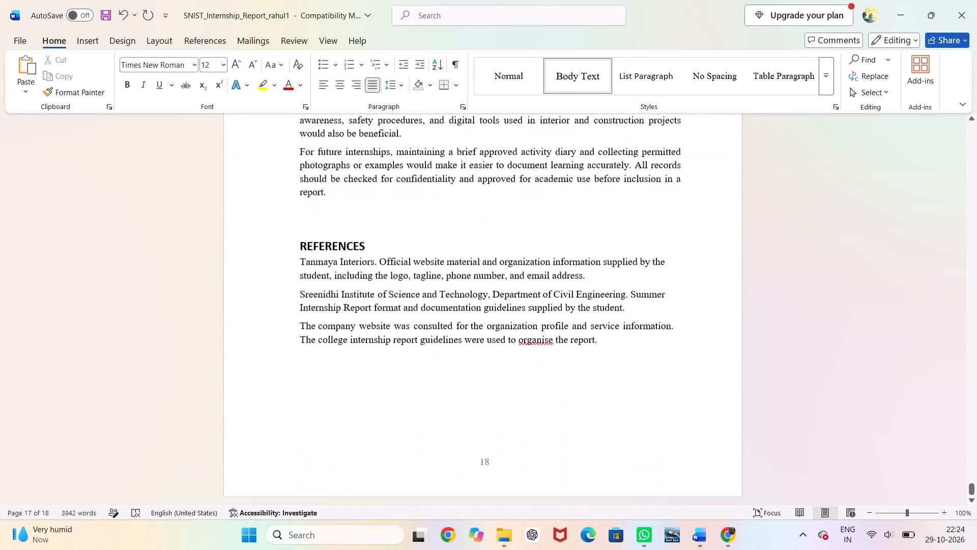
pyautogui.scroll(-1, 491, 274)
pyautogui.scroll(16, 491, 274)
pyautogui.scroll(-1, 496, 271)
# Review the pages back from the References through the activity log and earlier chapters to the Table of Contents.
pyautogui.scroll(14, 496, 271)
pyautogui.scroll(8, 496, 272)
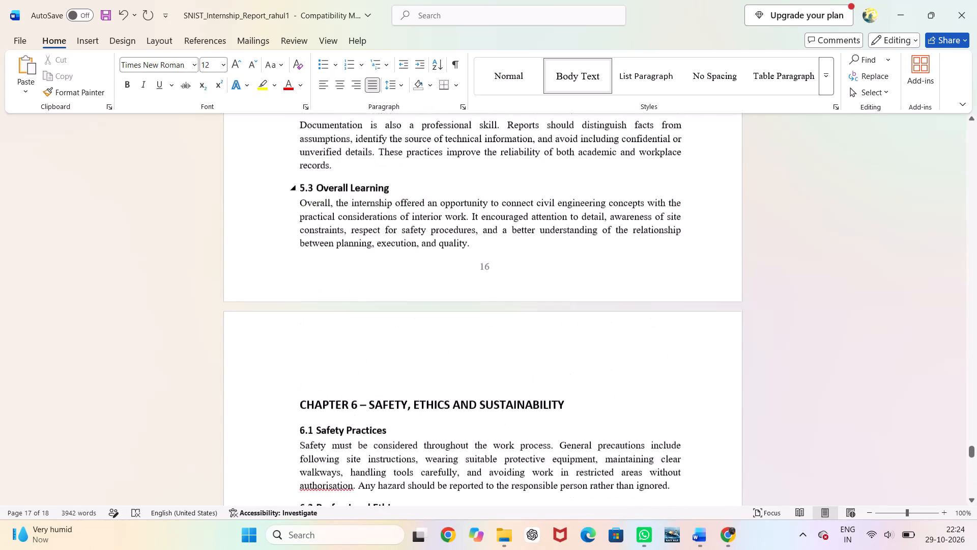
pyautogui.scroll(16, 497, 273)
pyautogui.scroll(20, 497, 273)
pyautogui.scroll(18, 497, 273)
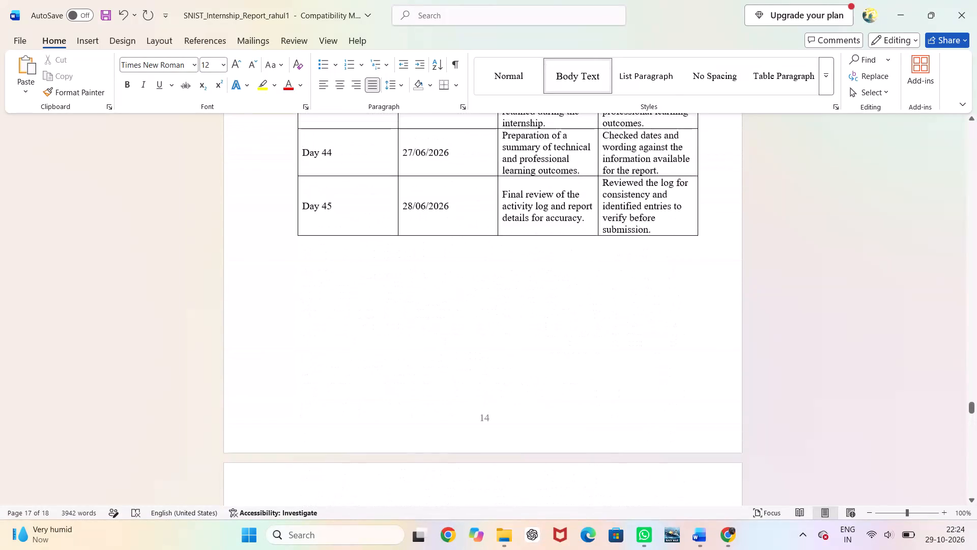
pyautogui.scroll(20, 498, 275)
pyautogui.scroll(20, 498, 275)
pyautogui.scroll(9, 498, 275)
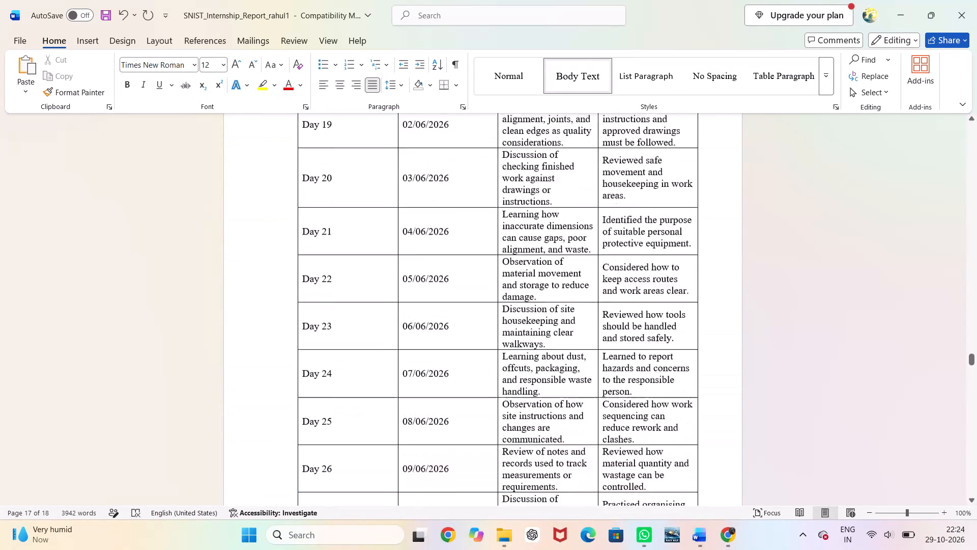
pyautogui.scroll(11, 498, 276)
pyautogui.scroll(10, 498, 278)
pyautogui.scroll(20, 498, 278)
pyautogui.scroll(2, 498, 278)
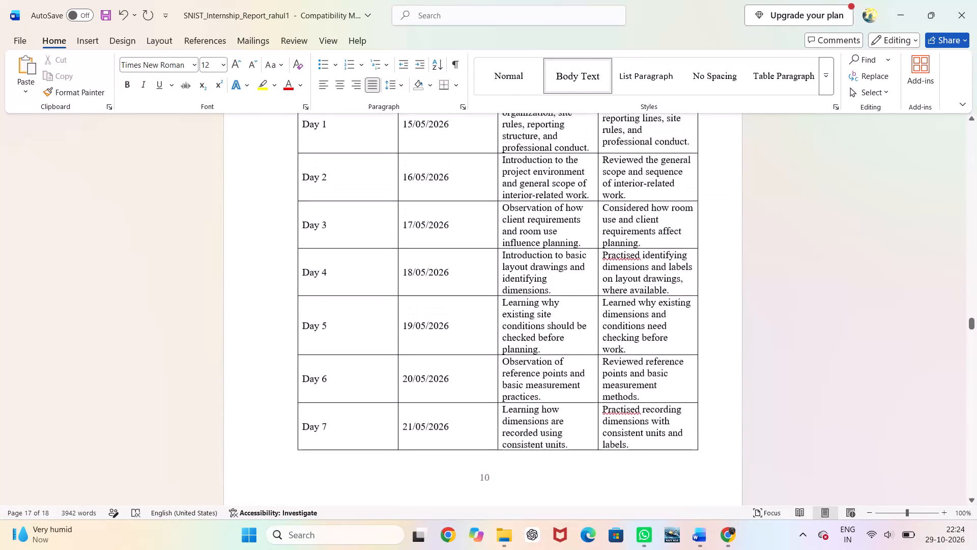
pyautogui.scroll(16, 498, 278)
pyautogui.scroll(16, 498, 278)
pyautogui.scroll(9, 498, 278)
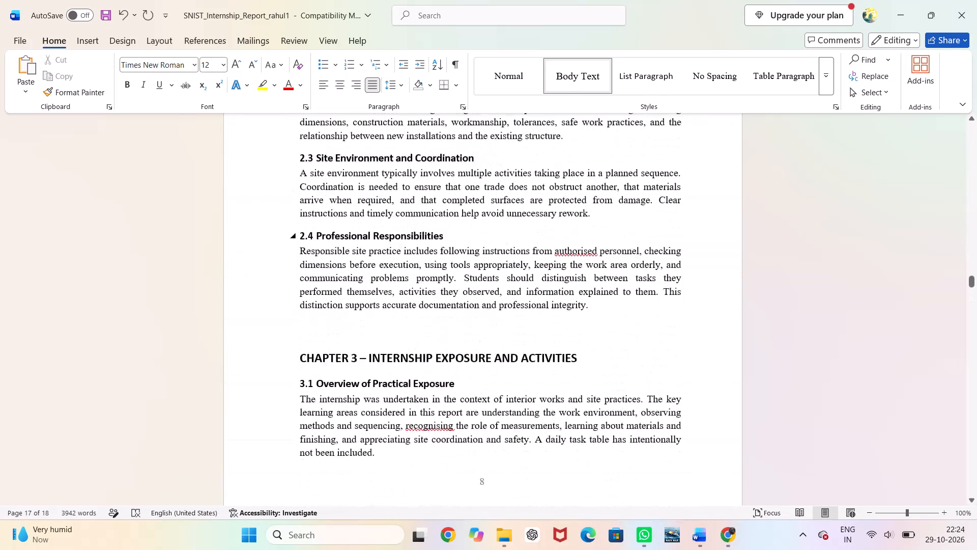
pyautogui.scroll(12, 498, 278)
pyautogui.scroll(9, 498, 278)
pyautogui.scroll(17, 498, 278)
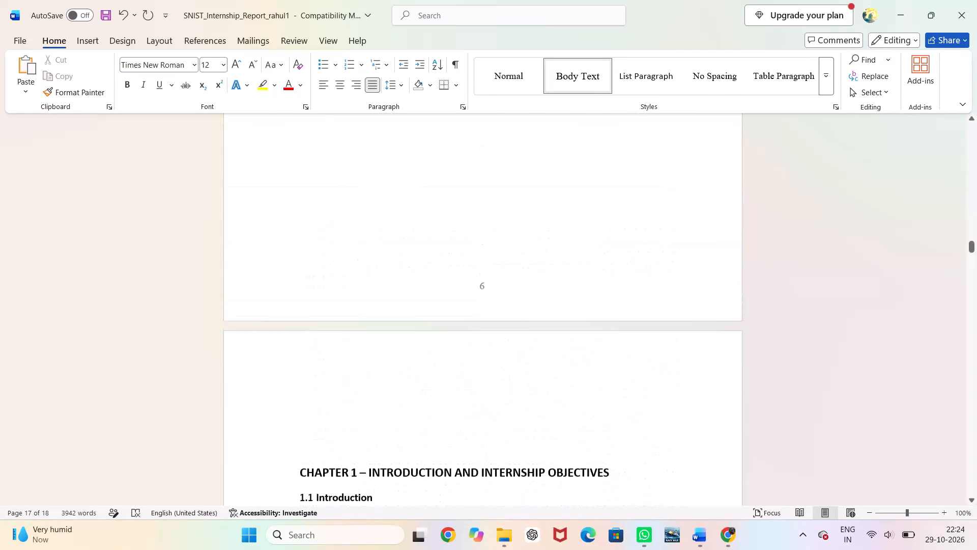
pyautogui.scroll(15, 498, 278)
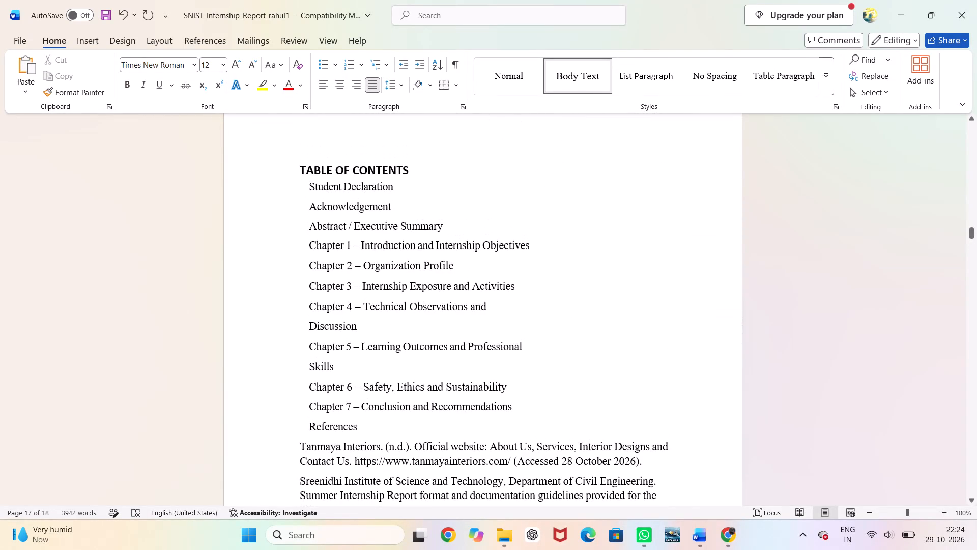
pyautogui.scroll(-7, 372, 328)
pyautogui.scroll(2, 372, 328)
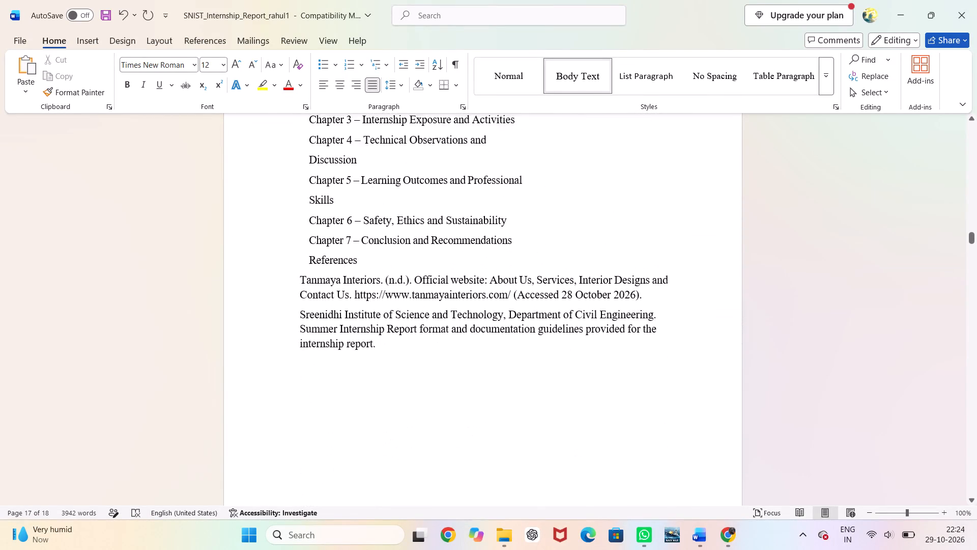
pyautogui.scroll(5, 372, 328)
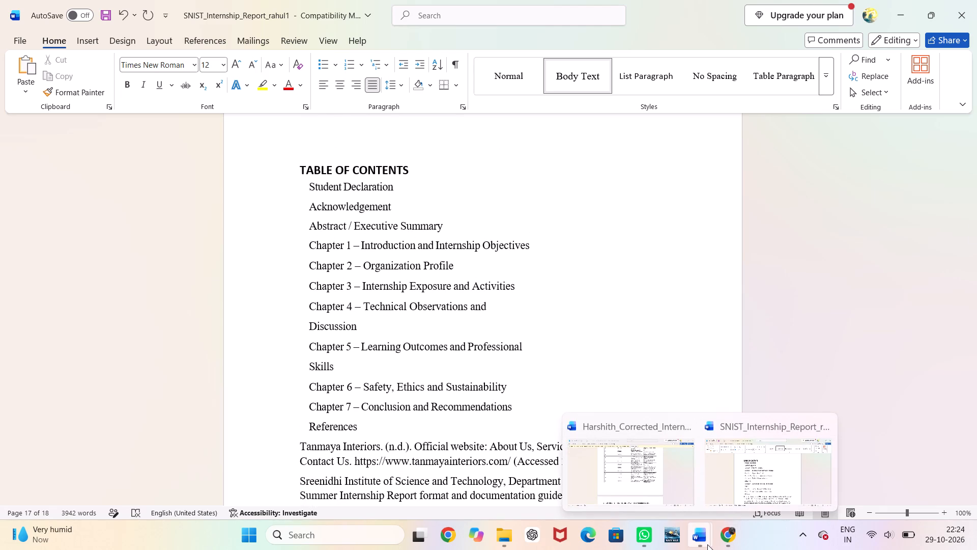
# Switch to the corrected internship report, clear the selection in its activity log table, and enable editing for the document.
pyautogui.click(666, 498)
pyautogui.scroll(6, 504, 371)
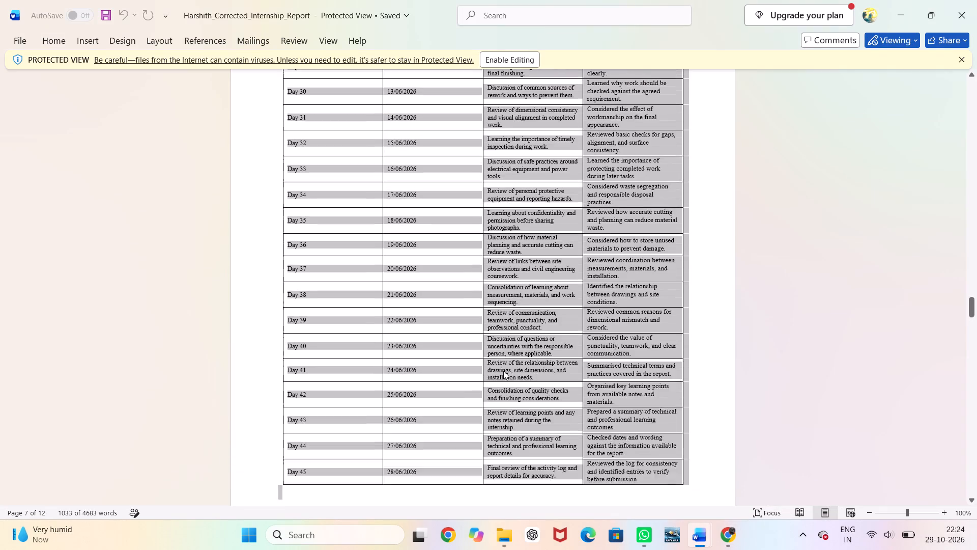
pyautogui.click(508, 345)
pyautogui.click(600, 335)
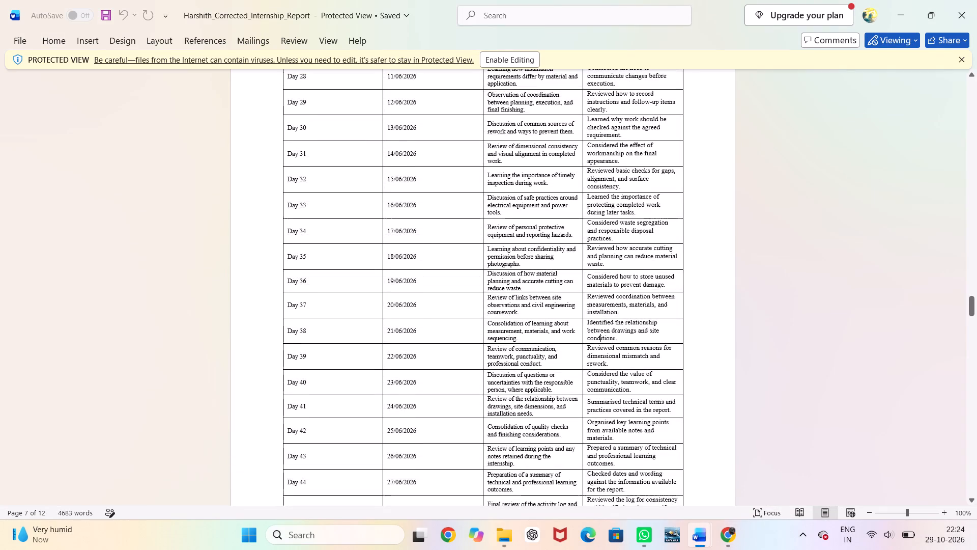
pyautogui.scroll(8, 522, 360)
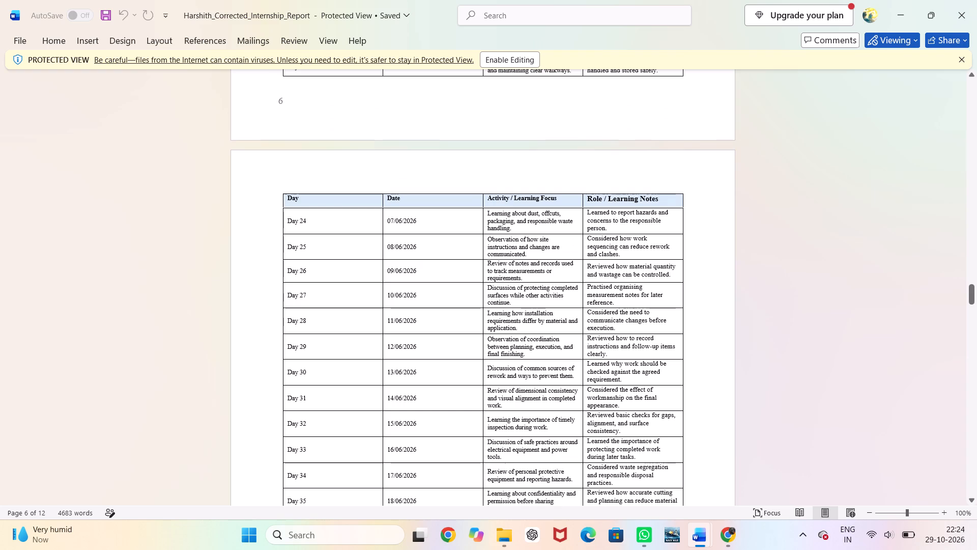
pyautogui.click(507, 63)
# Check the font and size of the body text in the corrected report's Day-wise Activity Log table.
pyautogui.scroll(-5, 537, 293)
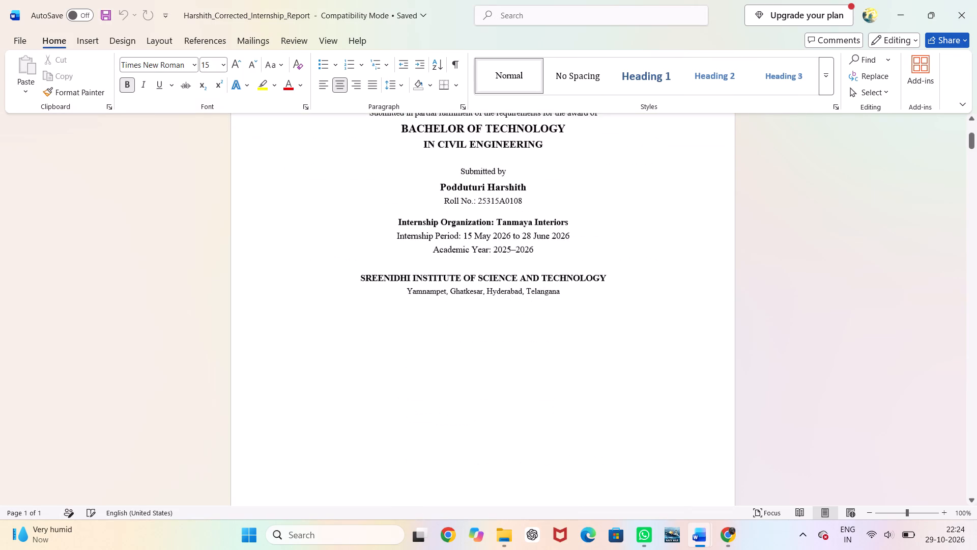
pyautogui.scroll(-20, 537, 293)
pyautogui.scroll(-20, 537, 293)
pyautogui.scroll(-10, 537, 293)
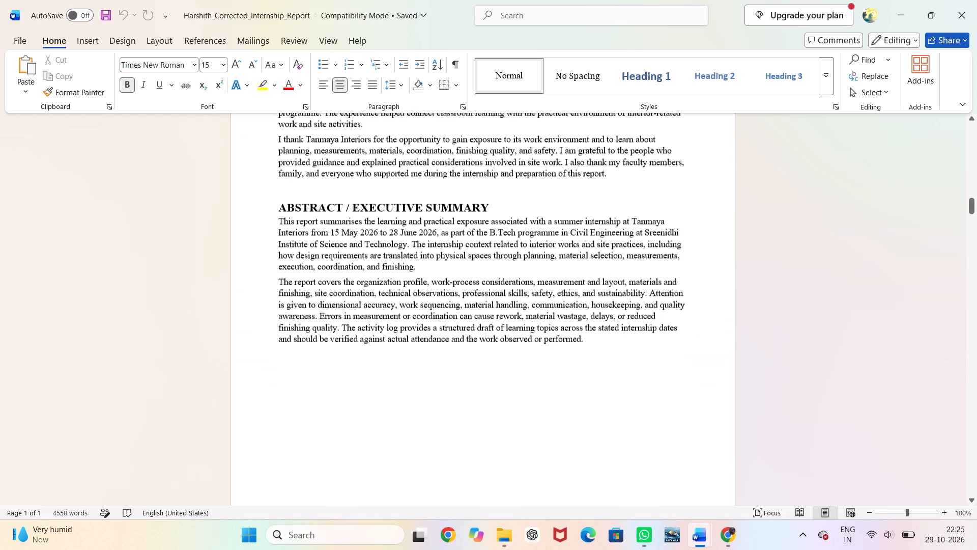
pyautogui.scroll(-20, 537, 288)
pyautogui.scroll(-20, 537, 288)
pyautogui.scroll(-10, 537, 288)
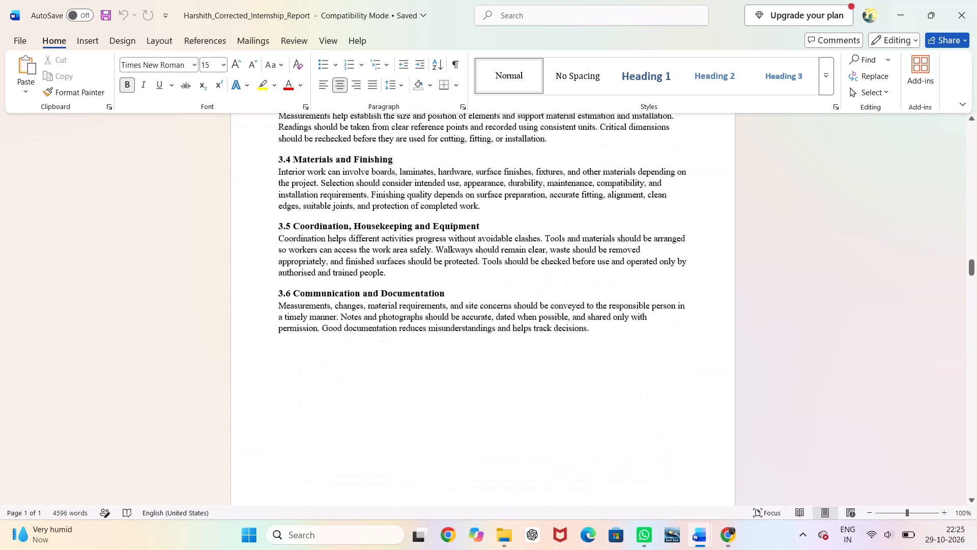
pyautogui.scroll(-15, 538, 290)
pyautogui.click(538, 290)
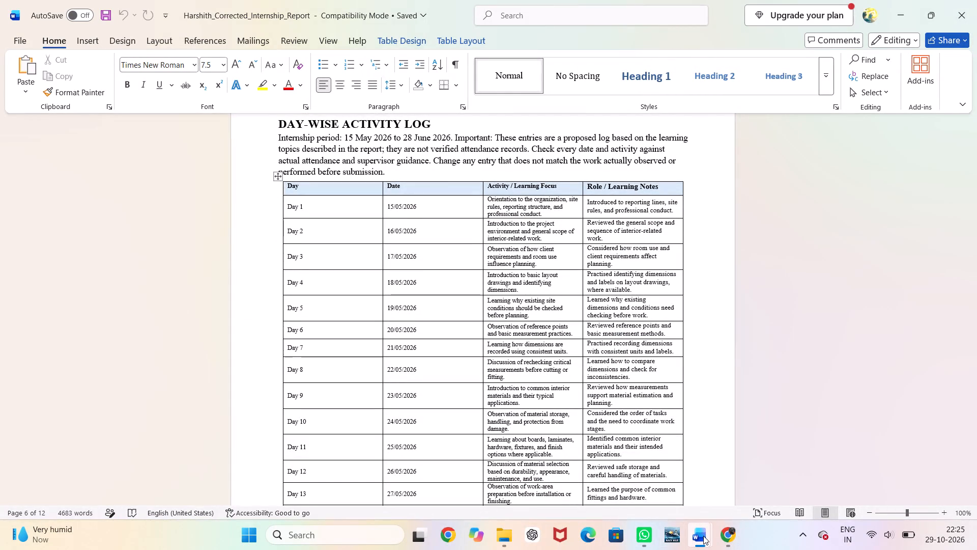
# In SNIST_Internship_Report_rahul1, select the entire activity log table with the blank lines below it and choose the Times New Roman font.
pyautogui.click(677, 482)
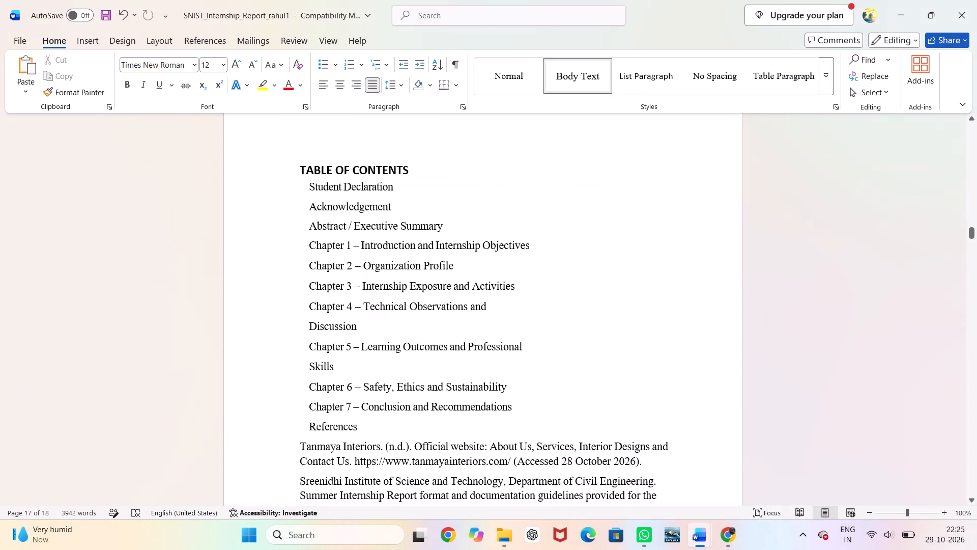
pyautogui.scroll(-20, 537, 377)
pyautogui.scroll(-20, 537, 377)
pyautogui.scroll(-6, 537, 377)
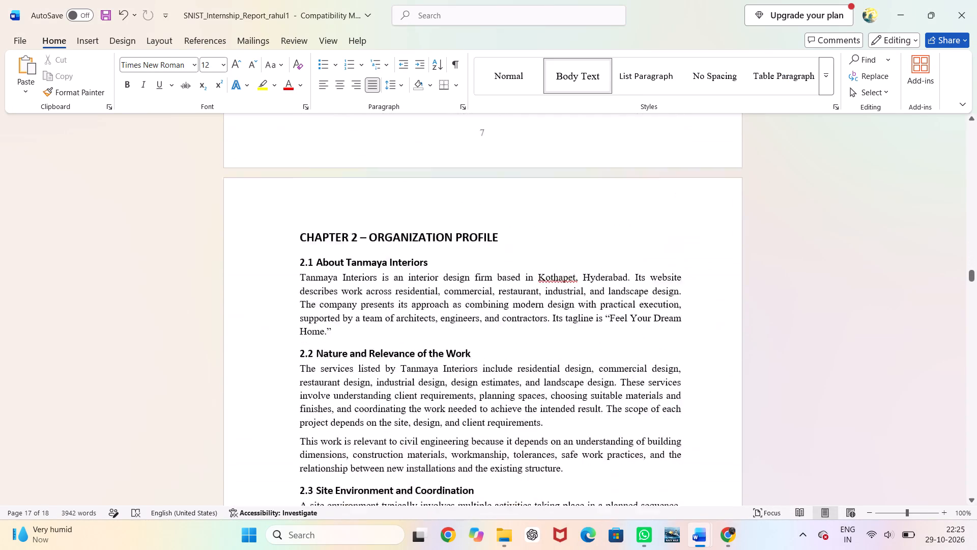
pyautogui.scroll(-20, 536, 373)
pyautogui.scroll(-20, 536, 373)
pyautogui.scroll(-12, 536, 373)
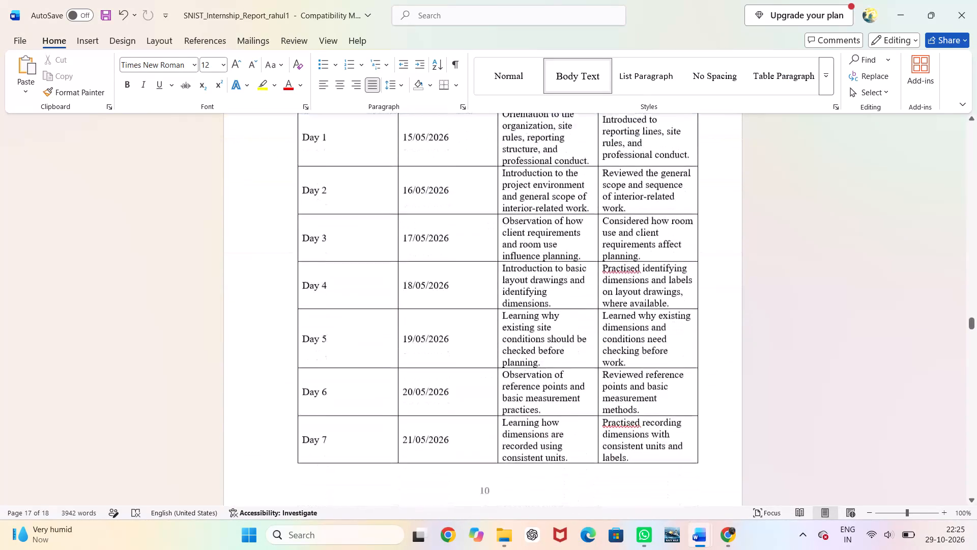
pyautogui.click(535, 353)
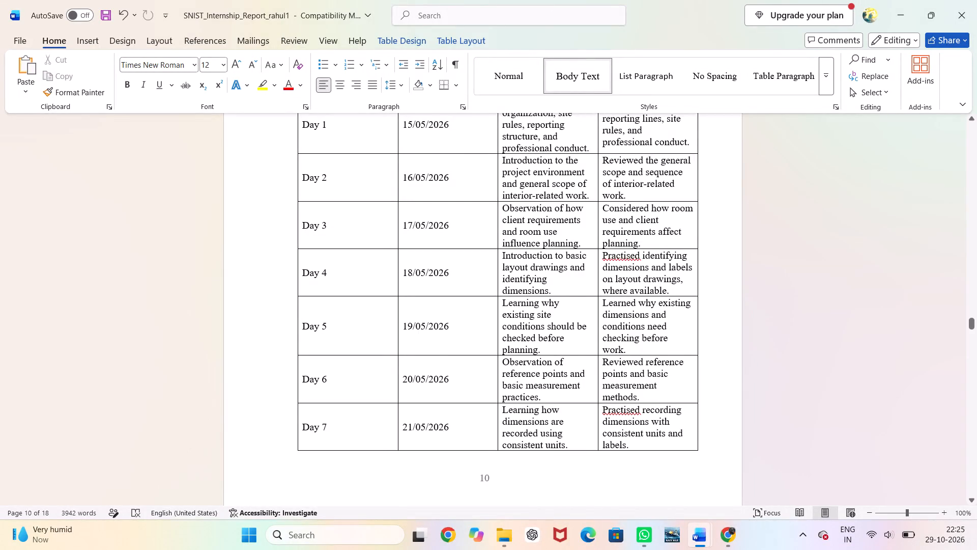
pyautogui.scroll(7, 420, 221)
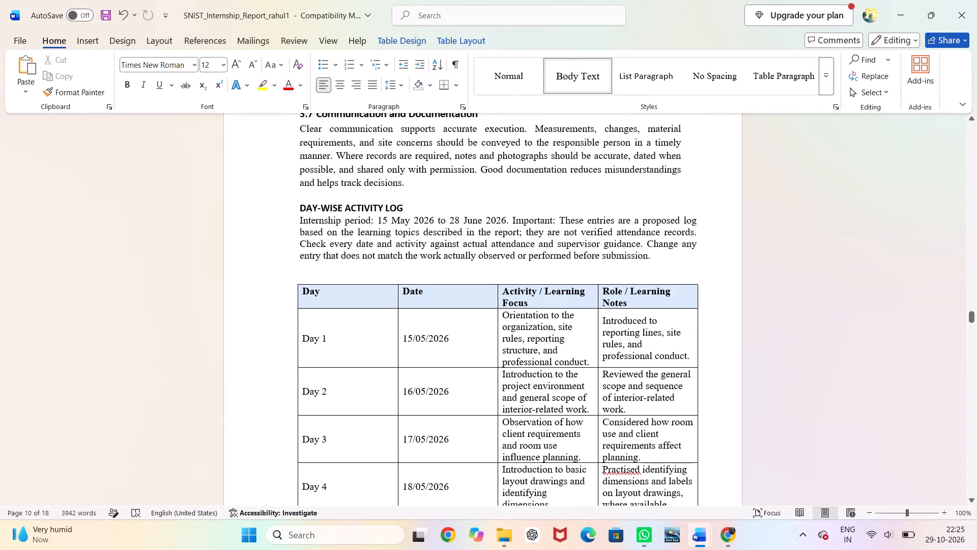
pyautogui.moveTo(299, 280); pyautogui.dragTo(403, 521)
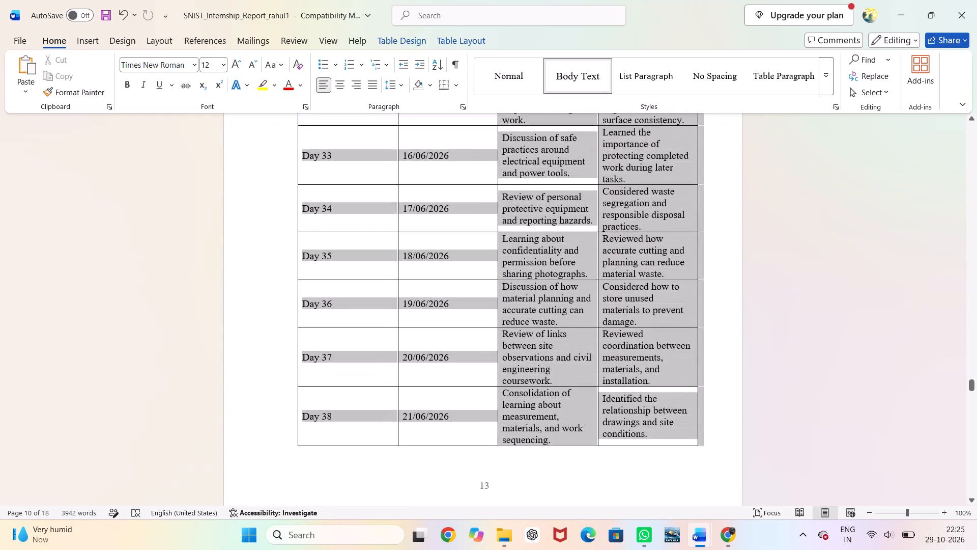
pyautogui.moveTo(403, 521); pyautogui.dragTo(503, 534)
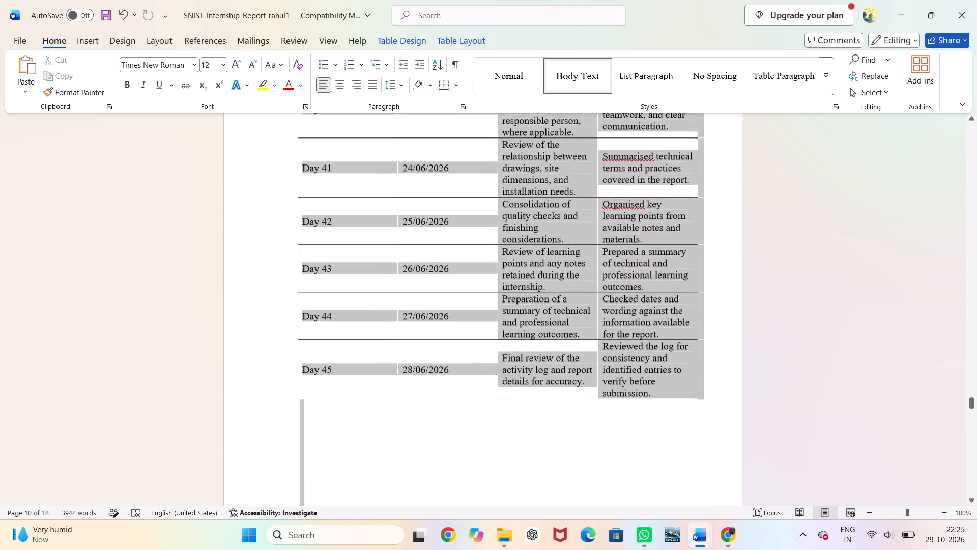
pyautogui.moveTo(503, 534); pyautogui.dragTo(541, 339)
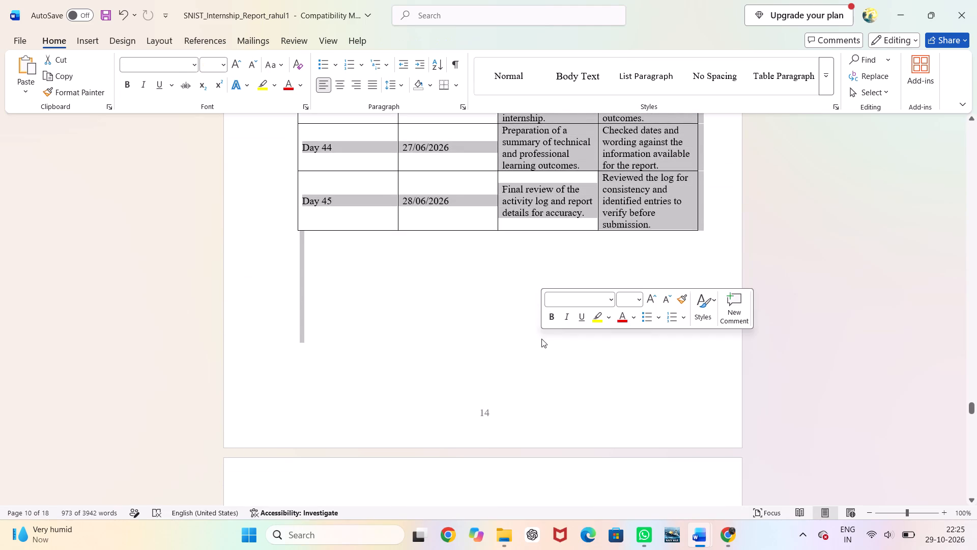
pyautogui.click(196, 66)
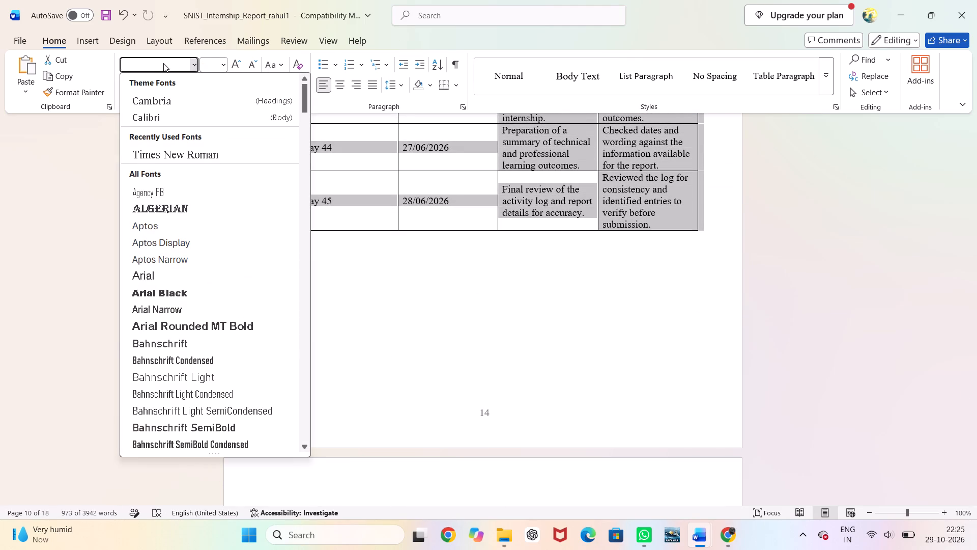
pyautogui.click(161, 156)
# Set the font size of the selected activity log table and the blank lines below it to 7.5.
pyautogui.click(223, 67)
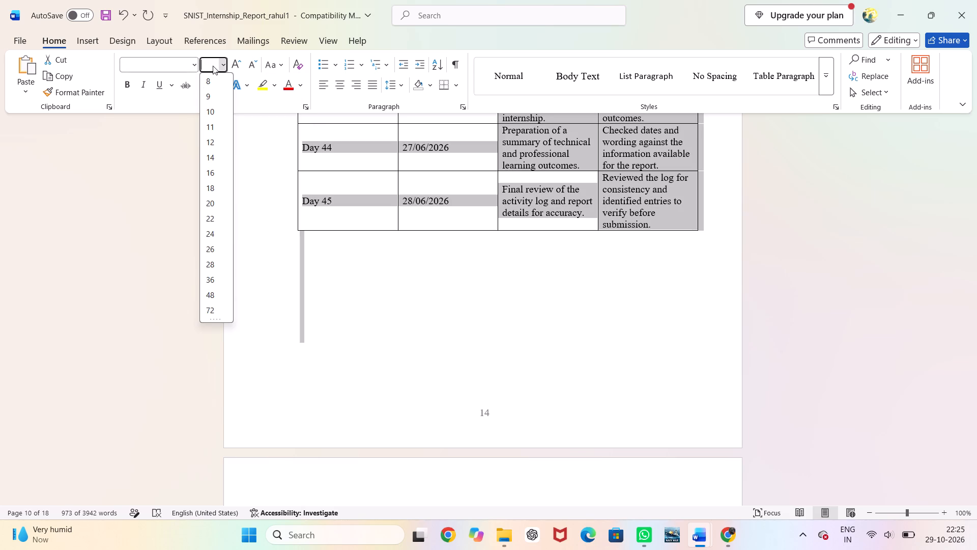
pyautogui.press('7')
pyautogui.press('.')
pyautogui.press('5')
pyautogui.press('Return')
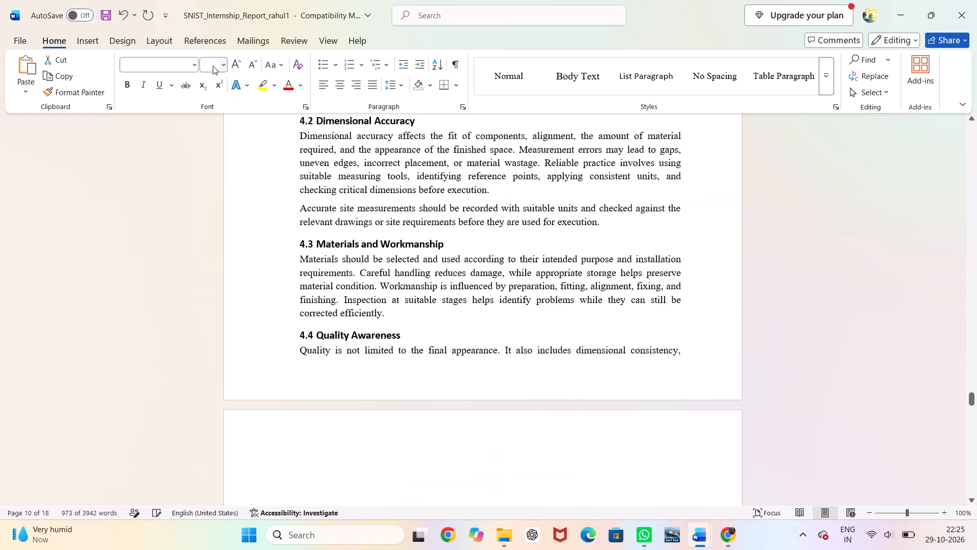
# Remove the blank line between the Day-wise Activity Log introduction paragraph and its table.
pyautogui.scroll(10, 484, 344)
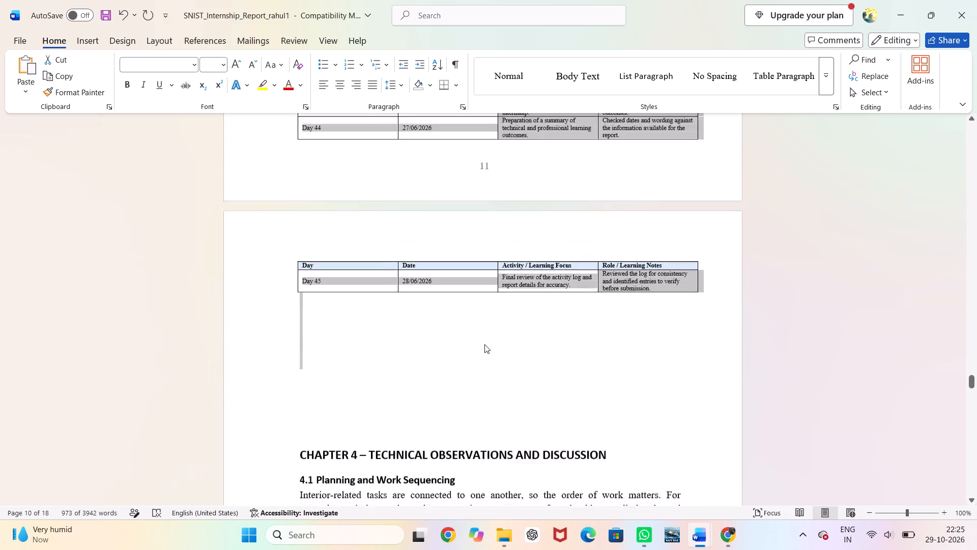
pyautogui.scroll(10, 484, 344)
pyautogui.scroll(14, 484, 344)
pyautogui.scroll(9, 484, 344)
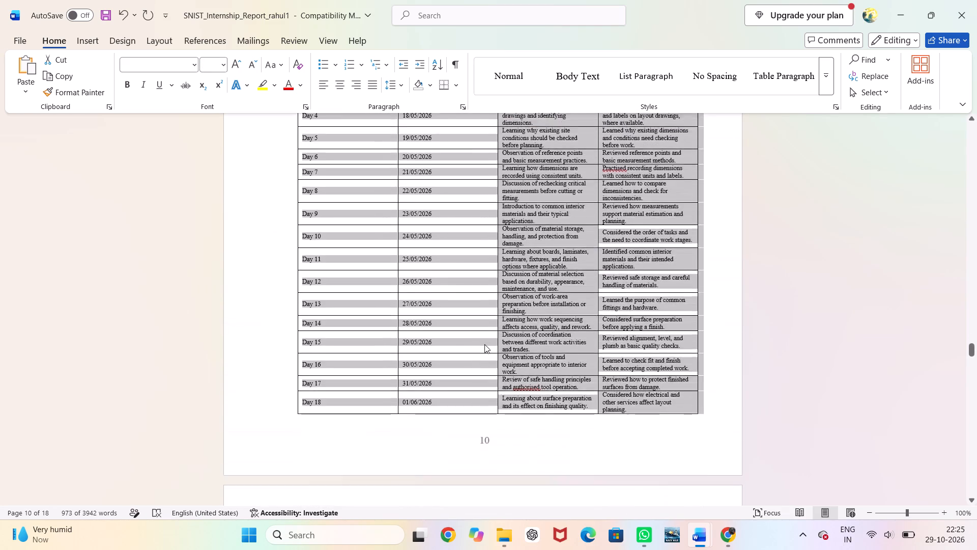
pyautogui.scroll(9, 484, 344)
pyautogui.click(451, 414)
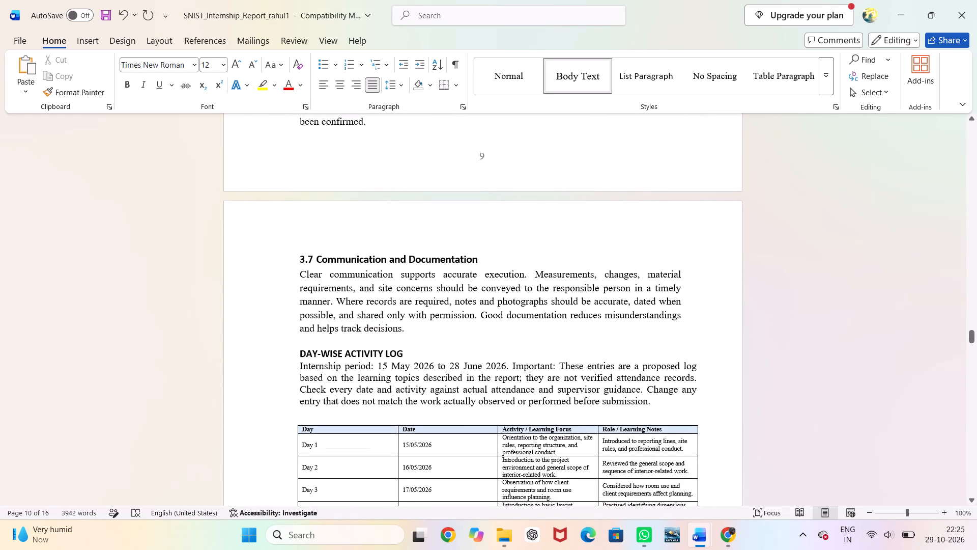
pyautogui.press('BackSpace')
# Delete the blank lines between the end of the activity log table and the Chapter 4 heading.
pyautogui.scroll(-2, 449, 437)
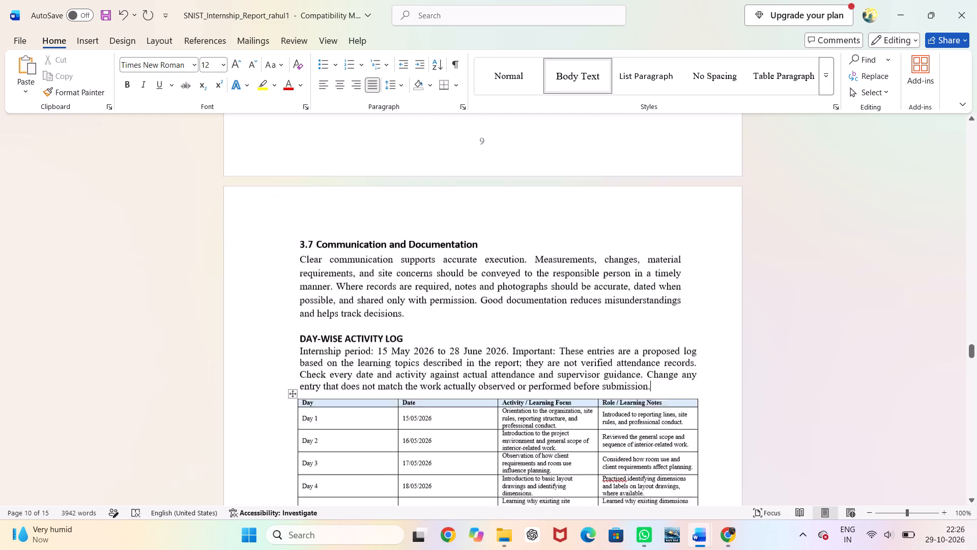
pyautogui.scroll(-20, 449, 437)
pyautogui.scroll(-20, 449, 437)
pyautogui.scroll(-3, 449, 437)
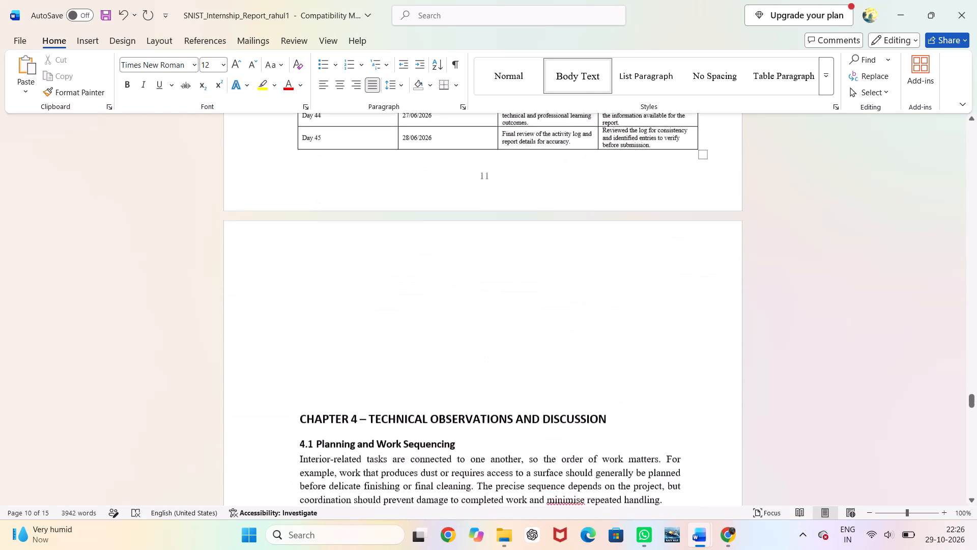
pyautogui.scroll(-2, 453, 438)
pyautogui.scroll(4, 453, 438)
pyautogui.click(445, 407)
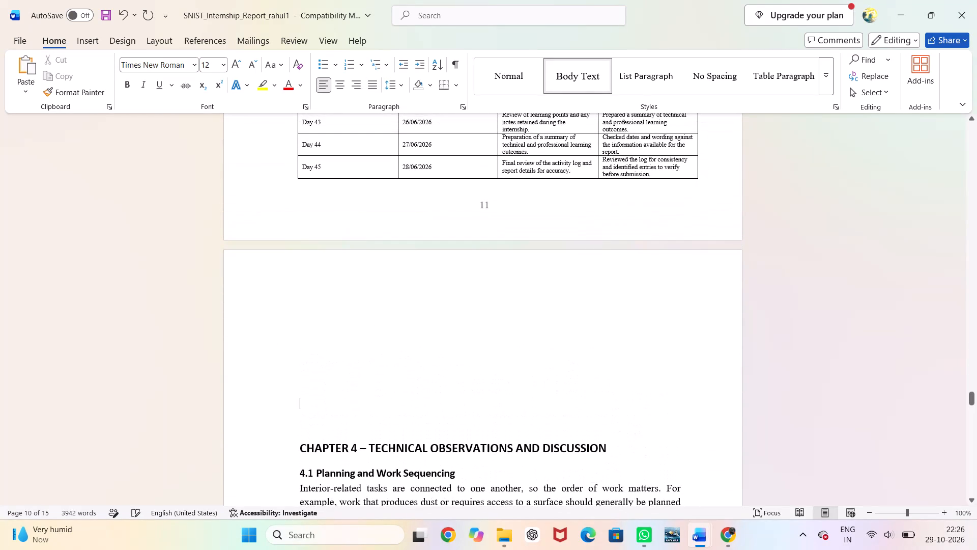
pyautogui.press('BackSpace')
pyautogui.press('BackSpace')
pyautogui.press('BackSpace')
pyautogui.press('BackSpace')
pyautogui.press('BackSpace')
pyautogui.press('BackSpace')
pyautogui.press('BackSpace')
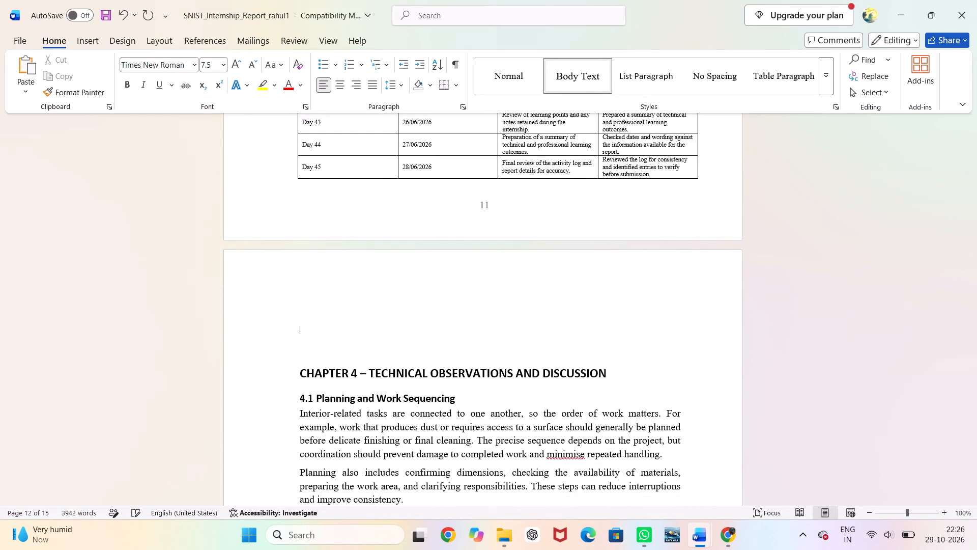
pyautogui.press('BackSpace')
pyautogui.press('BackSpace')
pyautogui.press('BackSpace')
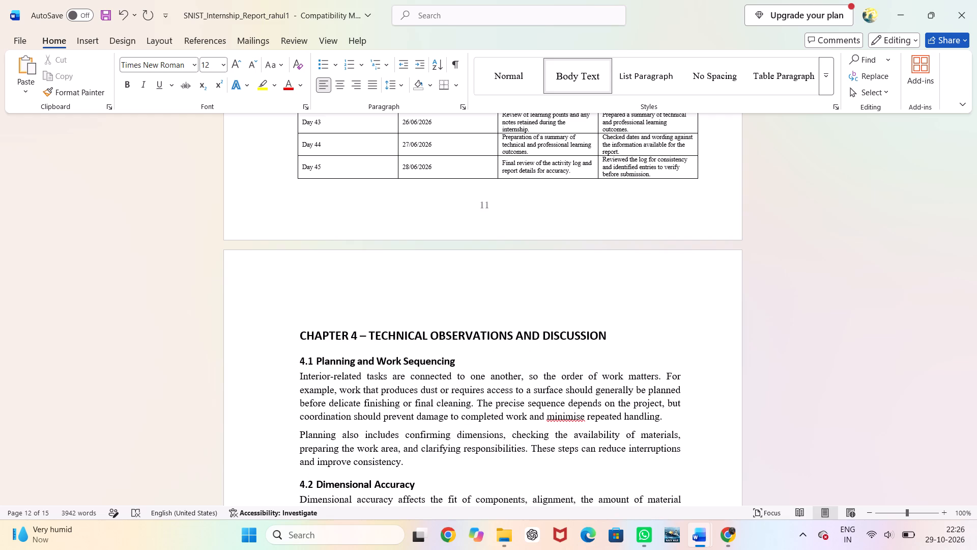
# Review the report's page layout from Chapter 4 back through the activity log, earlier chapters, table of contents and front matter.
pyautogui.scroll(-20, 445, 407)
pyautogui.scroll(-2, 445, 407)
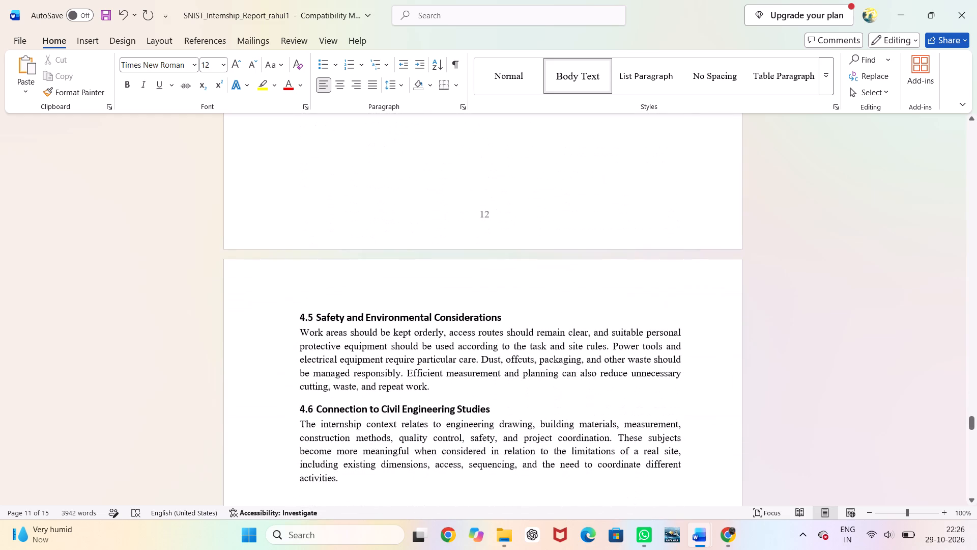
pyautogui.scroll(-9, 445, 424)
pyautogui.scroll(11, 445, 424)
pyautogui.scroll(19, 467, 388)
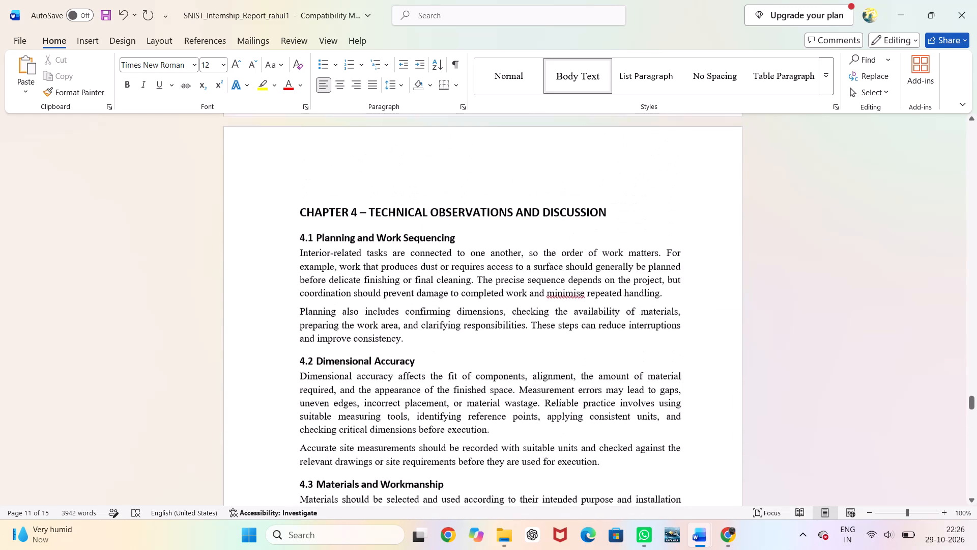
pyautogui.scroll(10, 464, 386)
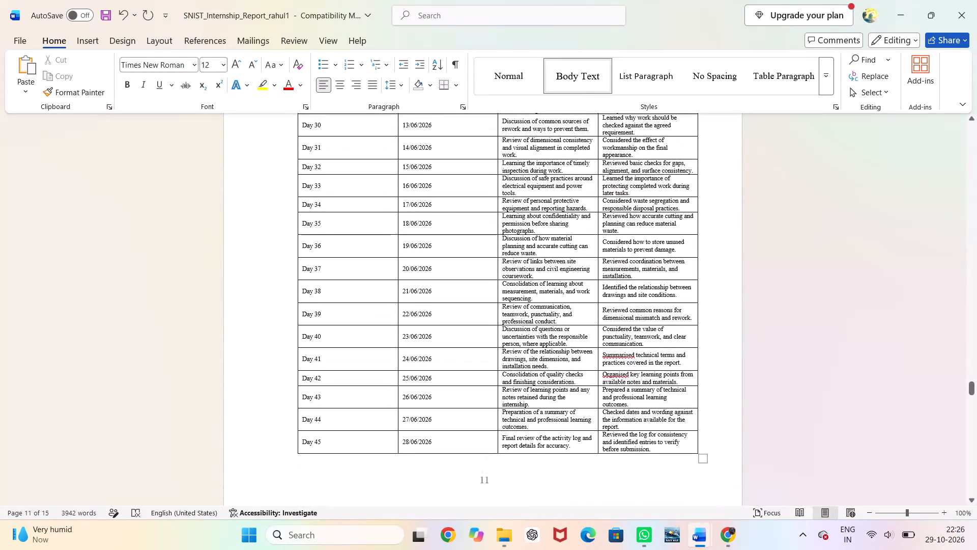
pyautogui.scroll(8, 597, 392)
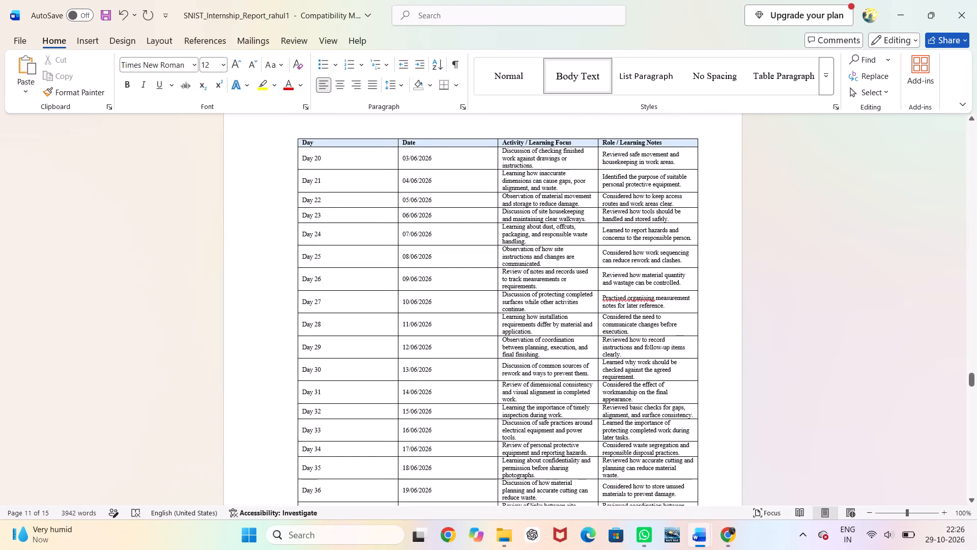
pyautogui.scroll(18, 595, 380)
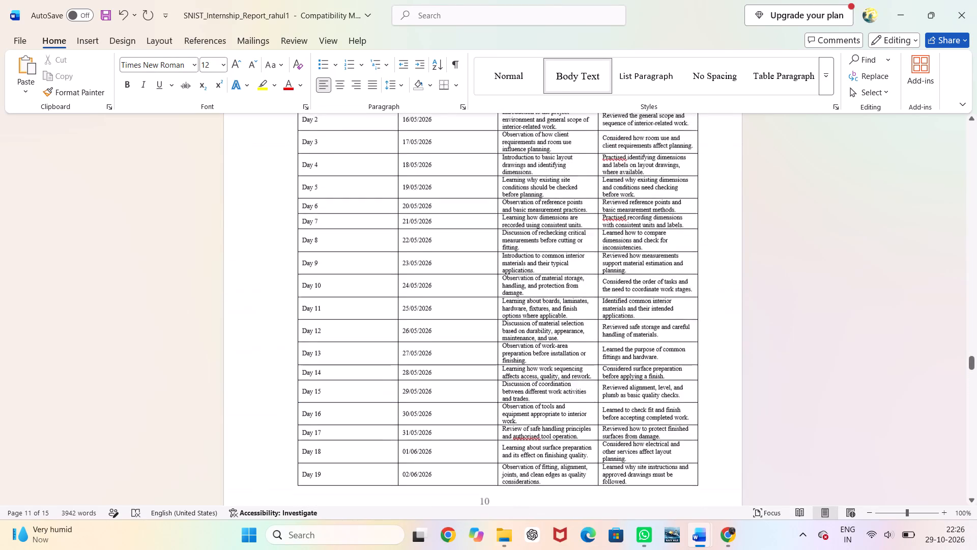
pyautogui.scroll(5, 595, 380)
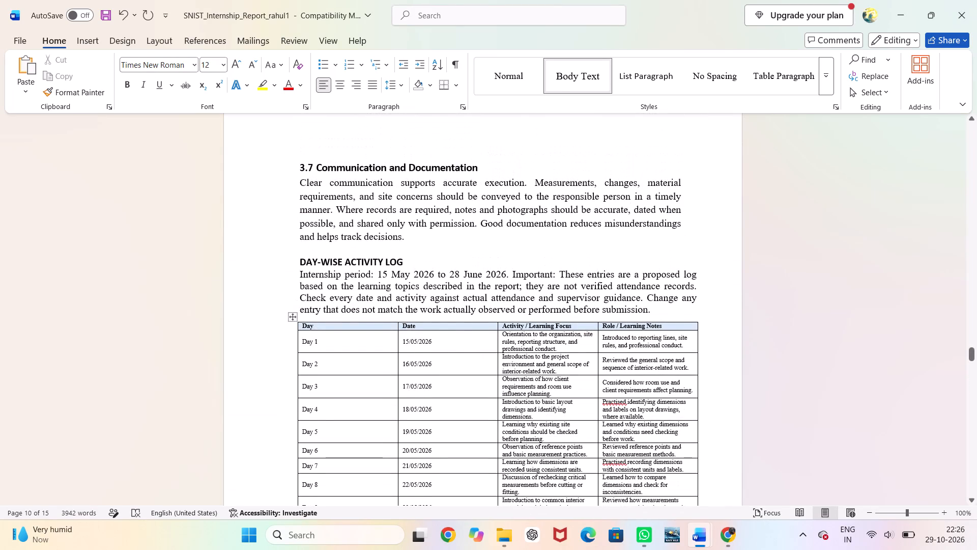
pyautogui.scroll(13, 595, 380)
pyautogui.scroll(20, 595, 380)
pyautogui.scroll(2, 595, 380)
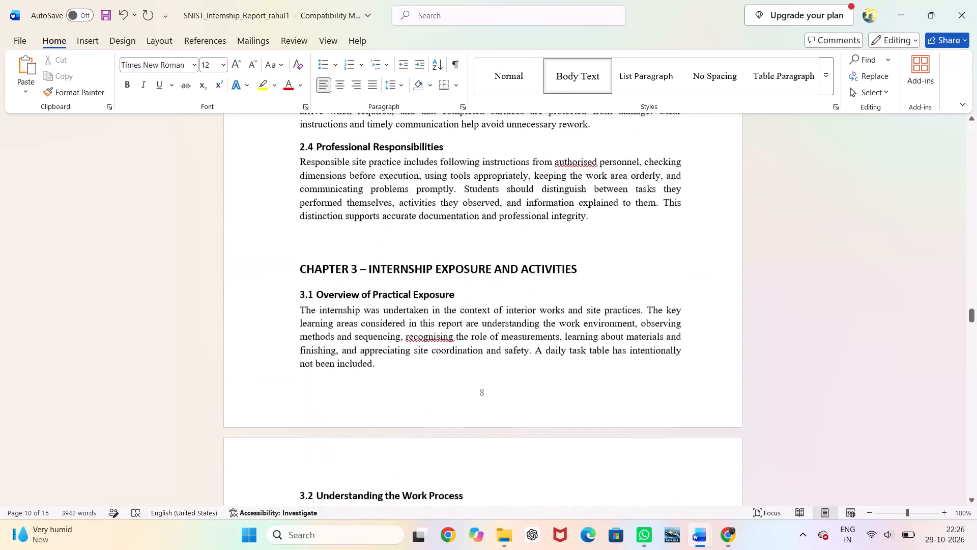
pyautogui.scroll(16, 595, 380)
pyautogui.scroll(8, 595, 380)
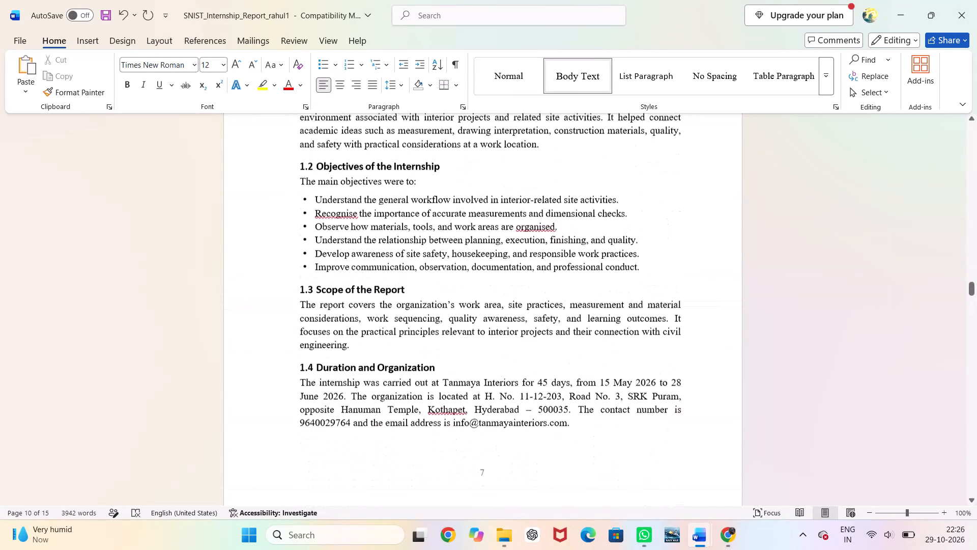
pyautogui.scroll(15, 595, 380)
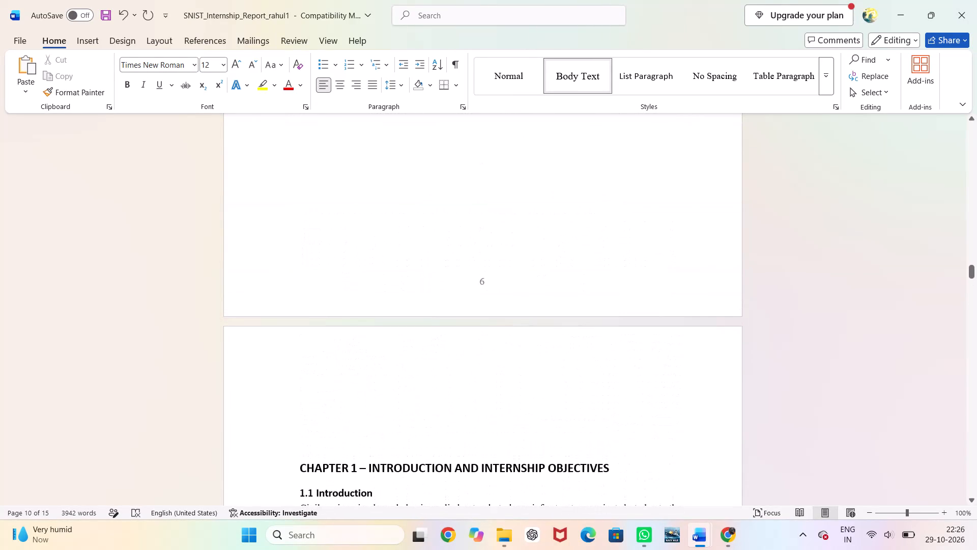
pyautogui.scroll(17, 594, 380)
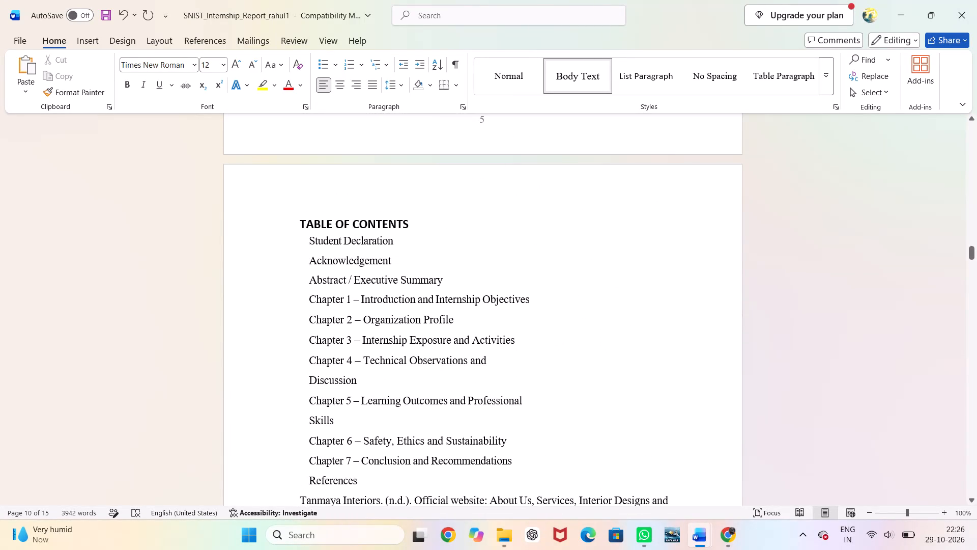
pyautogui.scroll(-19, 588, 354)
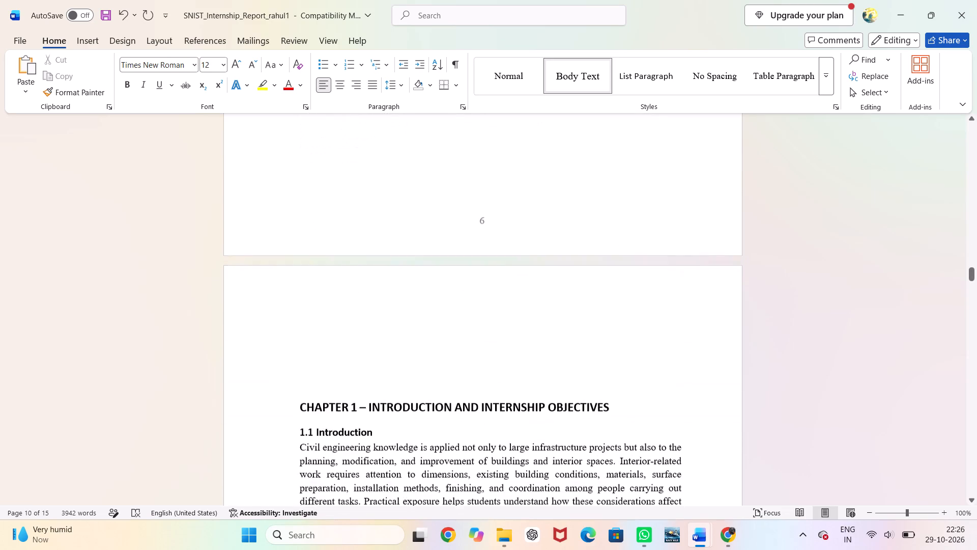
pyautogui.scroll(-6, 588, 354)
pyautogui.scroll(20, 588, 354)
pyautogui.scroll(9, 588, 354)
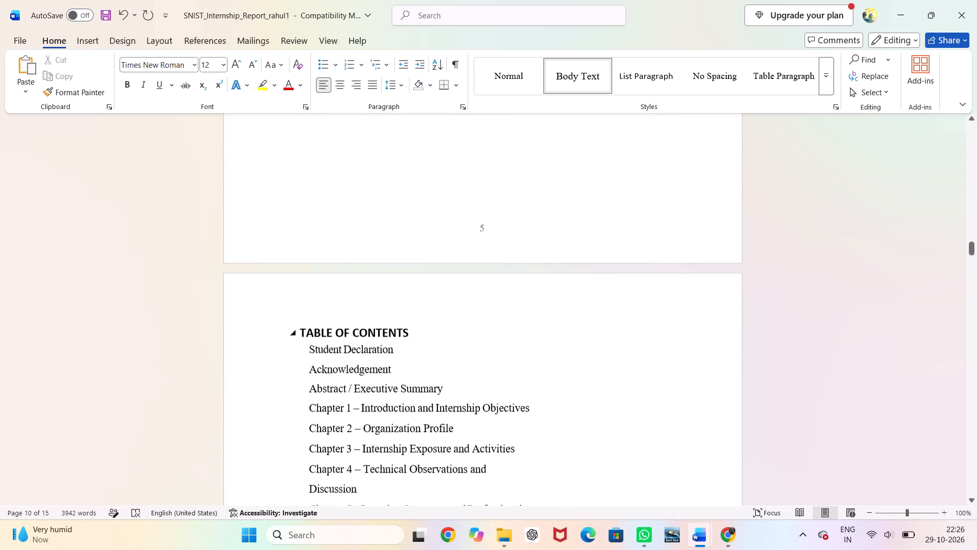
pyautogui.scroll(20, 587, 337)
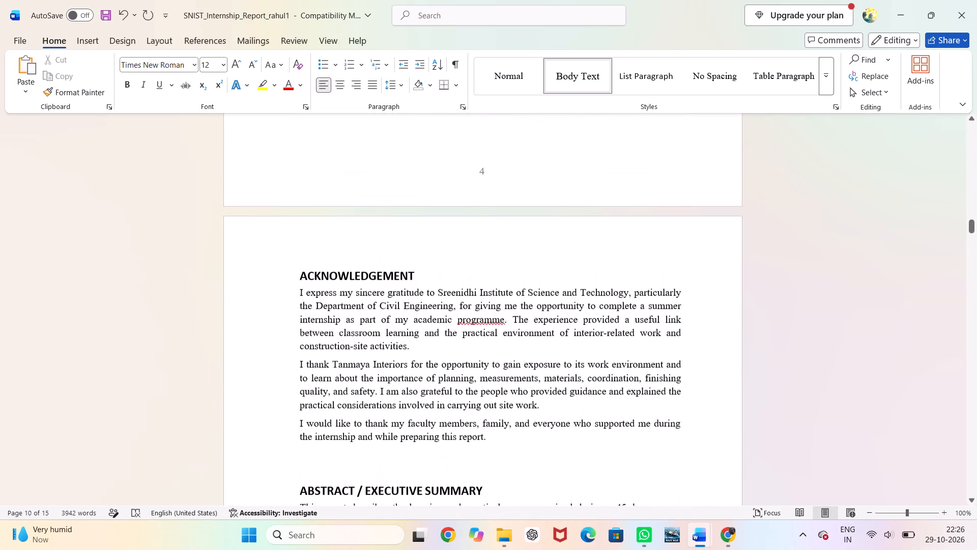
pyautogui.scroll(15, 586, 326)
pyautogui.scroll(7, 587, 318)
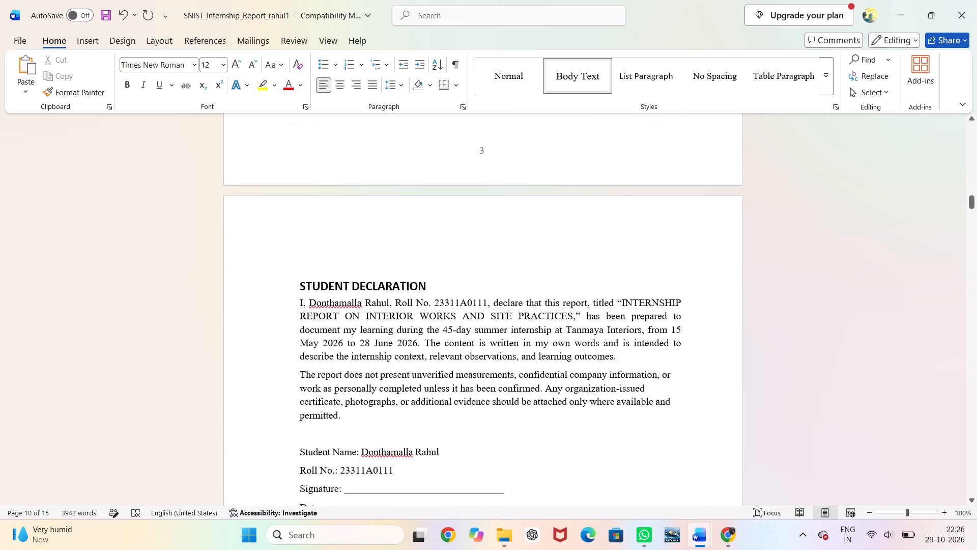
pyautogui.scroll(-20, 587, 313)
pyautogui.scroll(-12, 587, 313)
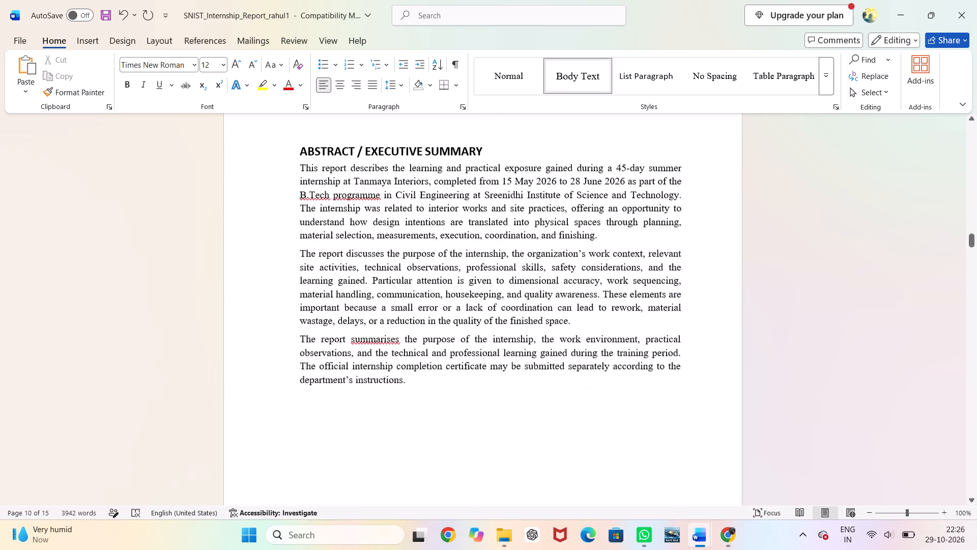
pyautogui.scroll(-17, 586, 314)
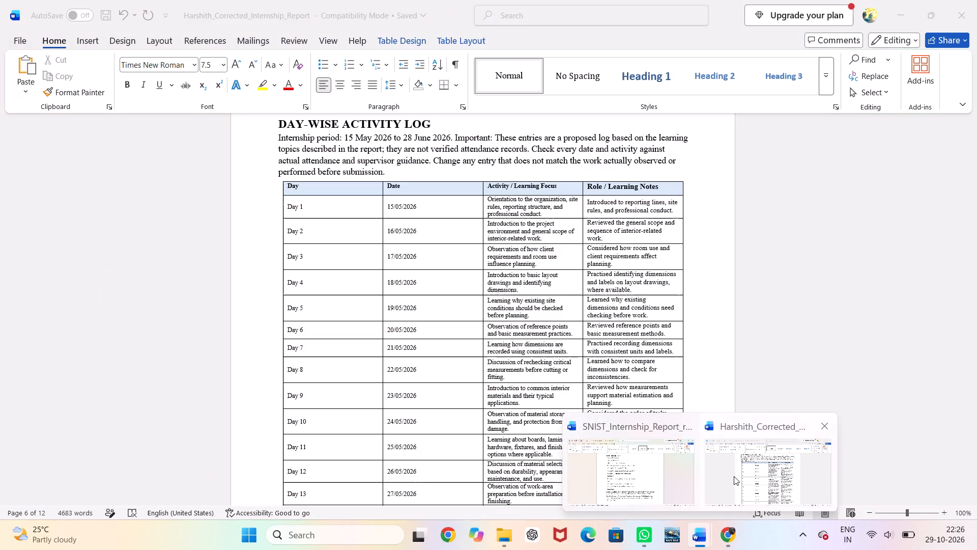
# Switch to the corrected internship report and copy its Table of Contents heading, table and the page-reference note below it.
pyautogui.click(734, 476)
pyautogui.scroll(18, 642, 367)
pyautogui.scroll(7, 641, 366)
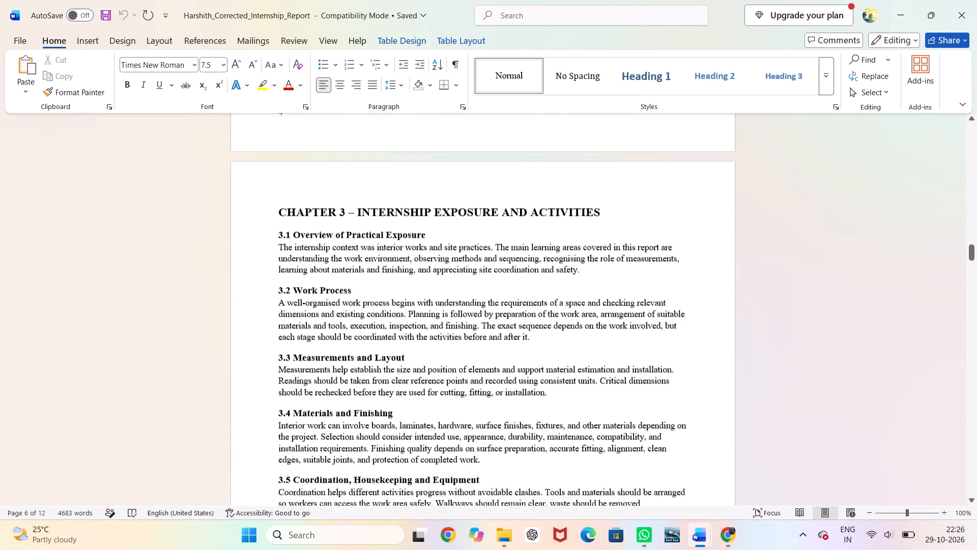
pyautogui.scroll(20, 641, 366)
pyautogui.scroll(16, 639, 363)
pyautogui.scroll(8, 639, 363)
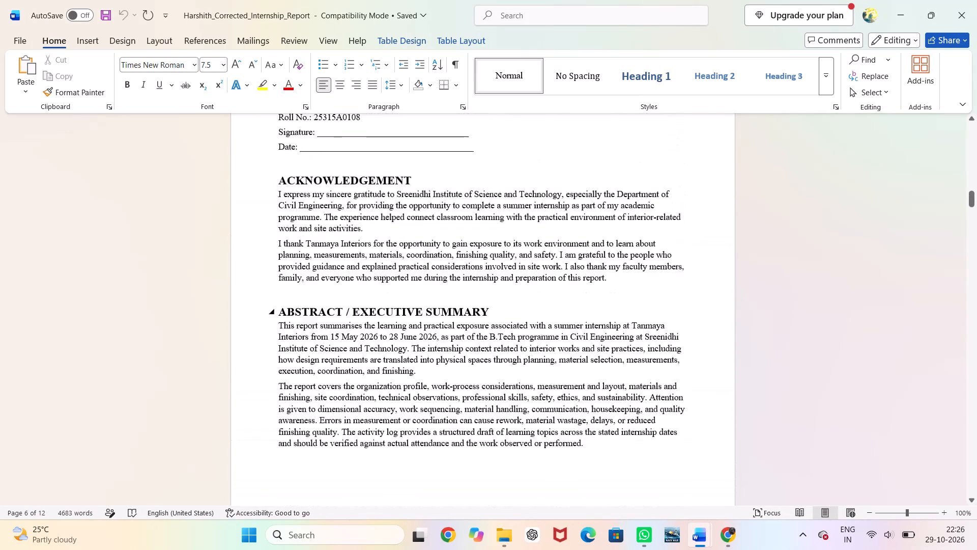
pyautogui.scroll(15, 639, 363)
pyautogui.scroll(15, 639, 363)
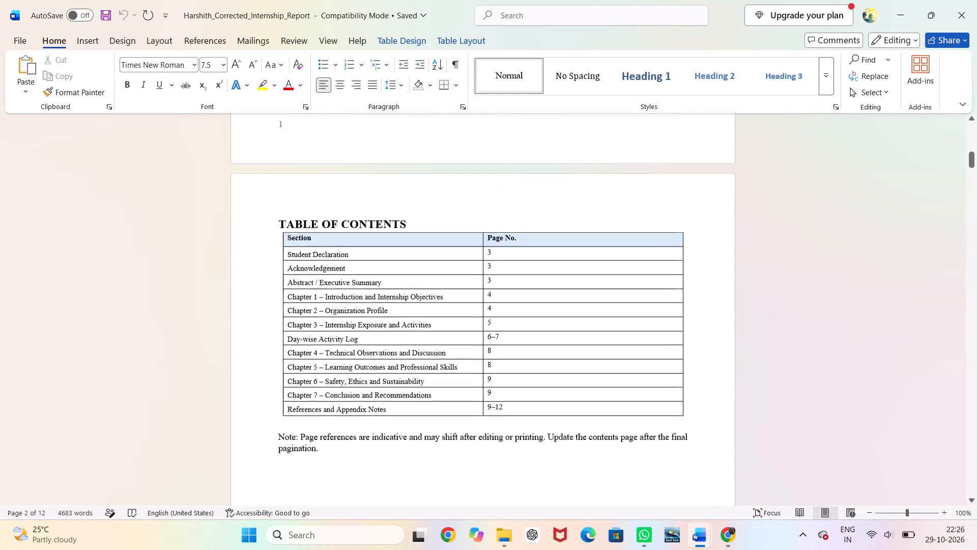
pyautogui.scroll(-2, 407, 430)
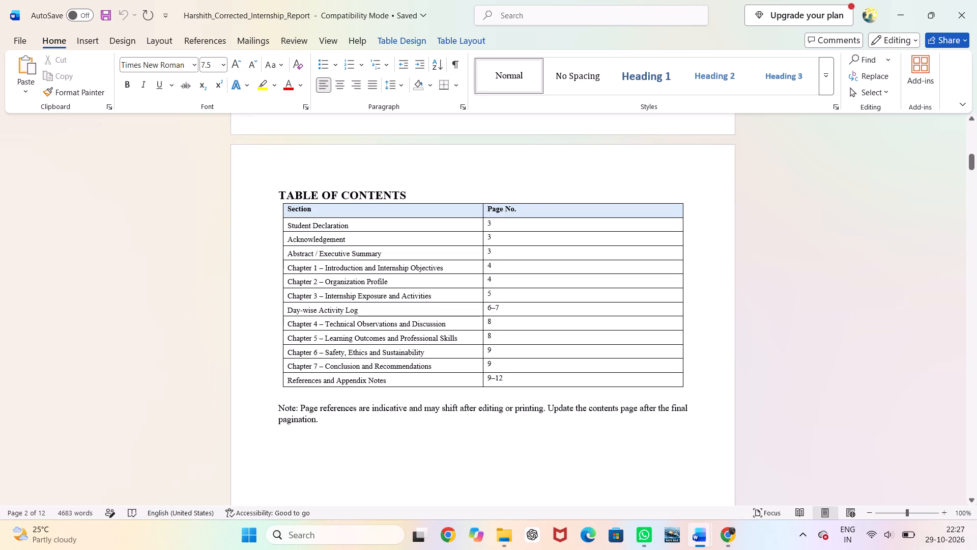
pyautogui.moveTo(290, 203); pyautogui.dragTo(331, 279)
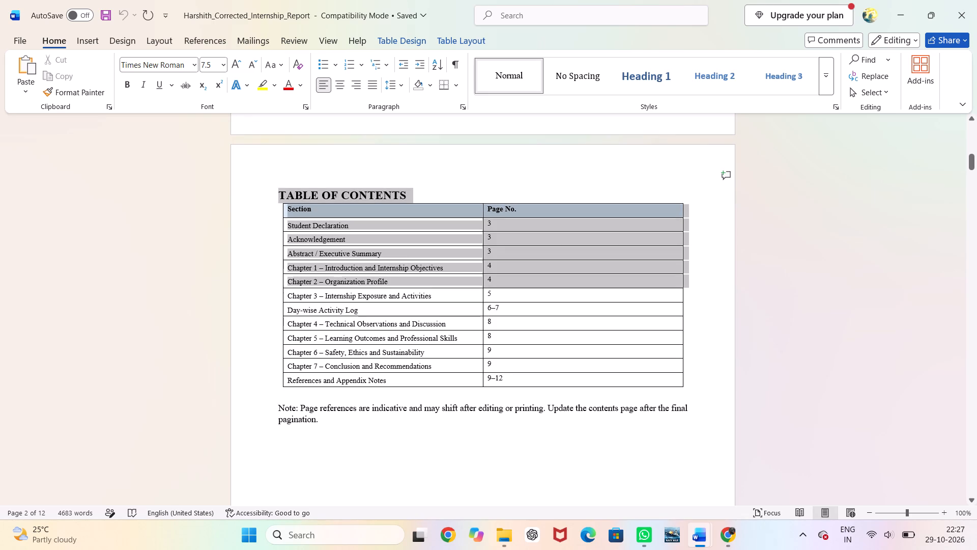
pyautogui.moveTo(331, 279); pyautogui.dragTo(410, 384)
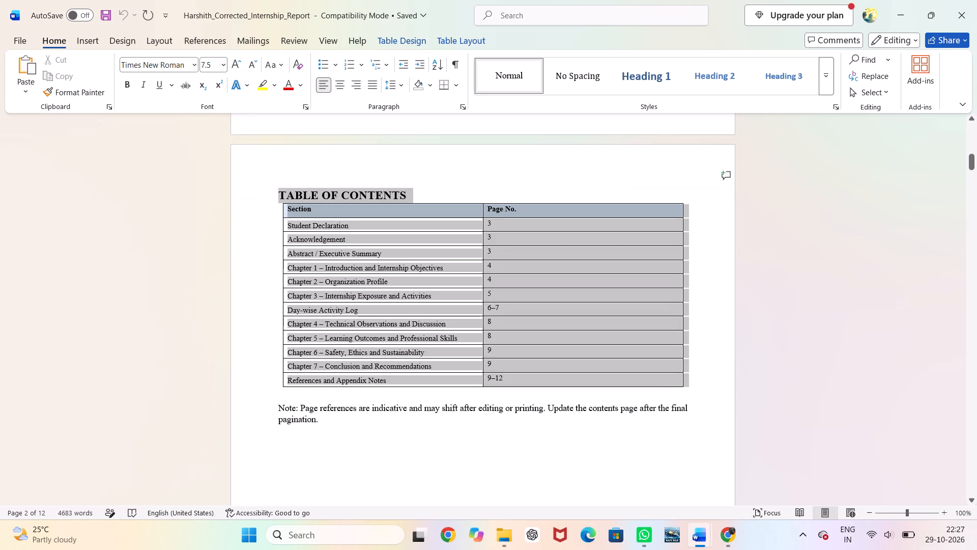
pyautogui.moveTo(410, 384); pyautogui.dragTo(417, 415)
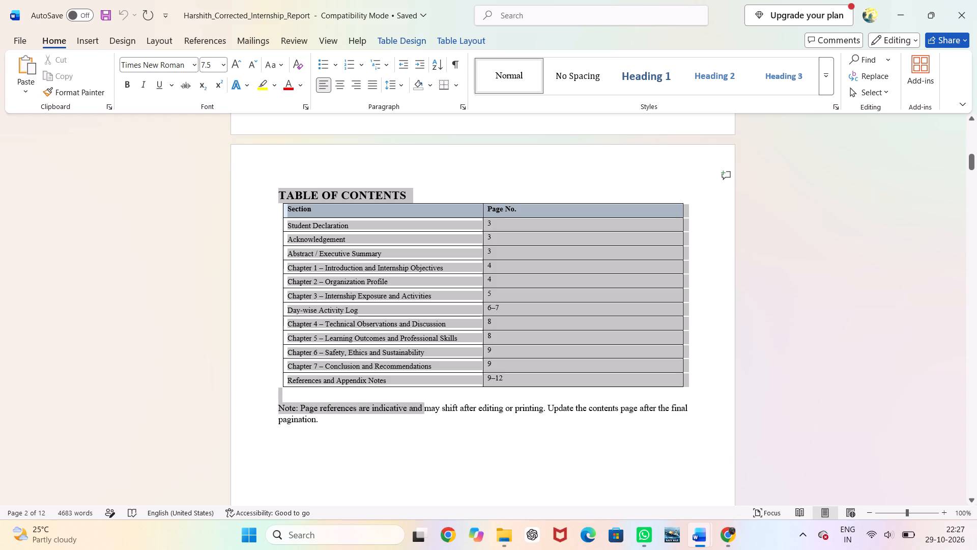
pyautogui.moveTo(417, 415); pyautogui.dragTo(417, 422)
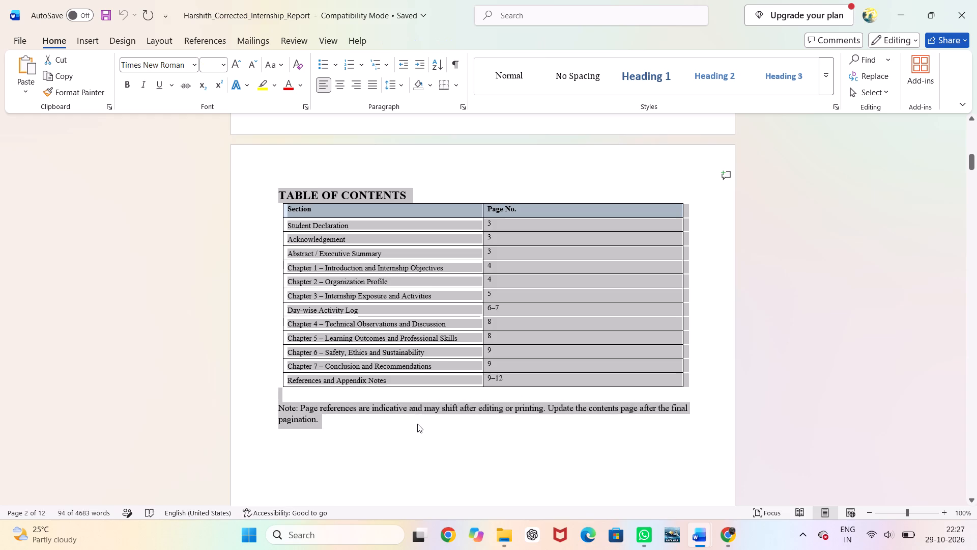
pyautogui.hotkey('ctrl', 'c')
pyautogui.click(417, 424)
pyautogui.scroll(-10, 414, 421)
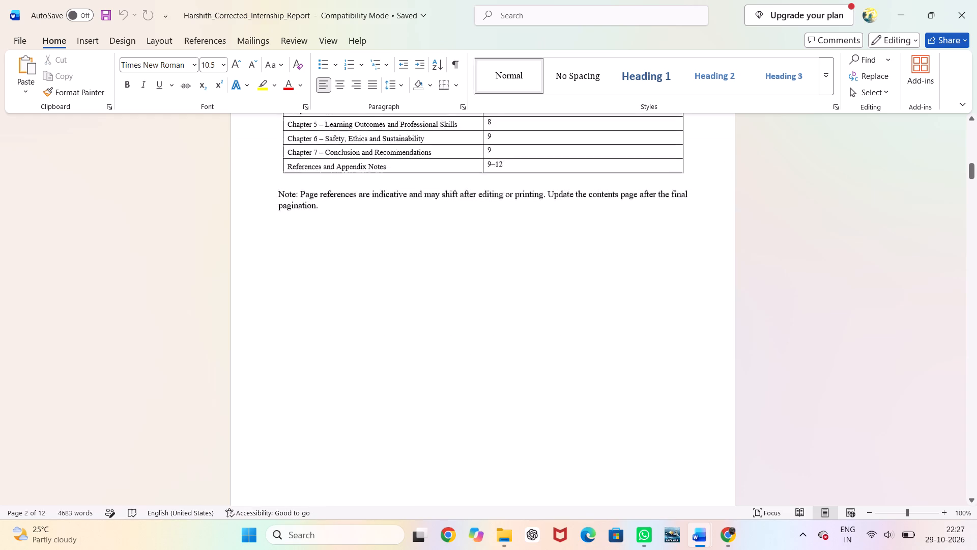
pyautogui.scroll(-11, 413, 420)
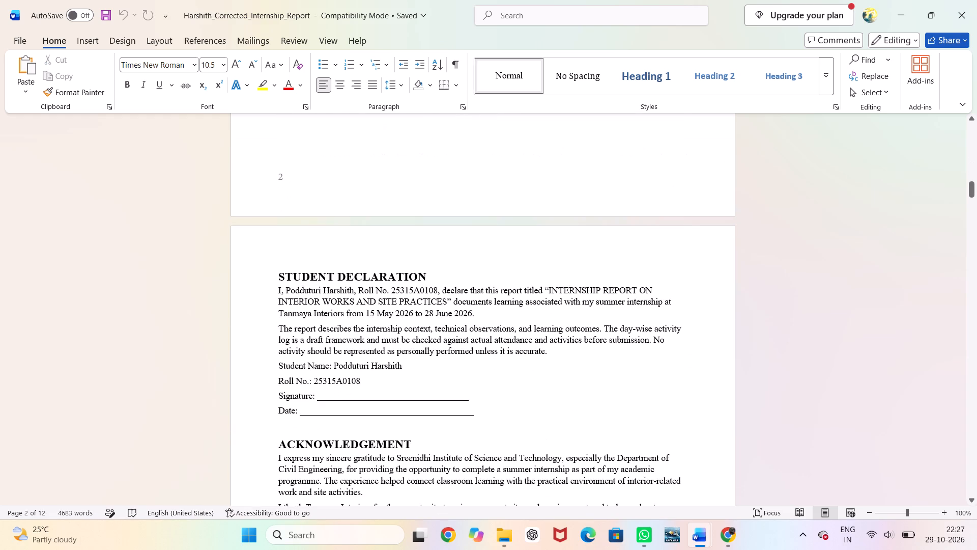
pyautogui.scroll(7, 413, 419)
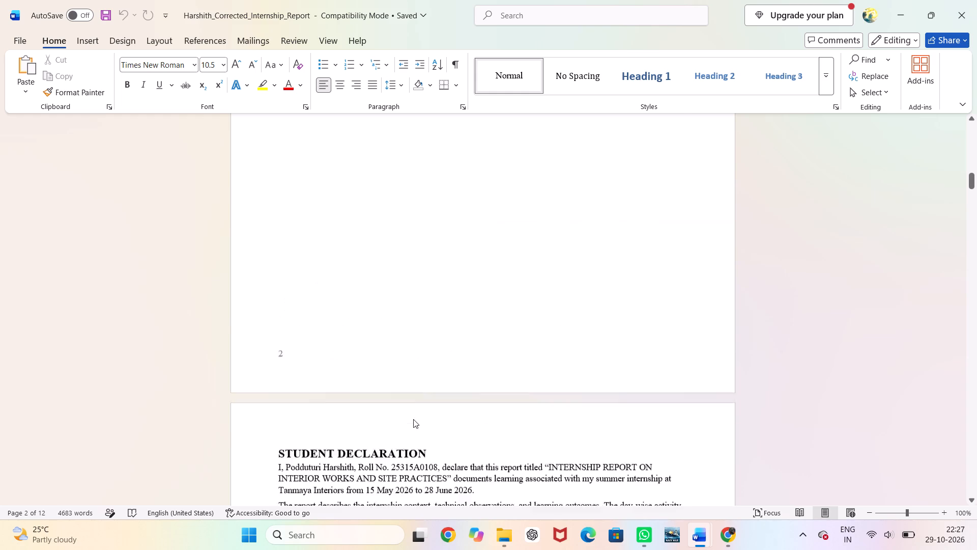
# Switch to the SNIST report and replace the plain contents list, from Student Declaration to References, with the copied Table of Contents.
pyautogui.scroll(20, 413, 419)
pyautogui.scroll(11, 413, 419)
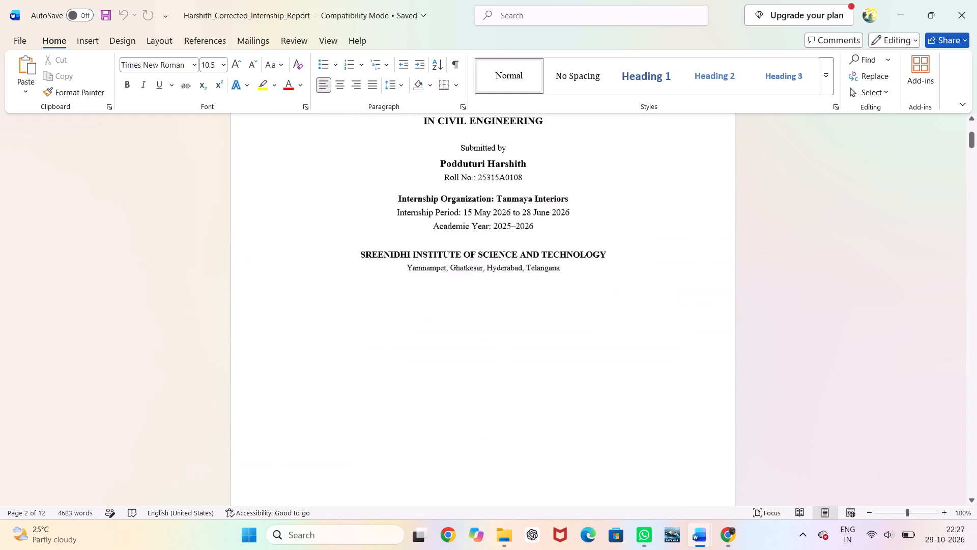
pyautogui.scroll(4, 413, 413)
pyautogui.scroll(-8, 413, 413)
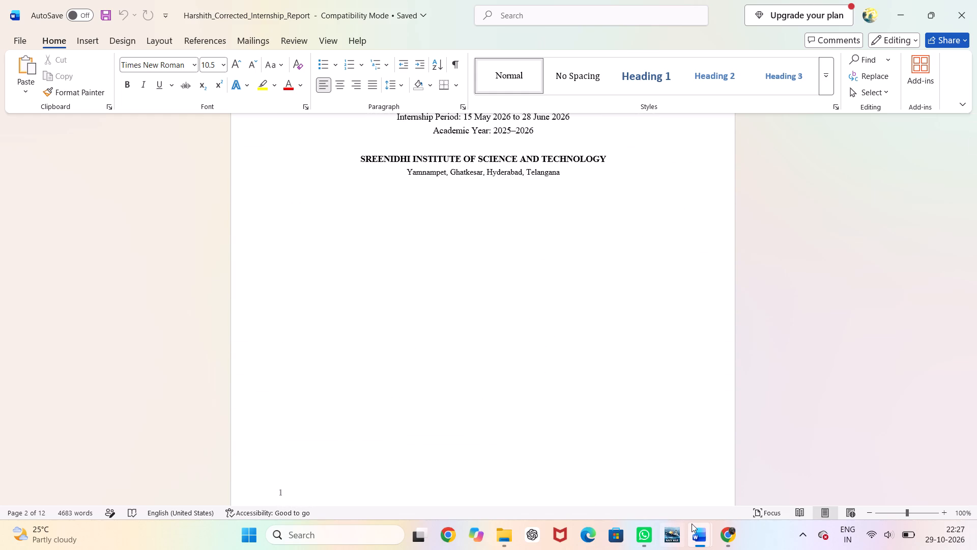
pyautogui.click(651, 481)
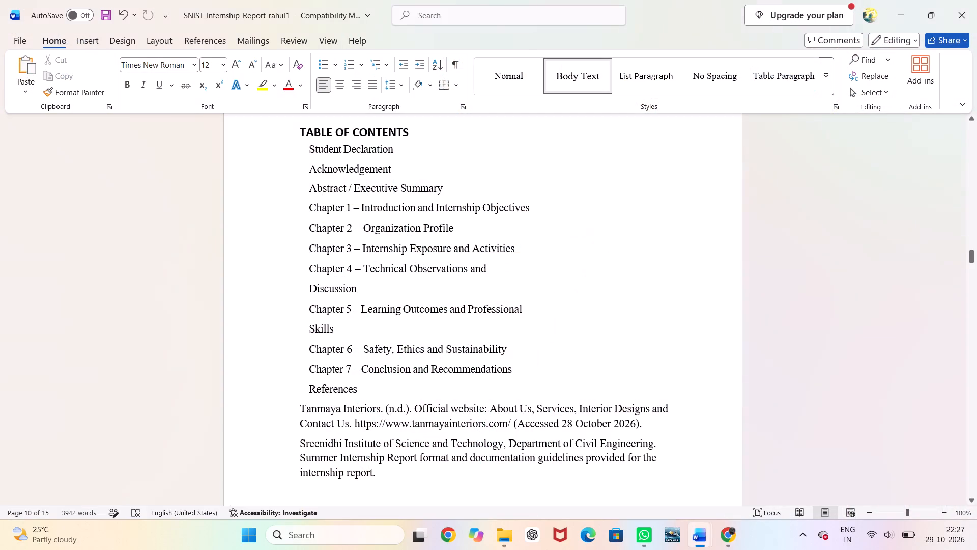
pyautogui.scroll(-3, 503, 364)
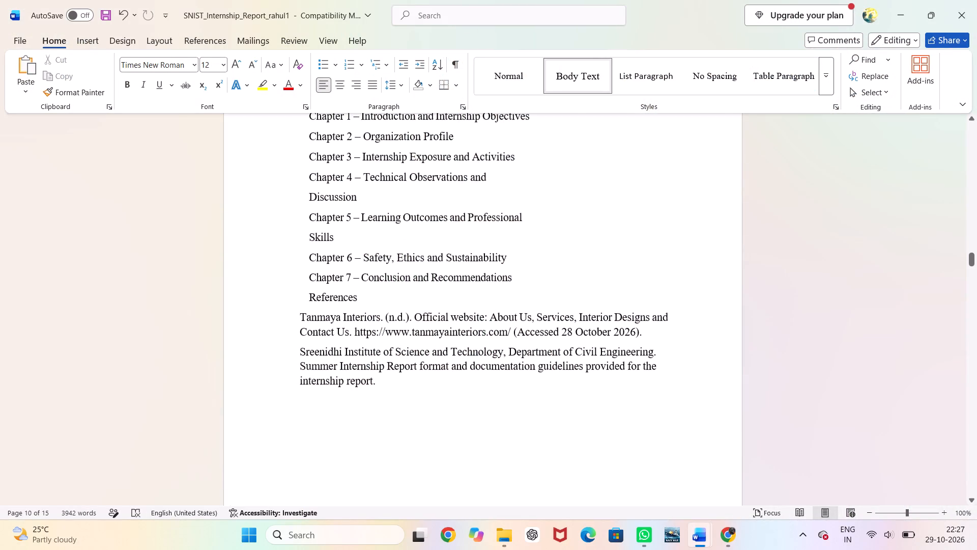
pyautogui.scroll(1, 428, 378)
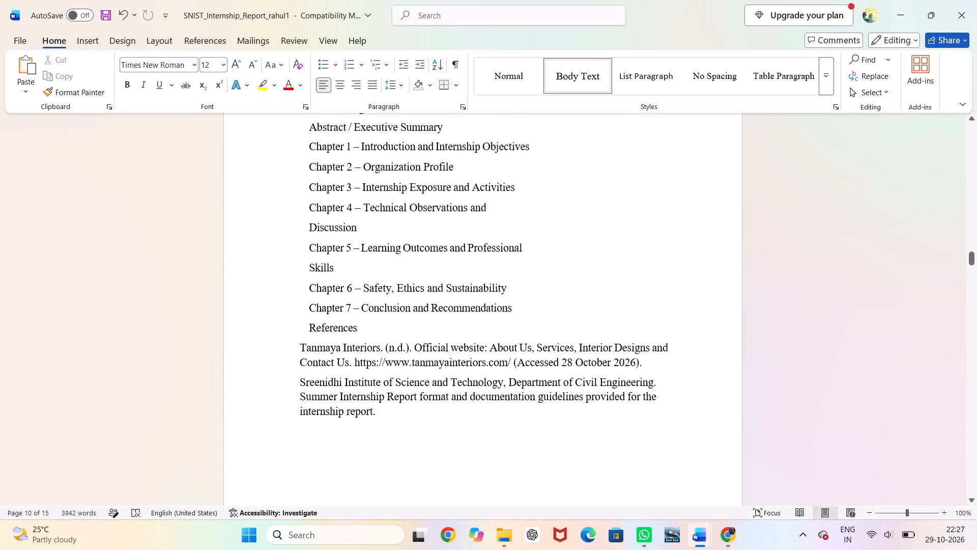
pyautogui.scroll(1, 431, 360)
pyautogui.scroll(4, 421, 300)
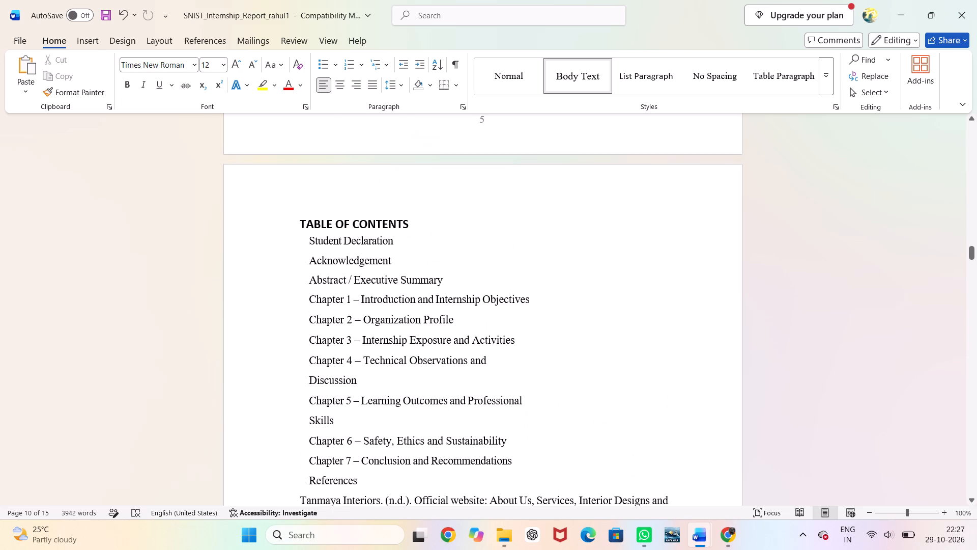
pyautogui.moveTo(309, 238); pyautogui.dragTo(357, 346)
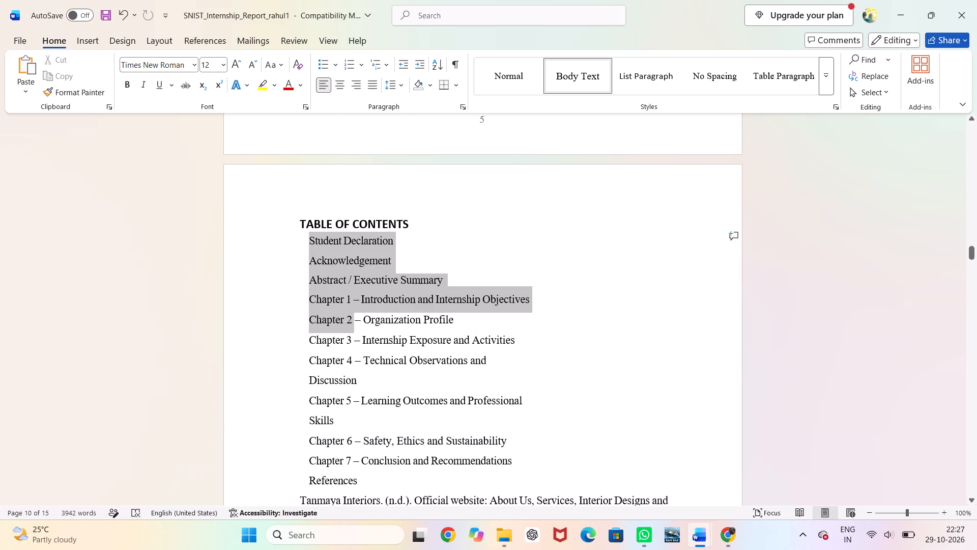
pyautogui.moveTo(357, 346); pyautogui.dragTo(373, 473)
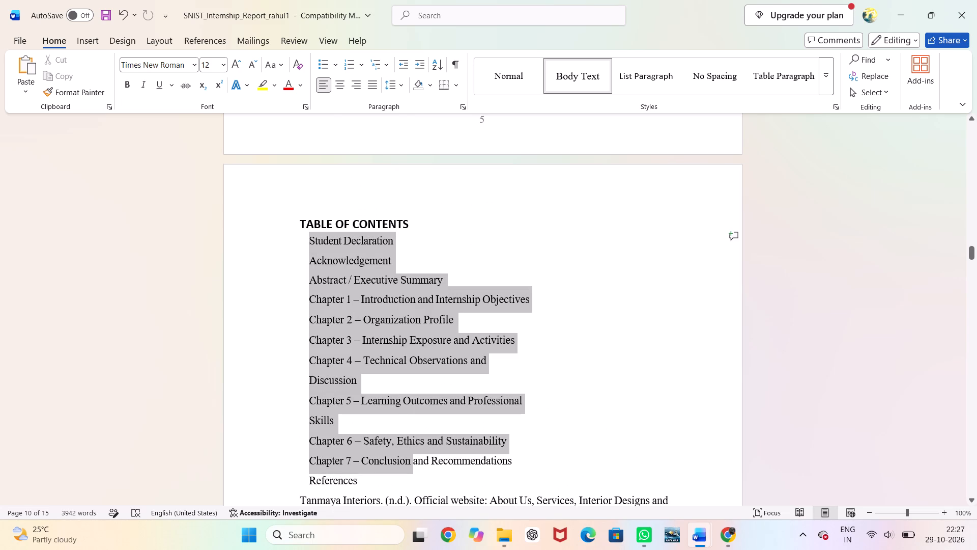
pyautogui.moveTo(373, 473); pyautogui.dragTo(373, 478)
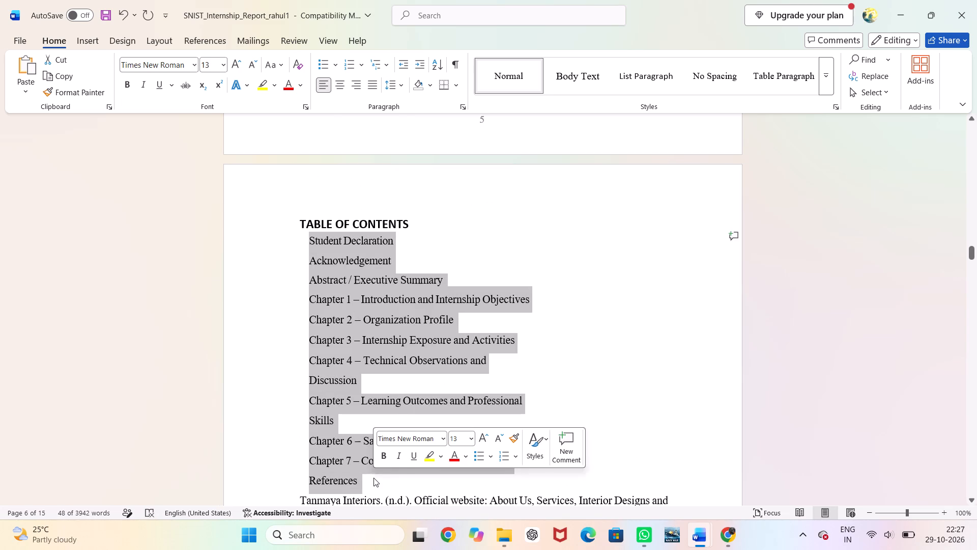
pyautogui.hotkey('ctrl', 'v')
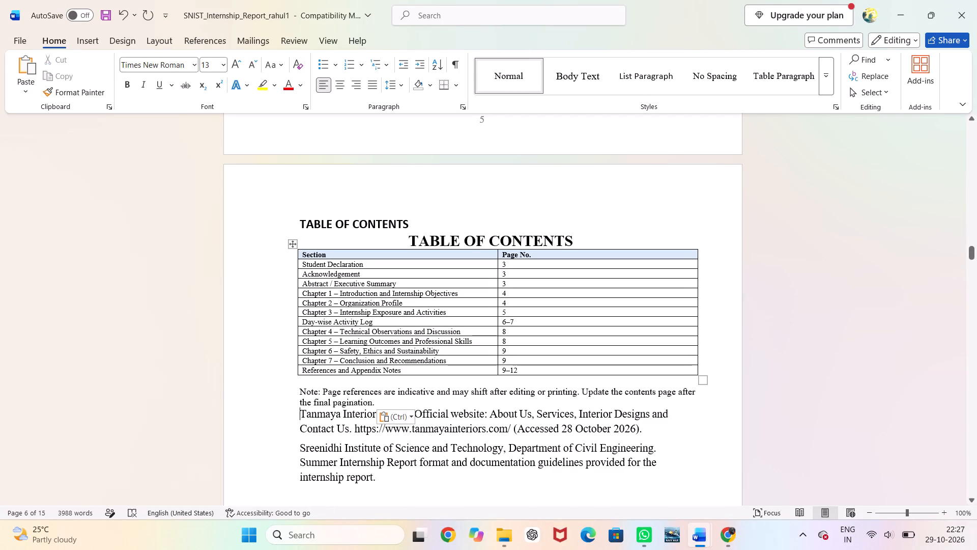
# Delete the duplicate centred TABLE OF CONTENTS heading directly above the contents table.
pyautogui.click(410, 221)
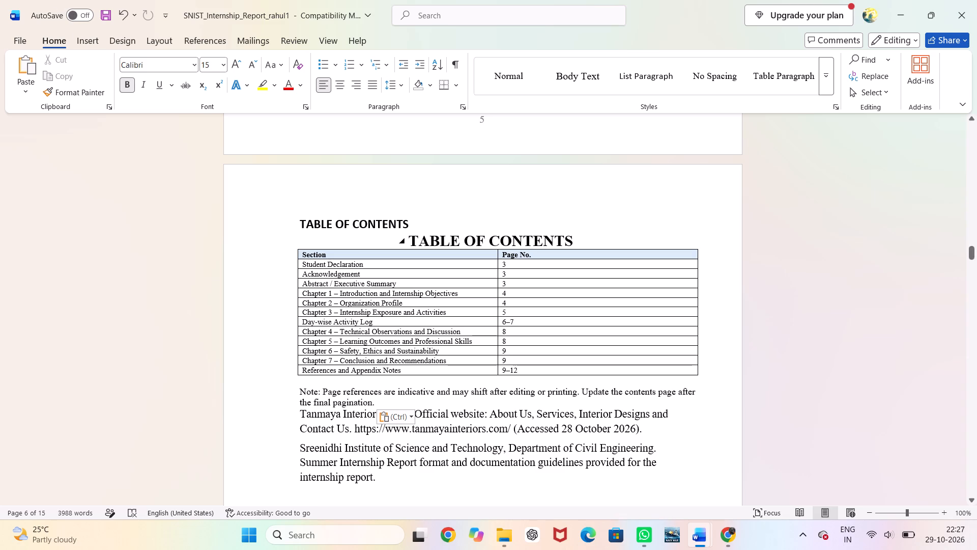
pyautogui.moveTo(409, 239); pyautogui.dragTo(555, 239)
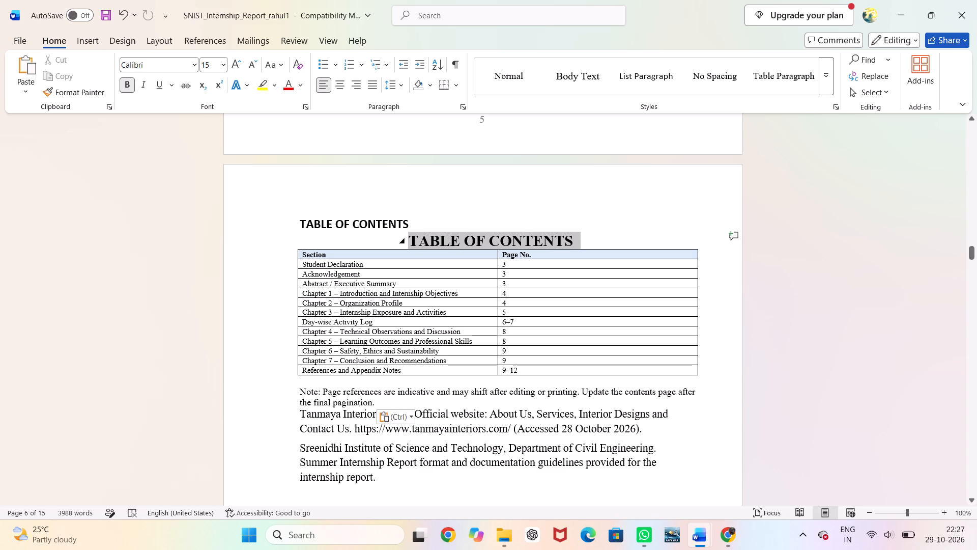
pyautogui.moveTo(555, 239); pyautogui.dragTo(557, 239)
pyautogui.press('BackSpace')
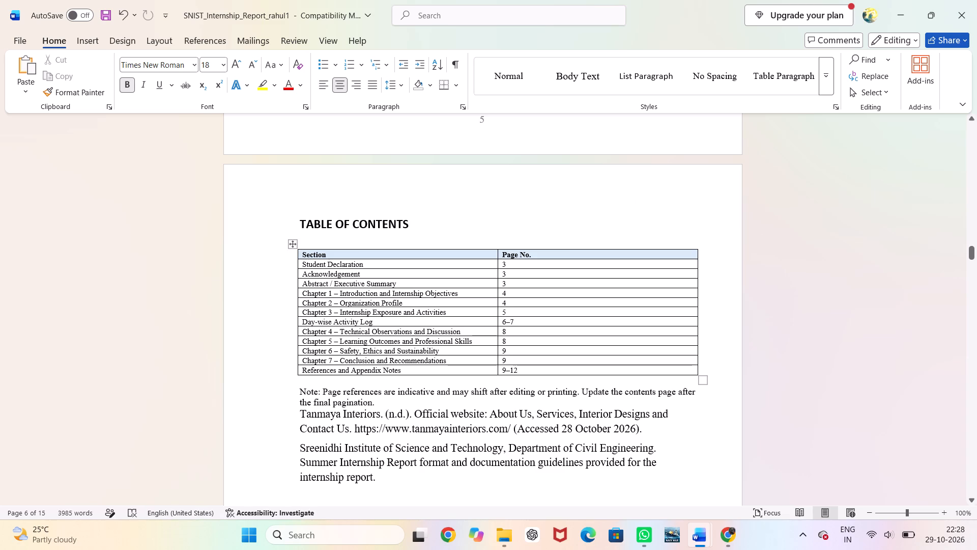
# Set all the text in the contents table to font size 14.
pyautogui.scroll(4, 515, 321)
pyautogui.scroll(-6, 515, 321)
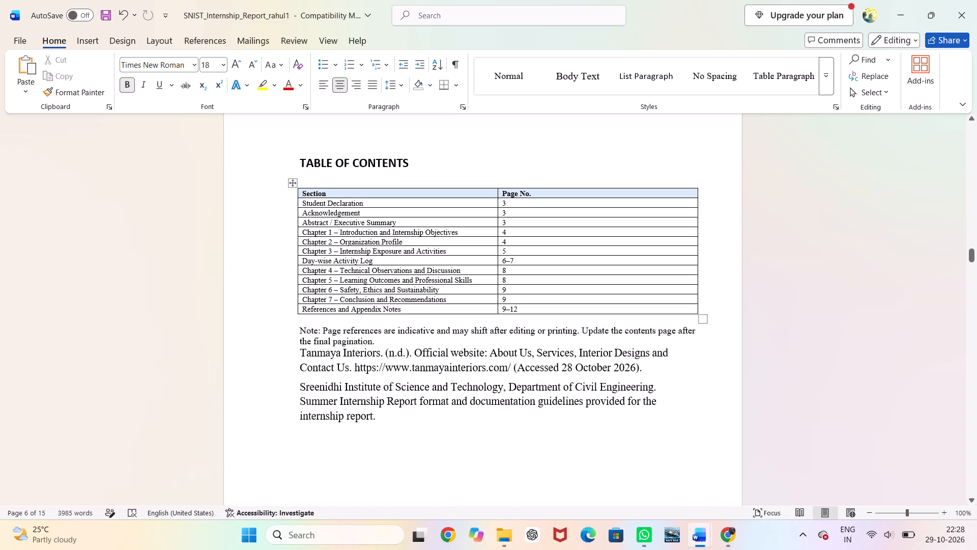
pyautogui.scroll(-11, 514, 377)
pyautogui.scroll(7, 514, 377)
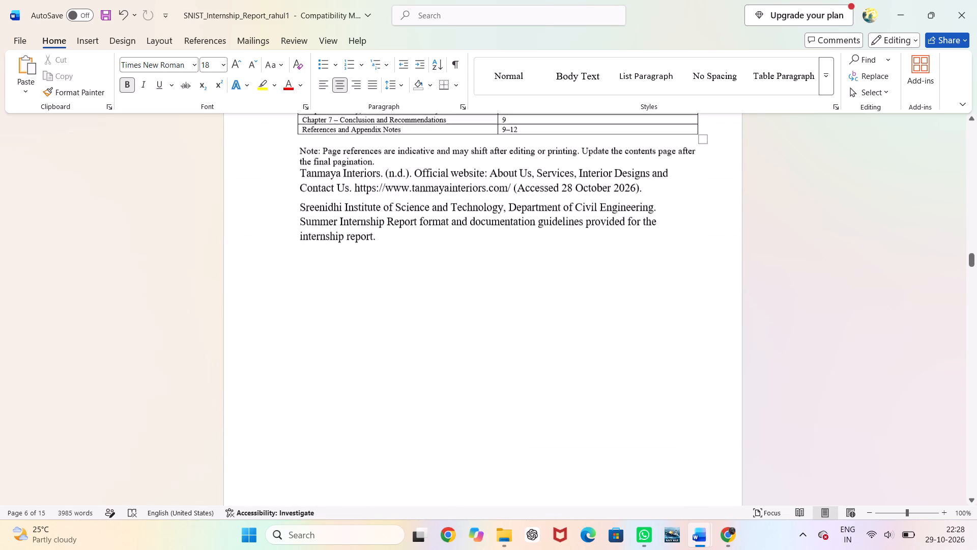
pyautogui.scroll(5, 514, 376)
pyautogui.click(492, 306)
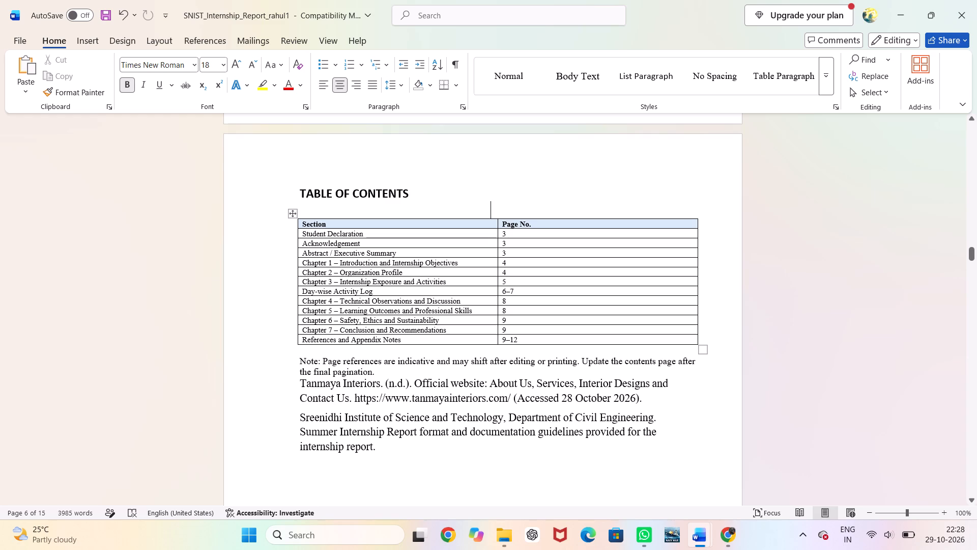
pyautogui.moveTo(303, 222); pyautogui.dragTo(451, 319)
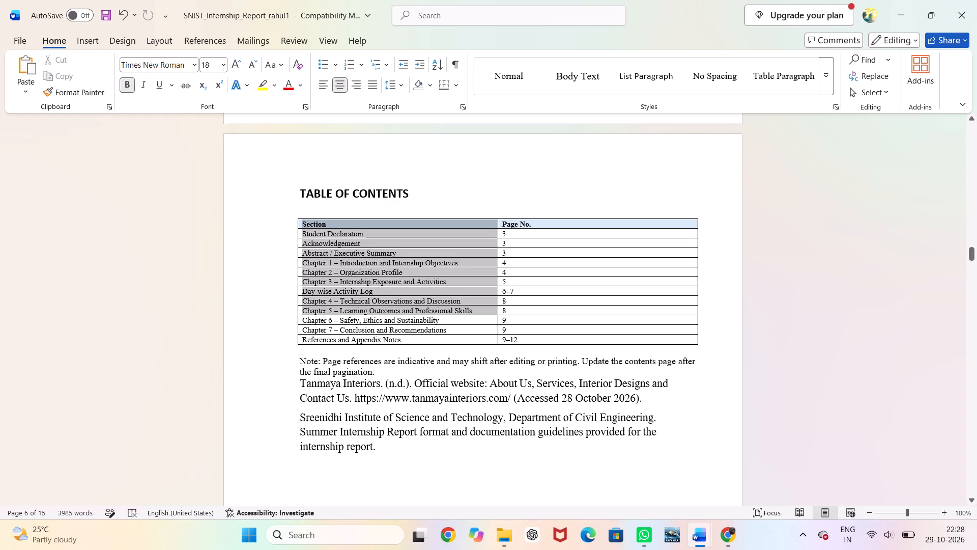
pyautogui.moveTo(451, 319); pyautogui.dragTo(586, 342)
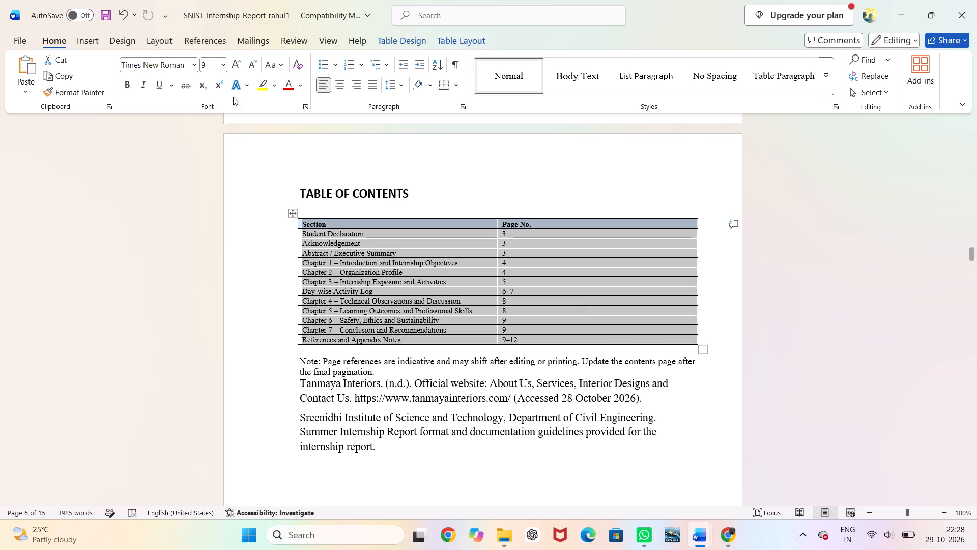
pyautogui.click(225, 66)
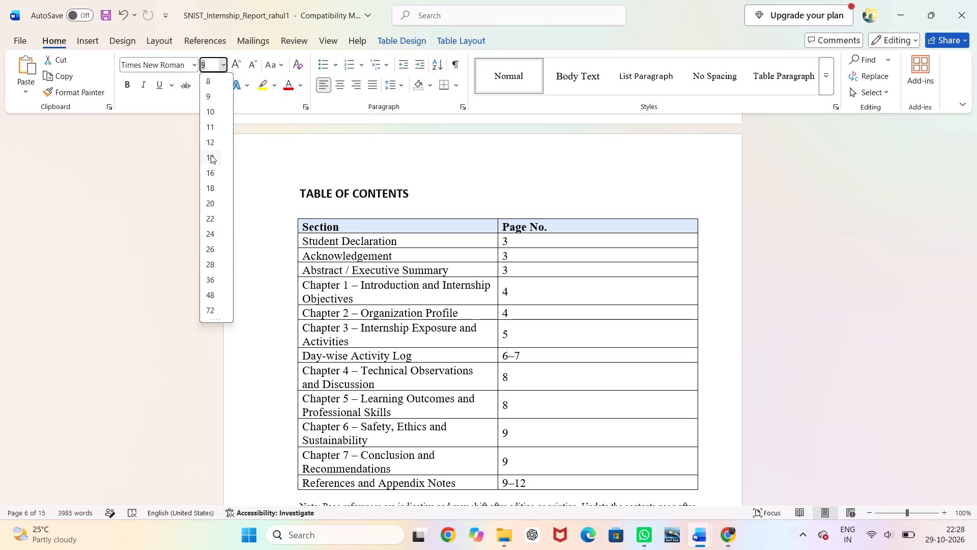
pyautogui.scroll(-7, 515, 238)
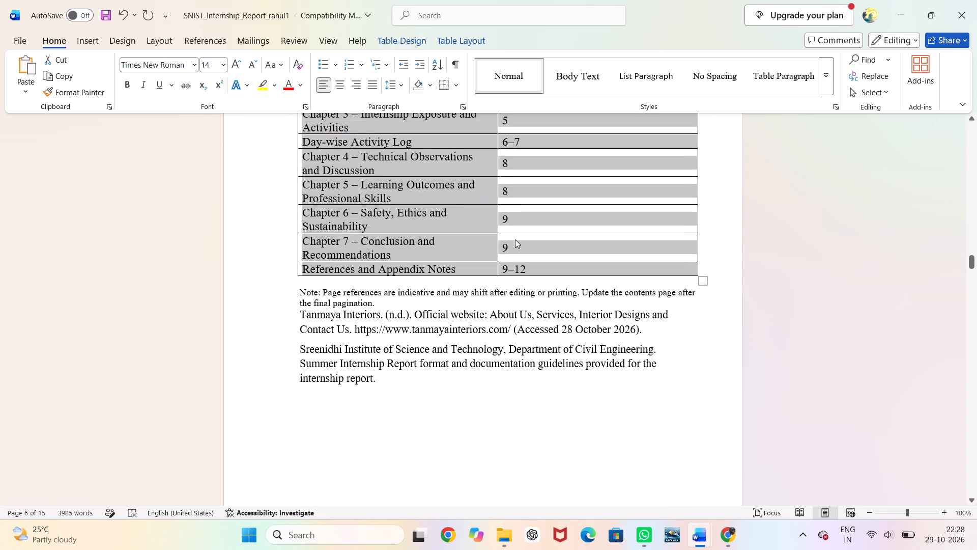
pyautogui.scroll(5, 515, 239)
pyautogui.click(548, 241)
# Insert a blank line between the page-reference note and the Tanmaya Interiors reference below the contents table.
pyautogui.scroll(-6, 544, 281)
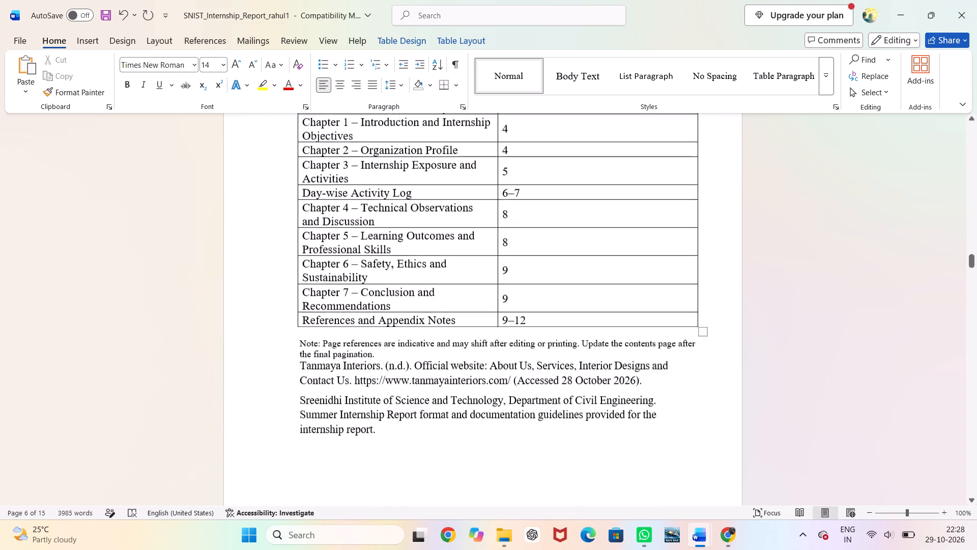
pyautogui.scroll(-5, 544, 281)
pyautogui.scroll(11, 544, 281)
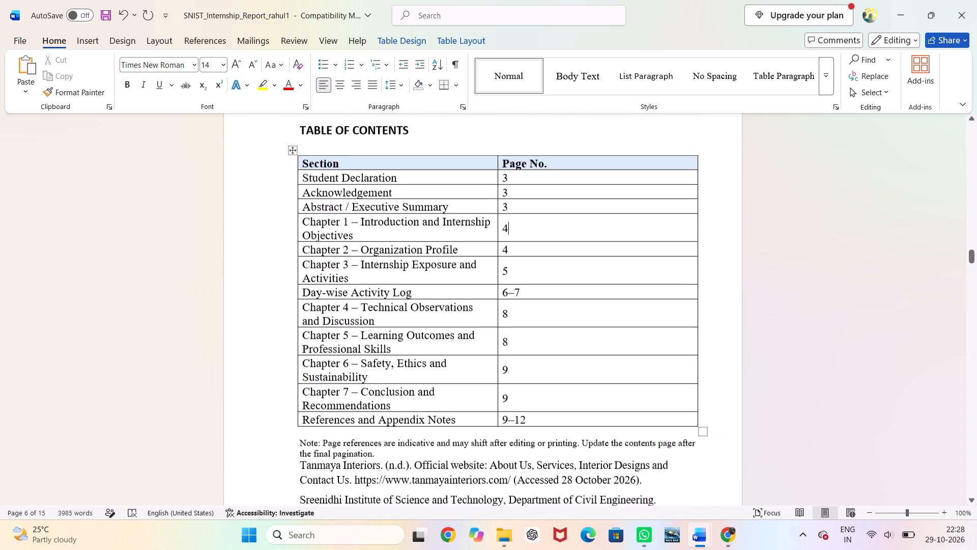
pyautogui.scroll(1, 544, 281)
pyautogui.scroll(-1, 544, 281)
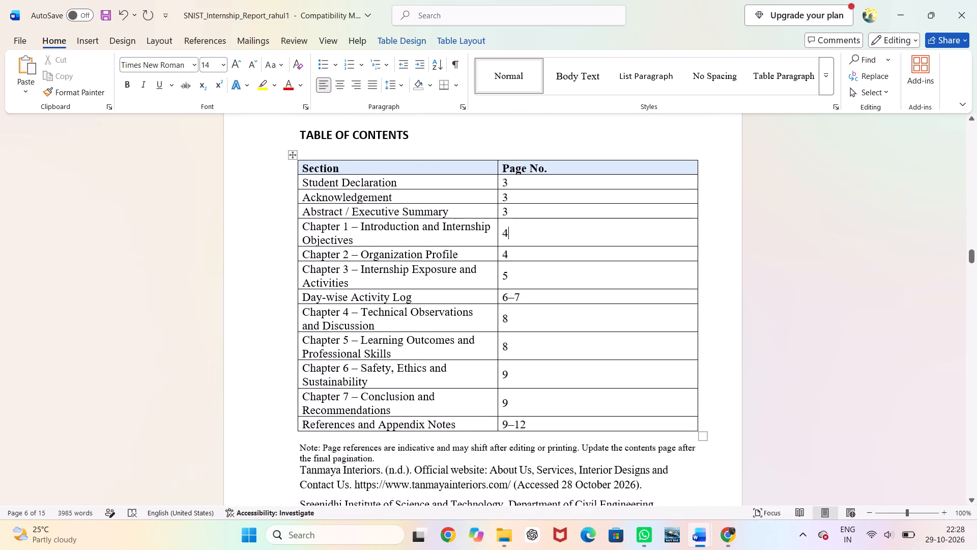
pyautogui.scroll(-1, 525, 322)
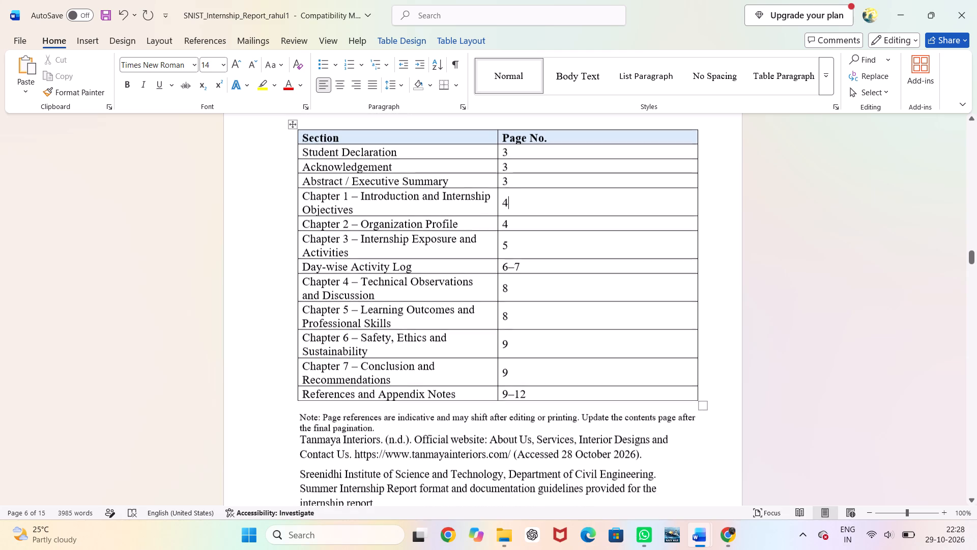
pyautogui.scroll(-2, 525, 322)
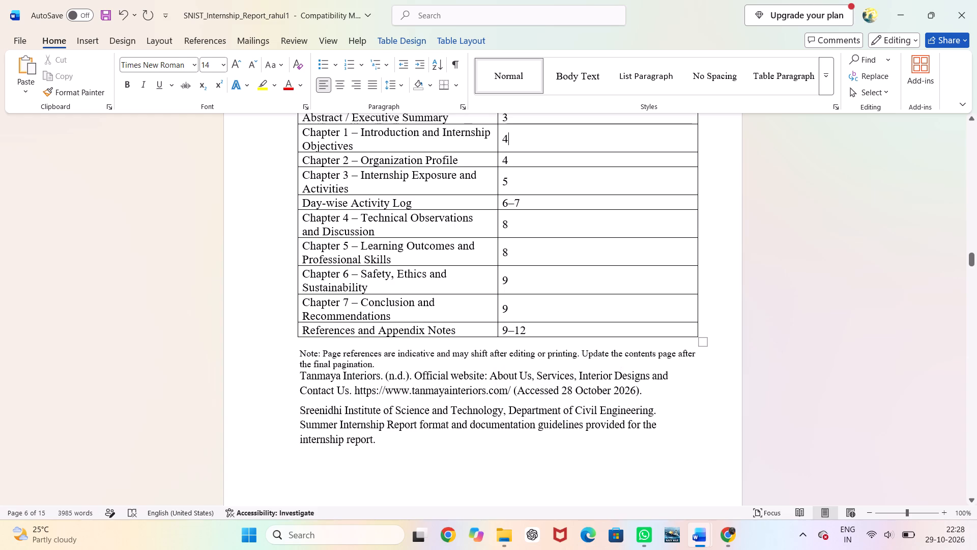
pyautogui.moveTo(300, 373); pyautogui.dragTo(372, 438)
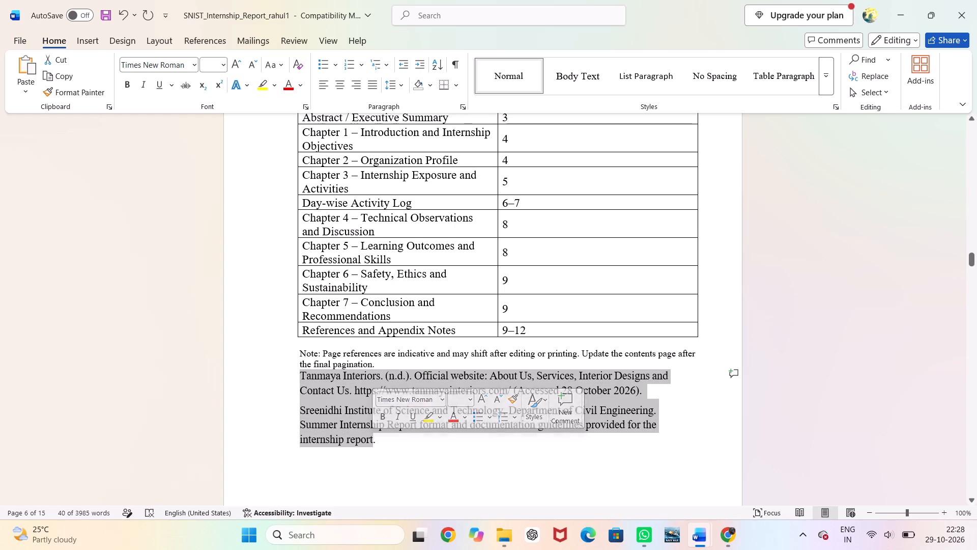
pyautogui.click(381, 457)
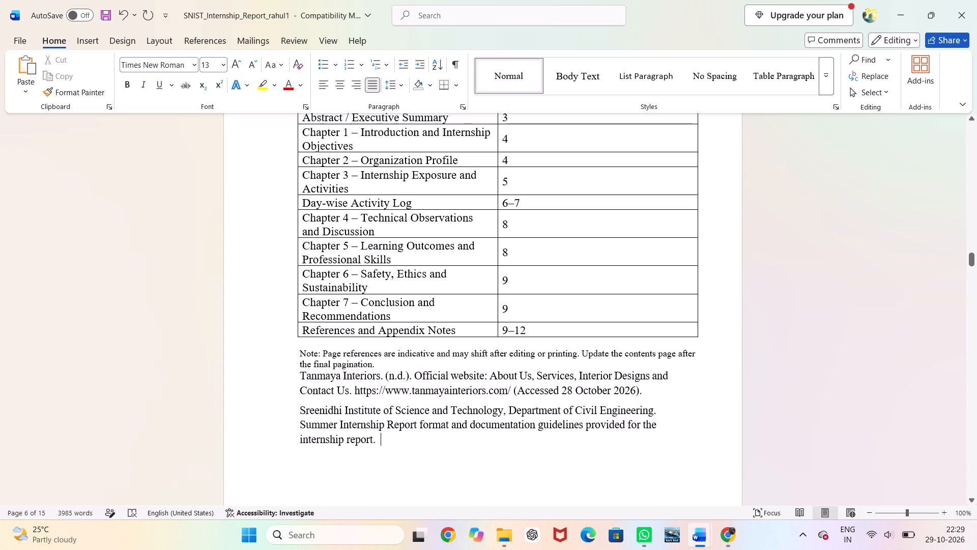
pyautogui.moveTo(297, 355); pyautogui.dragTo(366, 366)
pyautogui.click(383, 369)
pyautogui.press('Return')
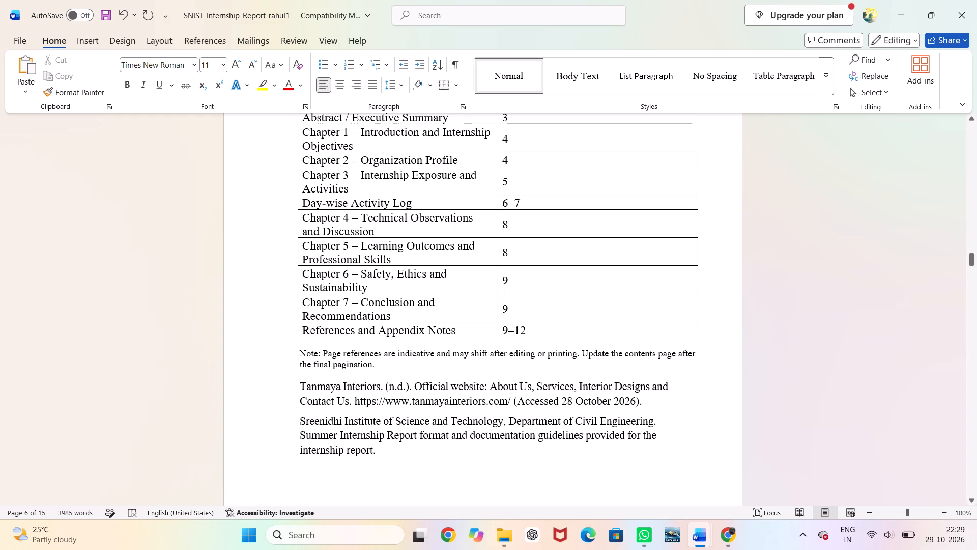
# Review the layout of the contents page and the preceding Abstract and Acknowledgement pages.
pyautogui.scroll(3, 589, 368)
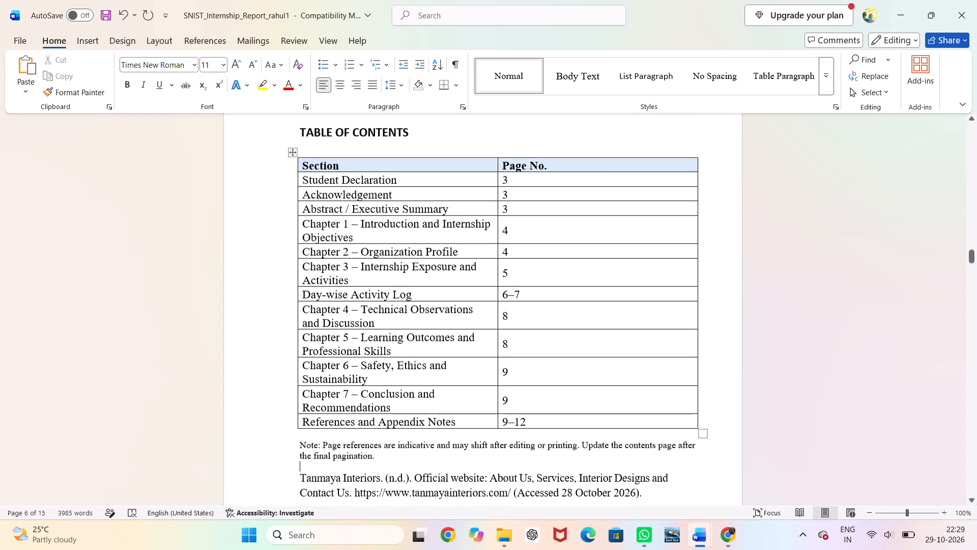
pyautogui.scroll(3, 589, 368)
pyautogui.scroll(-7, 588, 368)
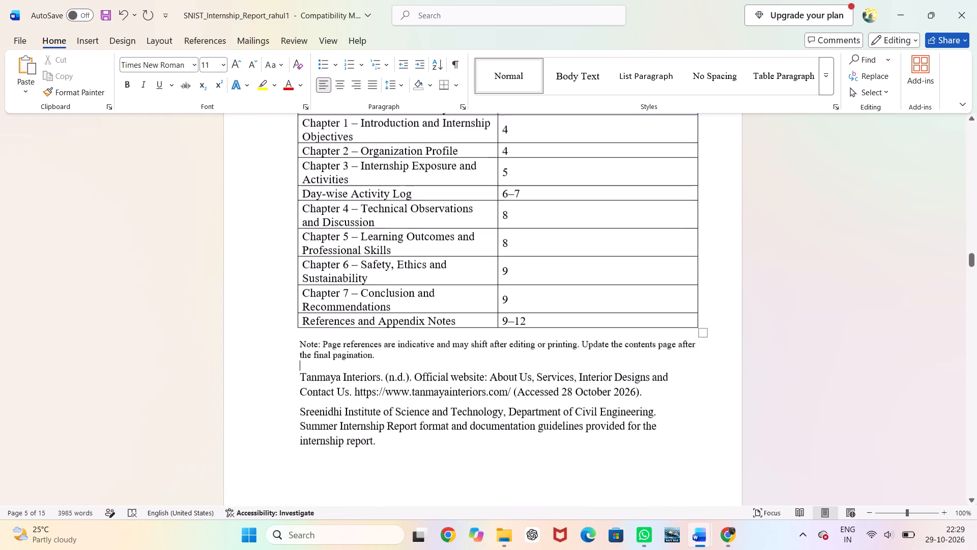
pyautogui.scroll(4, 588, 368)
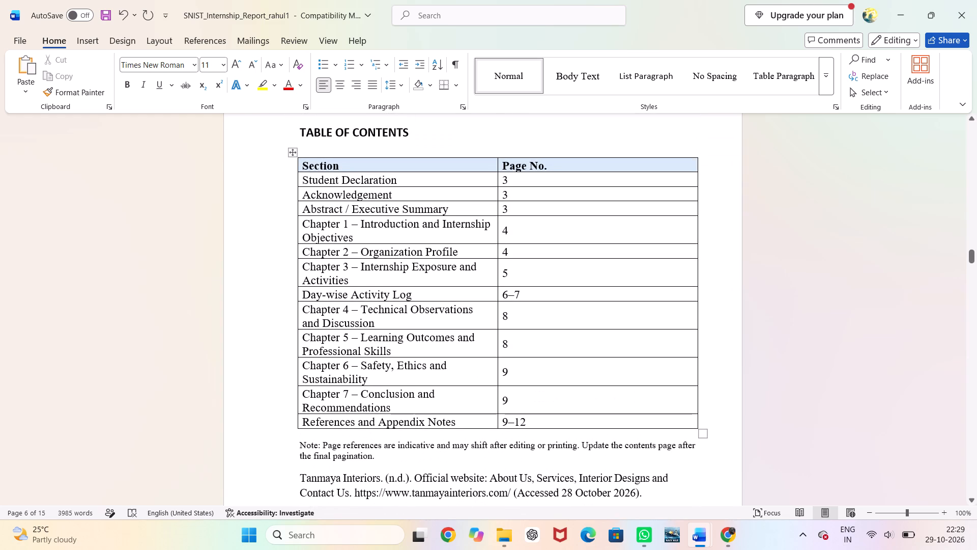
pyautogui.scroll(14, 588, 368)
pyautogui.scroll(9, 588, 368)
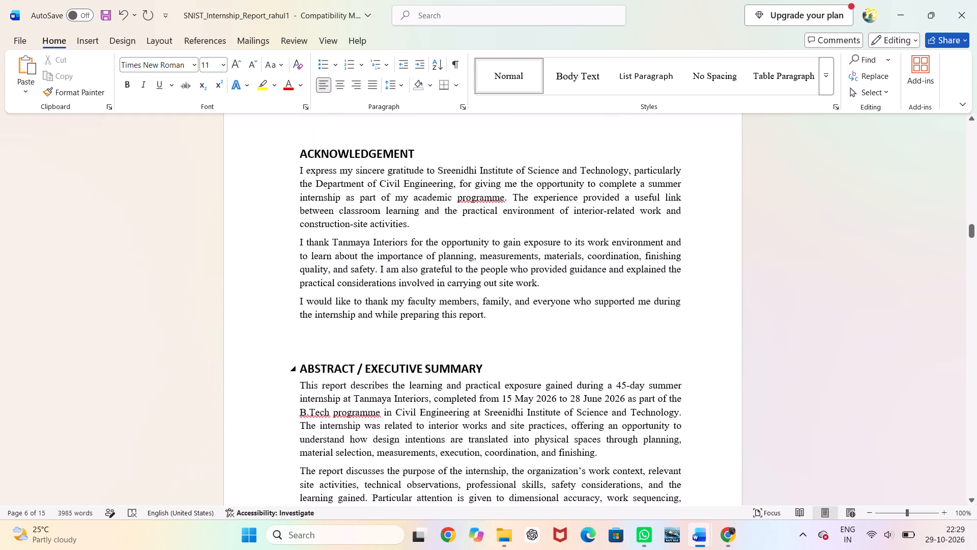
pyautogui.scroll(7, 581, 371)
pyautogui.scroll(-20, 577, 371)
pyautogui.scroll(-5, 577, 371)
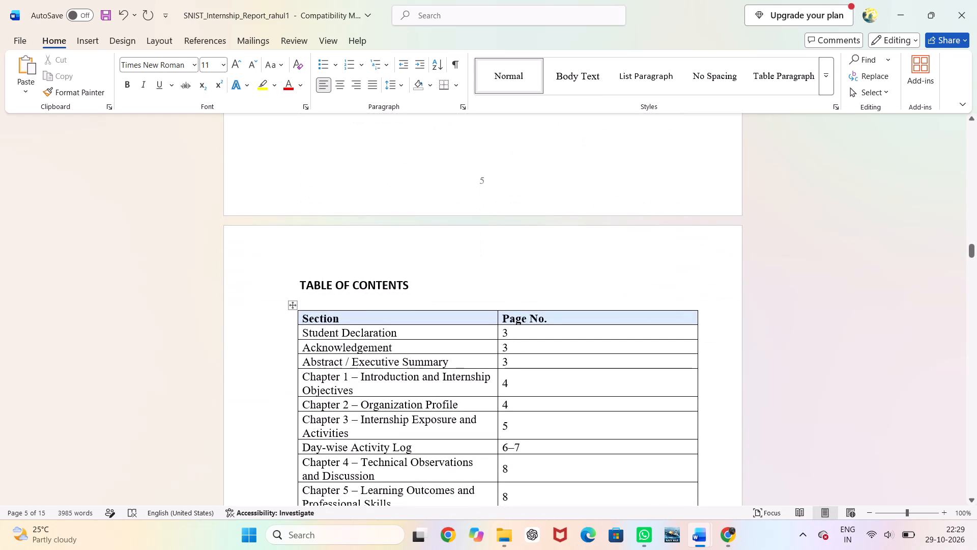
pyautogui.scroll(11, 576, 371)
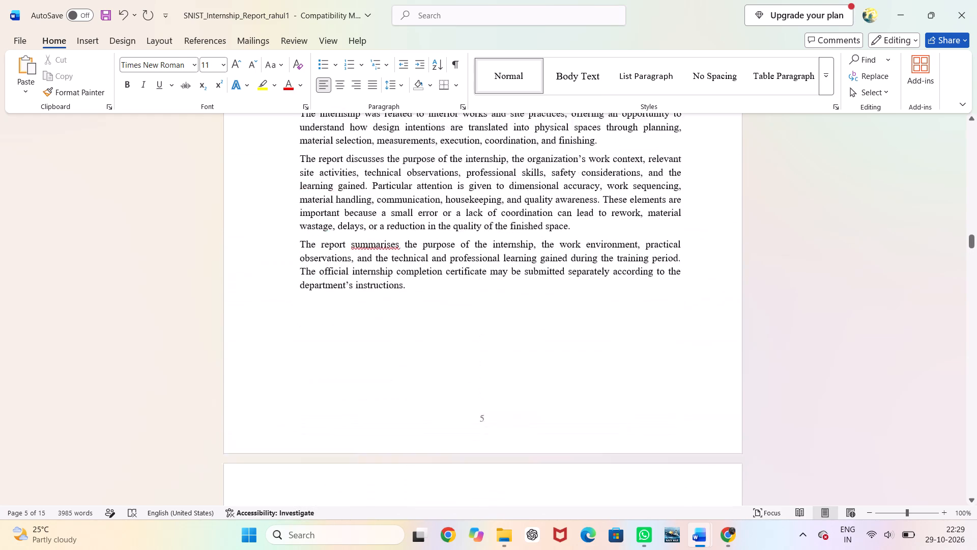
# Set the page numbers of Abstract / Executive Summary and Acknowledgement to 5 in the contents table.
pyautogui.scroll(7, 576, 371)
pyautogui.scroll(-11, 576, 371)
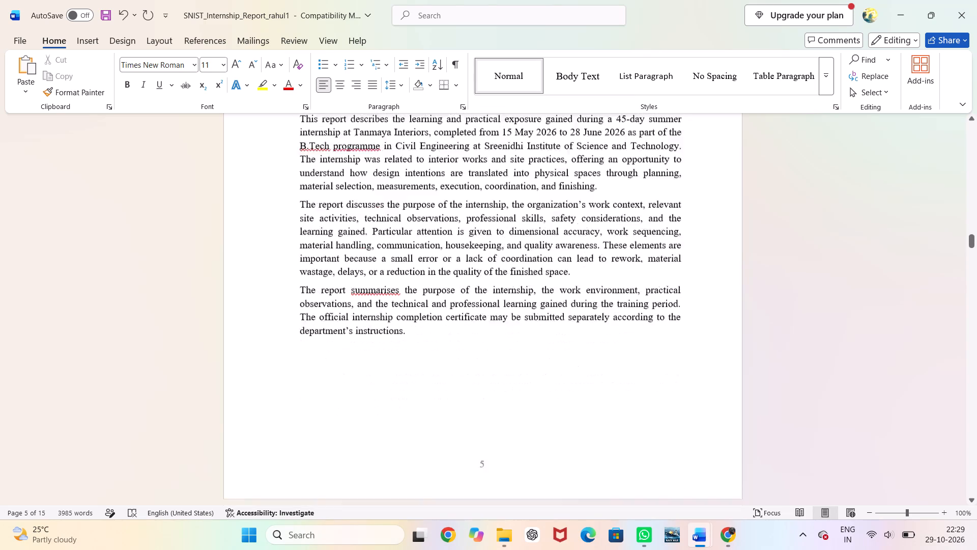
pyautogui.scroll(-7, 576, 371)
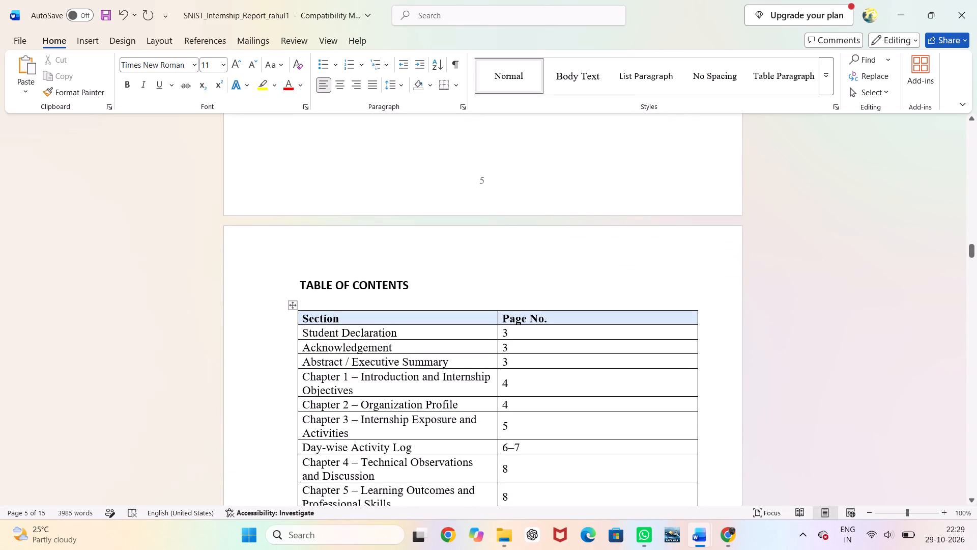
pyautogui.click(520, 360)
pyautogui.press('BackSpace')
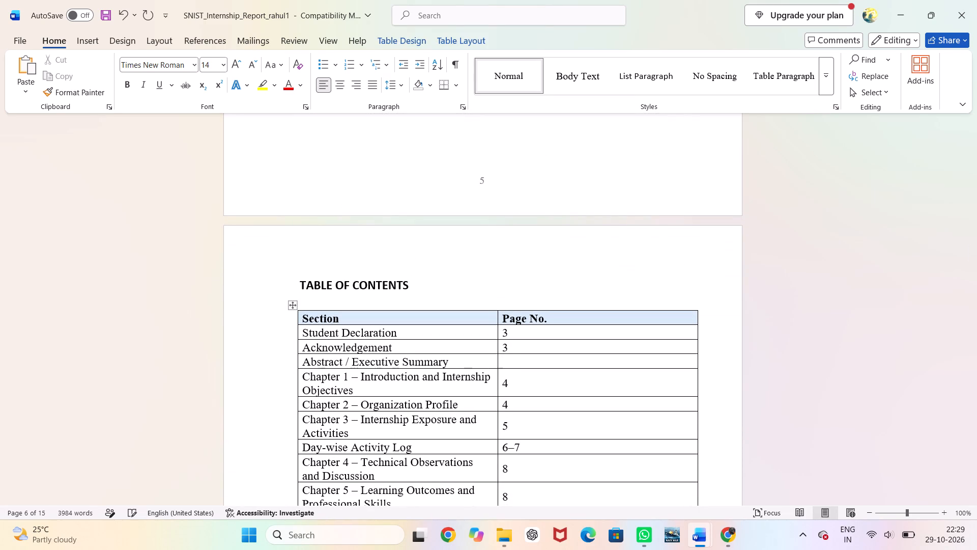
pyautogui.press('5')
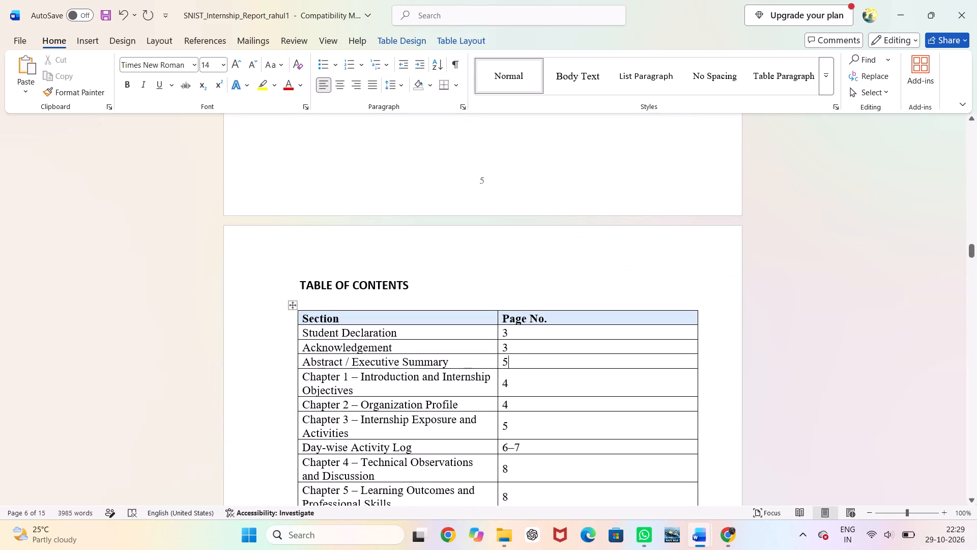
pyautogui.click(518, 347)
pyautogui.press('BackSpace')
pyautogui.press('5')
# Set the Student Declaration page number to 4 in the contents table, checking it against the declaration page's footer.
pyautogui.scroll(10, 536, 338)
pyautogui.scroll(20, 540, 365)
pyautogui.scroll(10, 540, 365)
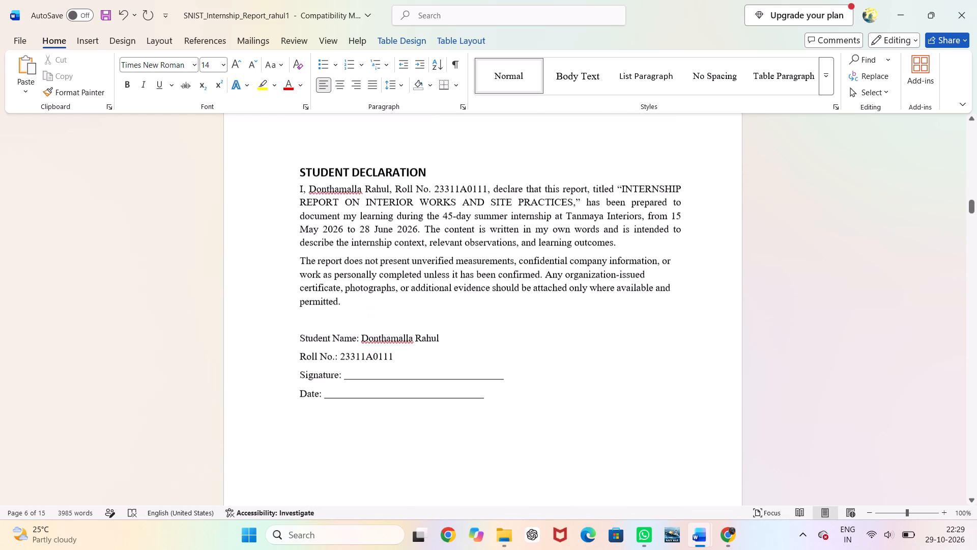
pyautogui.scroll(1, 540, 365)
pyautogui.scroll(-19, 540, 365)
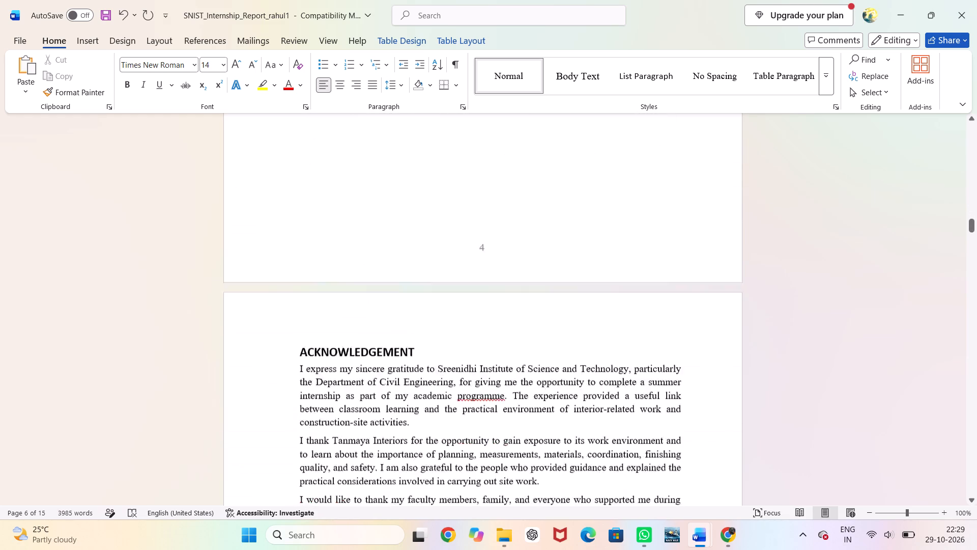
pyautogui.scroll(-20, 540, 365)
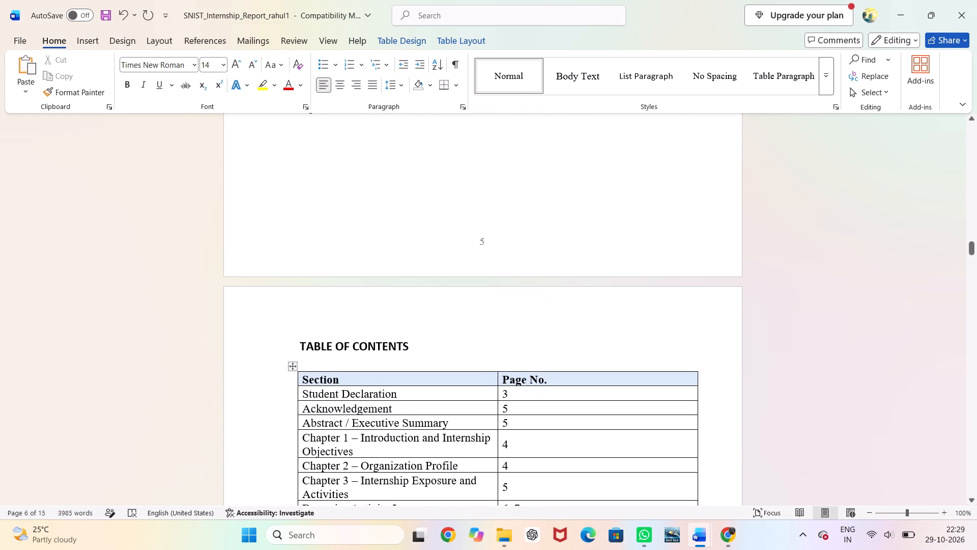
pyautogui.click(517, 395)
pyautogui.press('BackSpace')
pyautogui.press('4')
# Check the page numbering of the title, certificate, Student Declaration and Acknowledgement pages against the contents table.
pyautogui.scroll(20, 513, 395)
pyautogui.scroll(8, 513, 395)
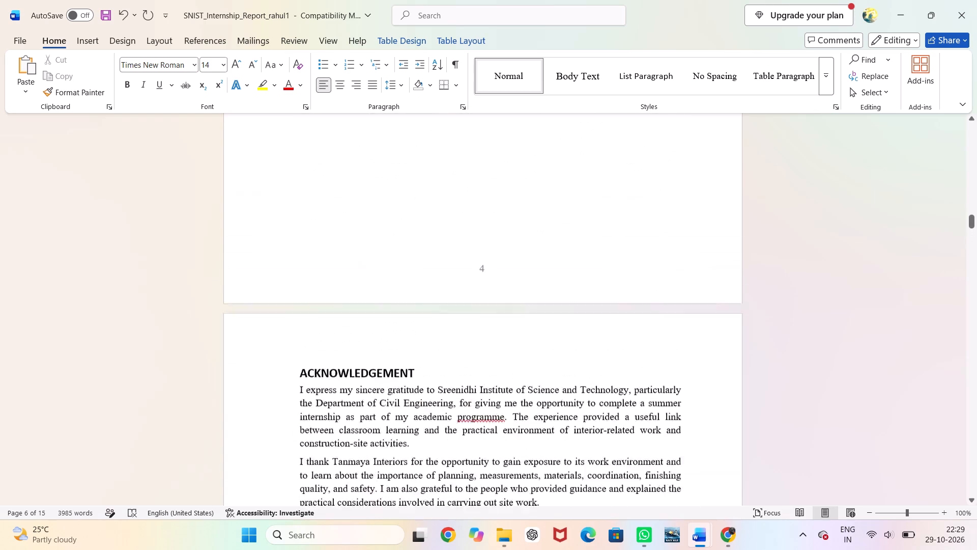
pyautogui.scroll(15, 513, 395)
pyautogui.scroll(13, 513, 395)
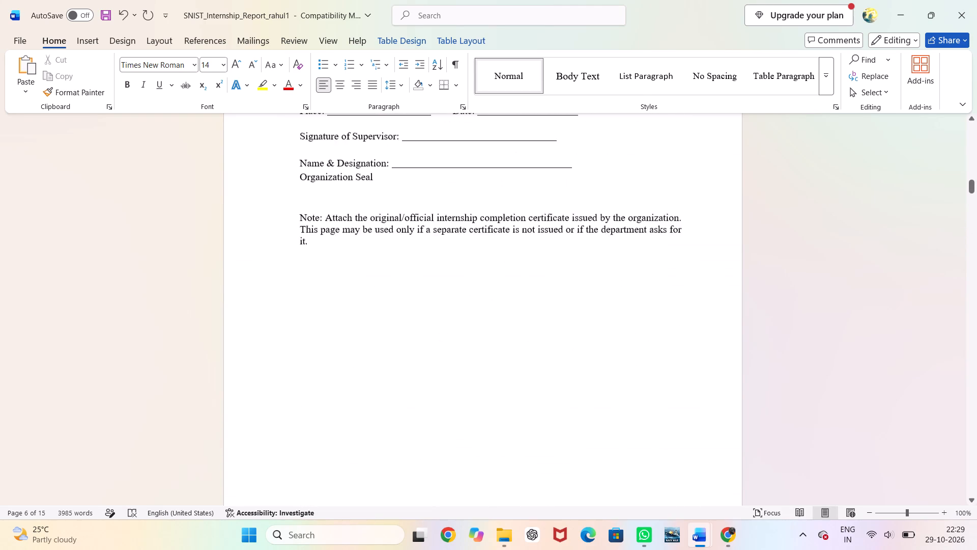
pyautogui.scroll(7, 513, 395)
pyautogui.scroll(-17, 513, 395)
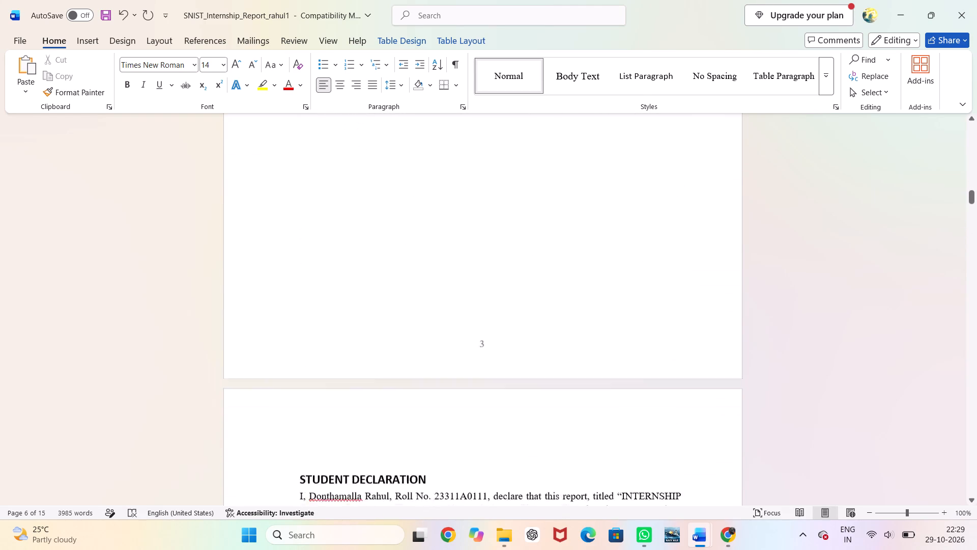
pyautogui.scroll(-20, 513, 395)
pyautogui.scroll(4, 513, 395)
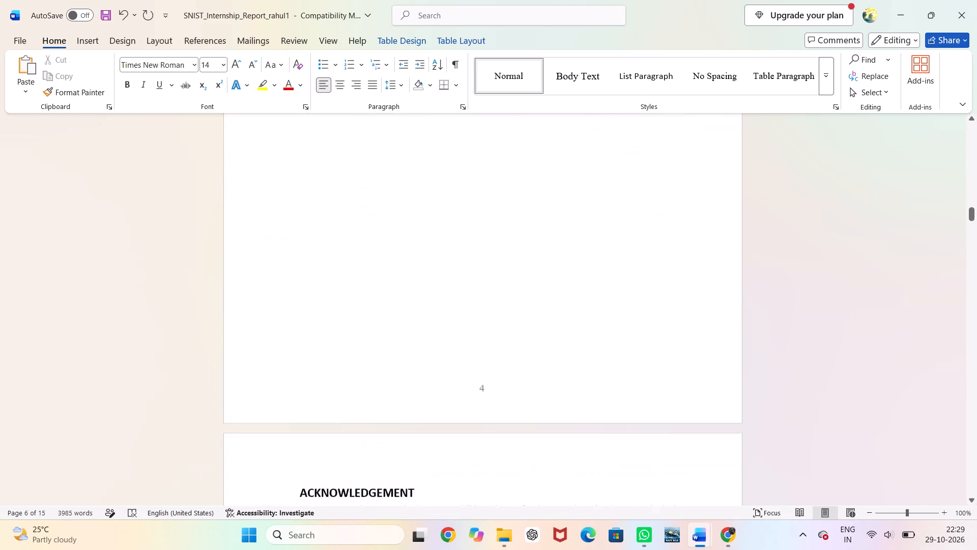
pyautogui.scroll(20, 513, 395)
pyautogui.scroll(15, 513, 395)
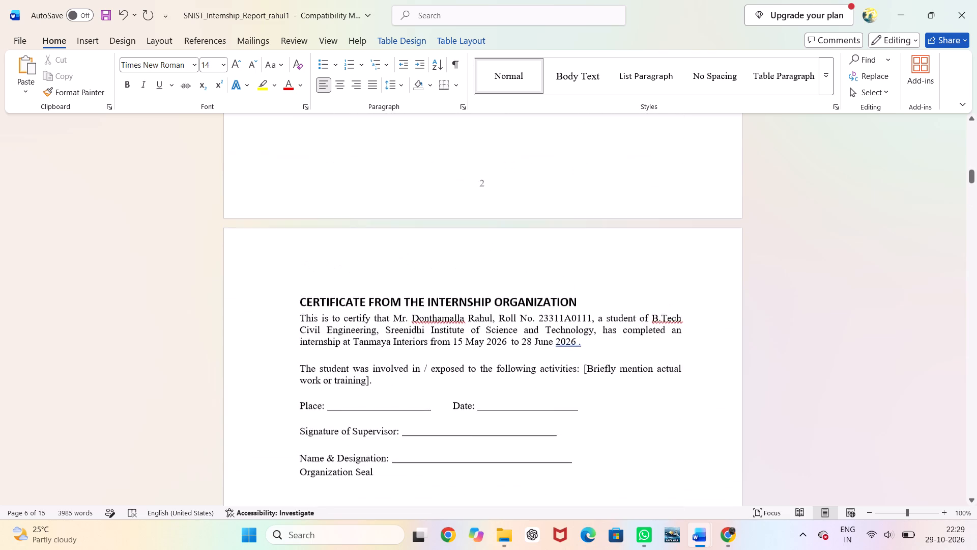
pyautogui.scroll(20, 513, 395)
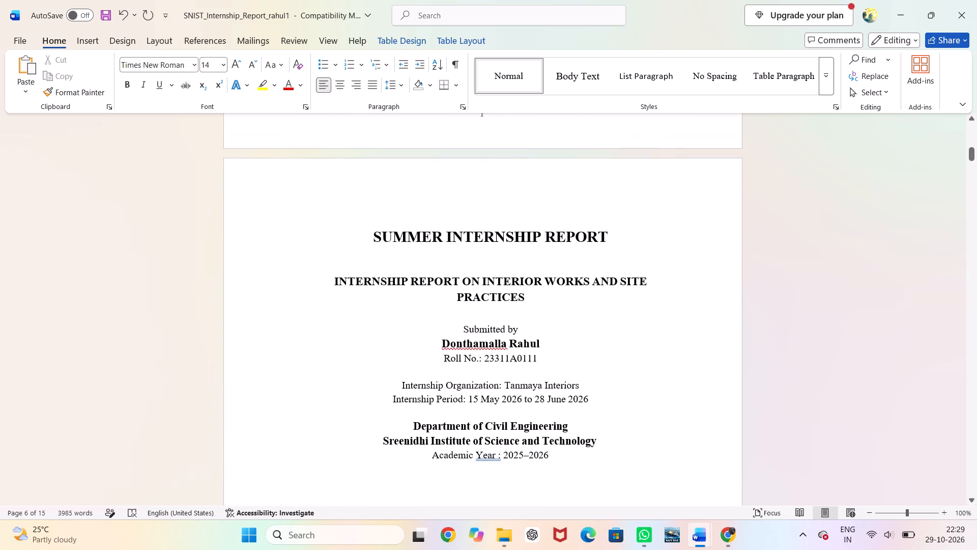
pyautogui.scroll(-6, 513, 395)
pyautogui.scroll(6, 513, 395)
pyautogui.scroll(-20, 513, 395)
pyautogui.scroll(-5, 513, 395)
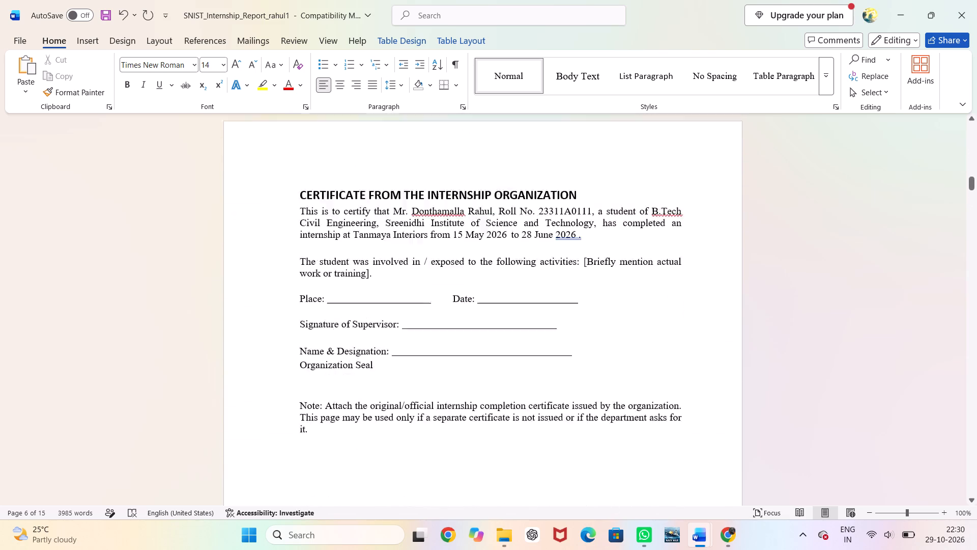
pyautogui.scroll(-20, 513, 395)
pyautogui.scroll(-20, 513, 395)
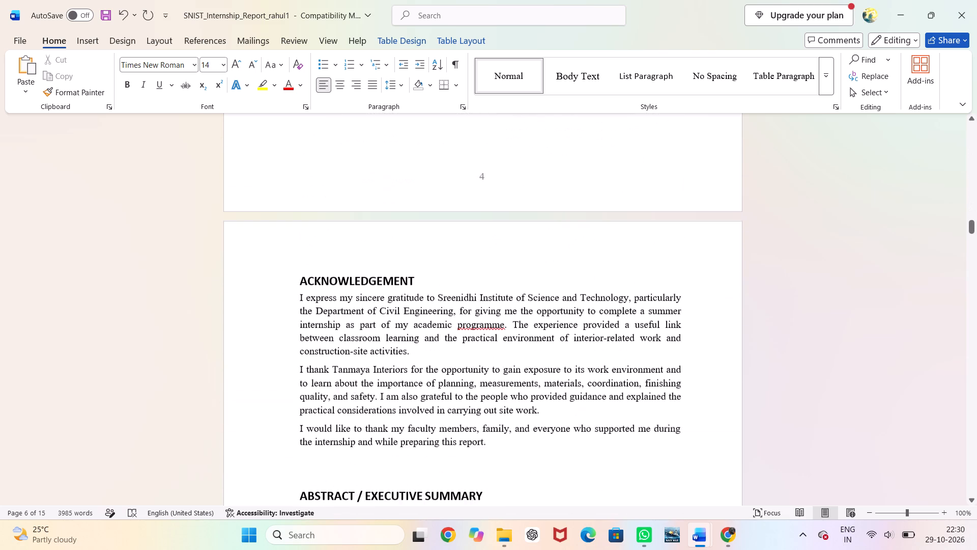
pyautogui.scroll(-14, 513, 395)
pyautogui.scroll(-15, 513, 395)
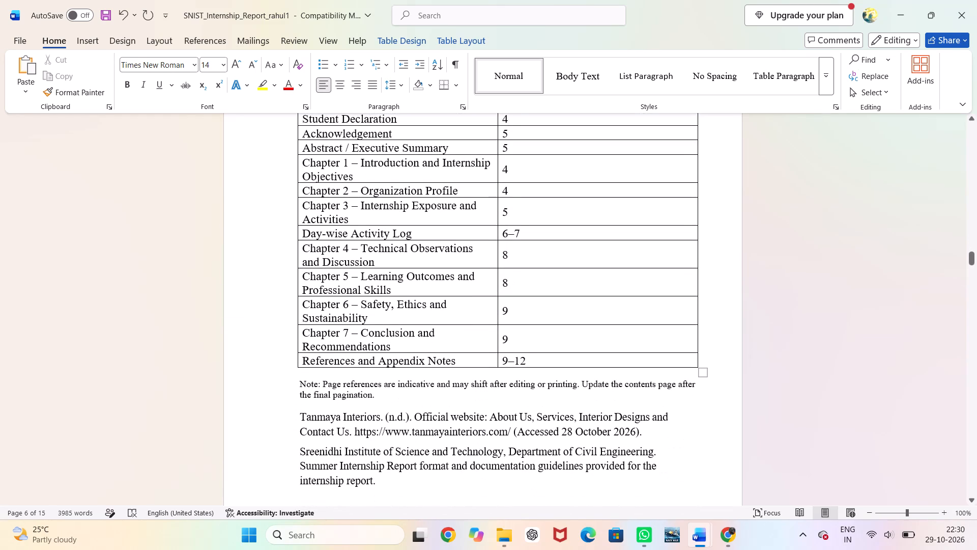
# Check the page on which Chapter 1 appears and clear its page number in the contents table.
pyautogui.scroll(3, 523, 275)
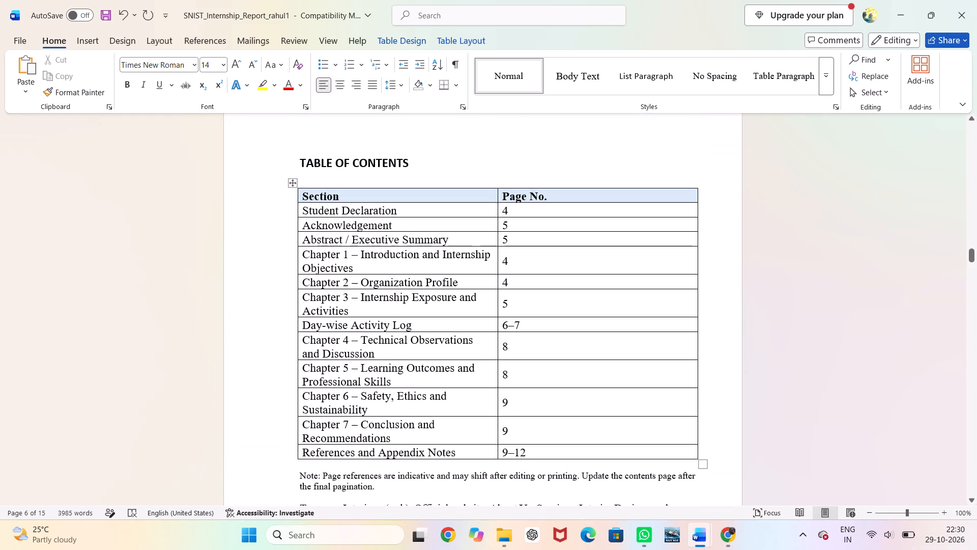
pyautogui.scroll(-20, 513, 265)
pyautogui.scroll(-3, 513, 265)
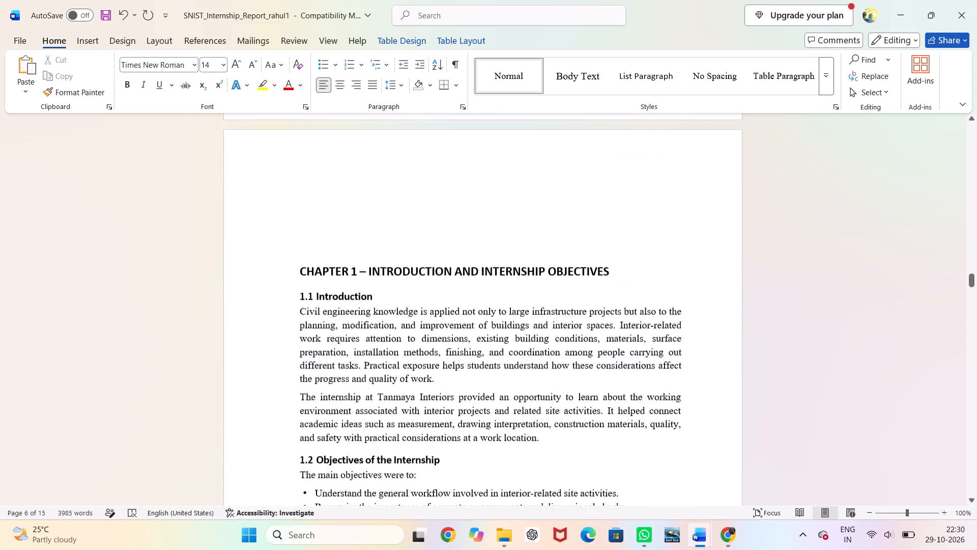
pyautogui.scroll(-13, 512, 265)
pyautogui.scroll(3, 512, 265)
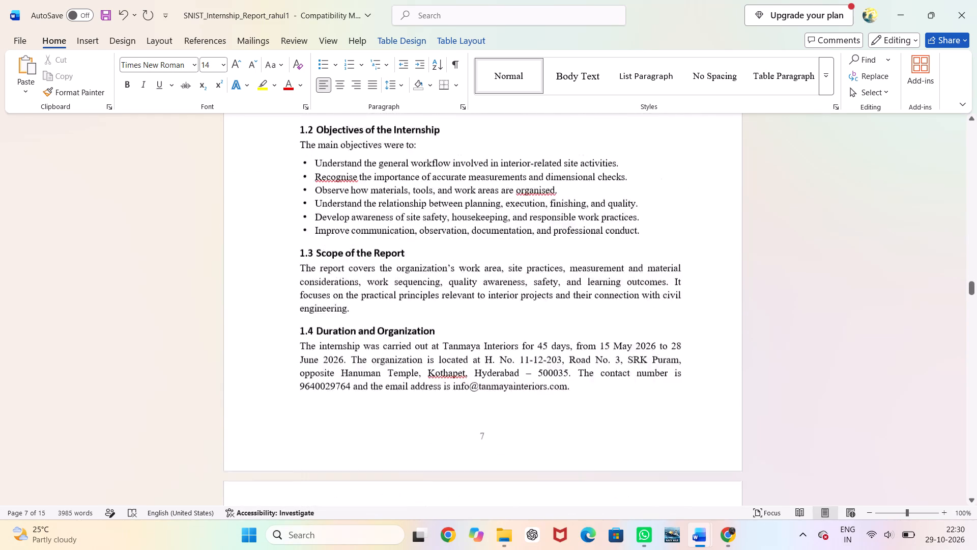
pyautogui.scroll(20, 512, 265)
pyautogui.scroll(11, 512, 265)
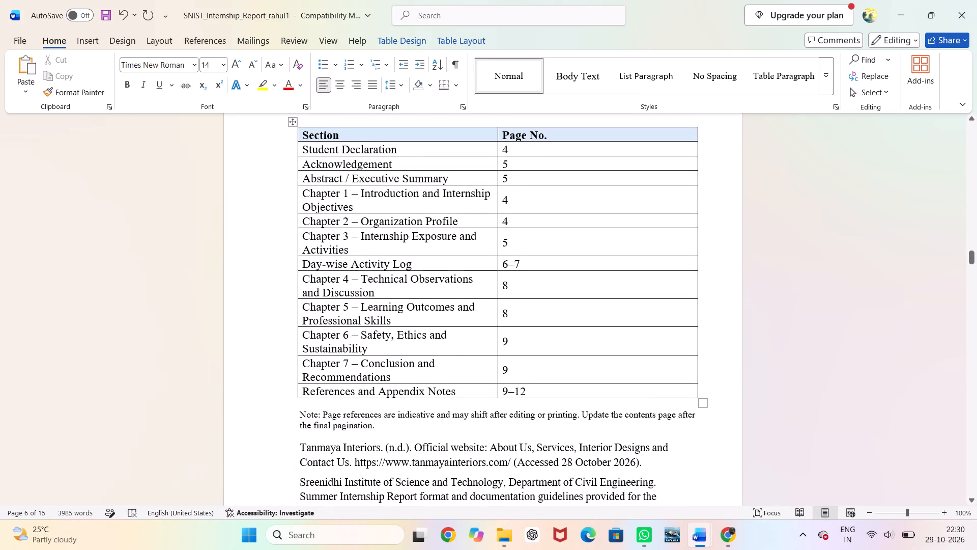
pyautogui.click(510, 201)
pyautogui.press('BackSpace')
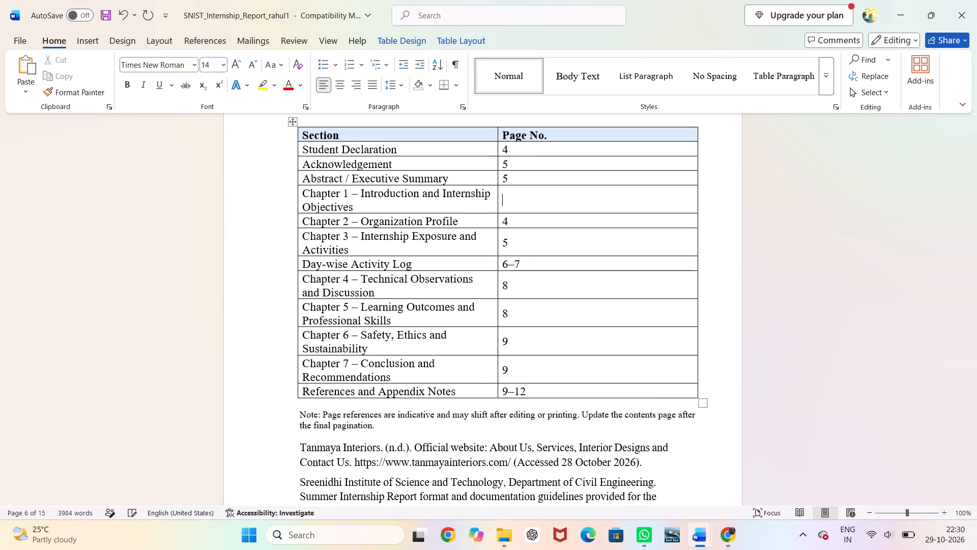
# Remove the extra blank lines above the Chapter 1 heading, keeping a paragraph break after the Sreenidhi Institute reference on the preceding page.
pyautogui.scroll(-20, 540, 260)
pyautogui.scroll(-8, 540, 260)
pyautogui.scroll(1, 547, 277)
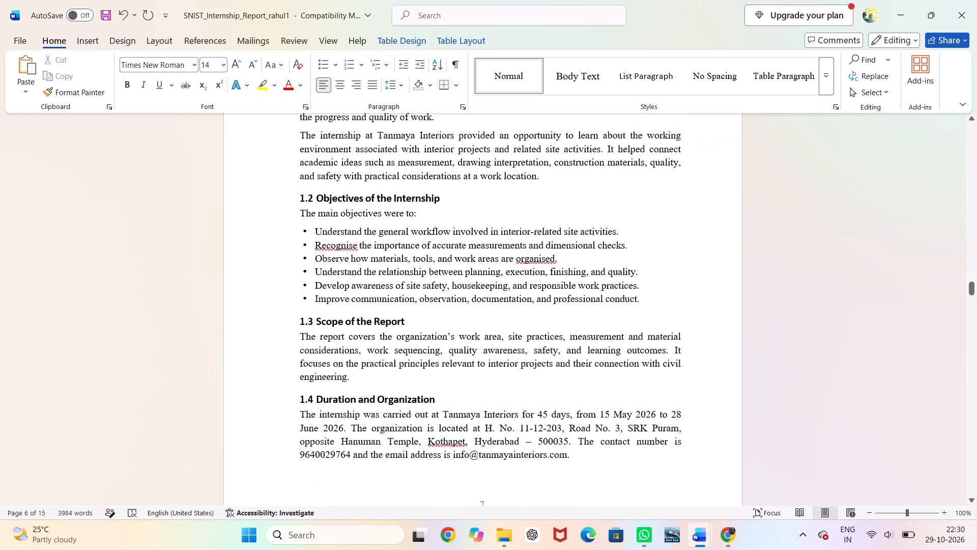
pyautogui.scroll(-5, 547, 277)
pyautogui.scroll(11, 547, 277)
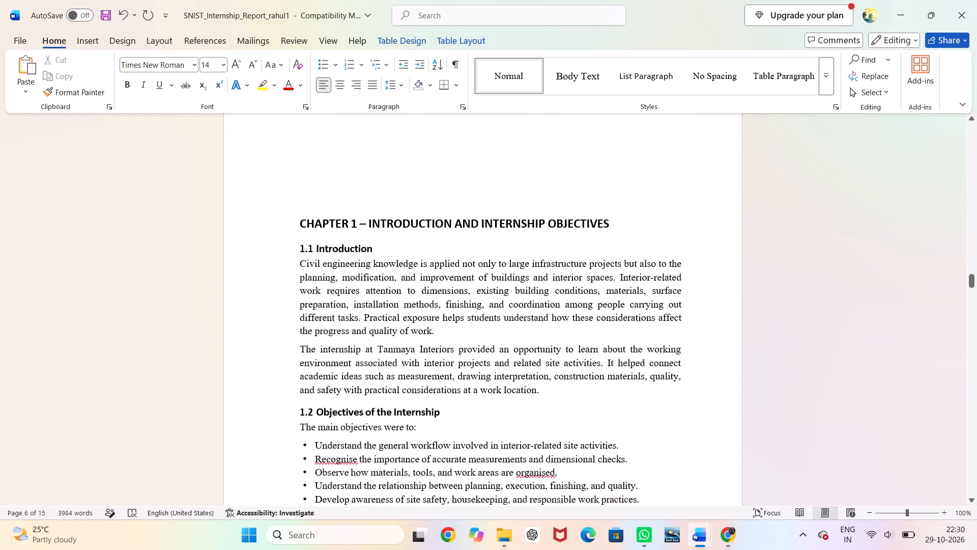
pyautogui.scroll(-7, 547, 277)
pyautogui.scroll(13, 547, 277)
pyautogui.click(483, 373)
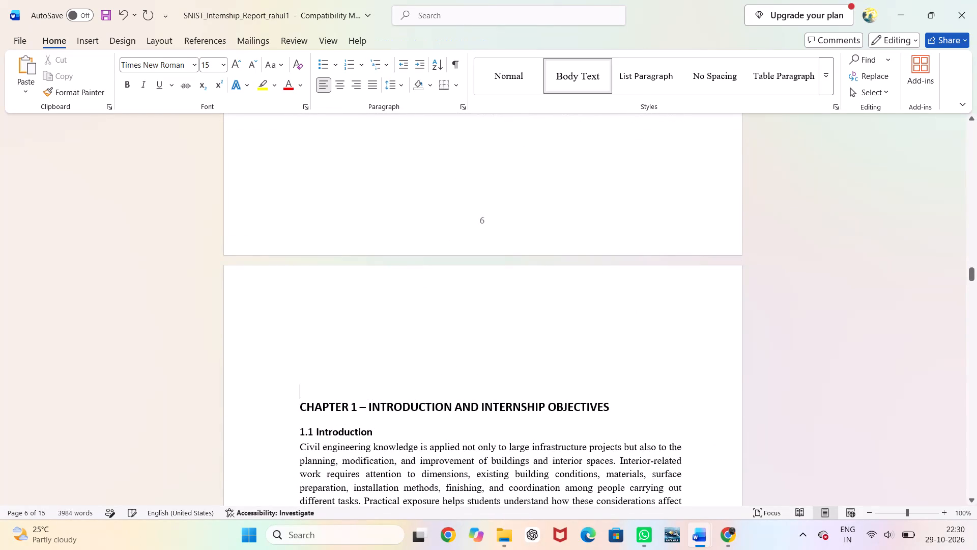
pyautogui.press('BackSpace')
pyautogui.press('BackSpace')
pyautogui.press('BackSpace')
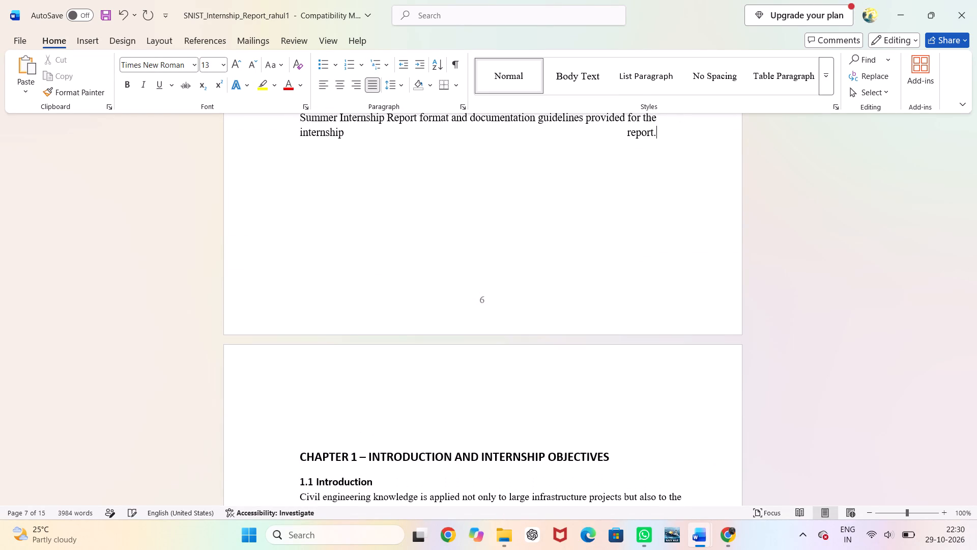
pyautogui.scroll(5, 477, 354)
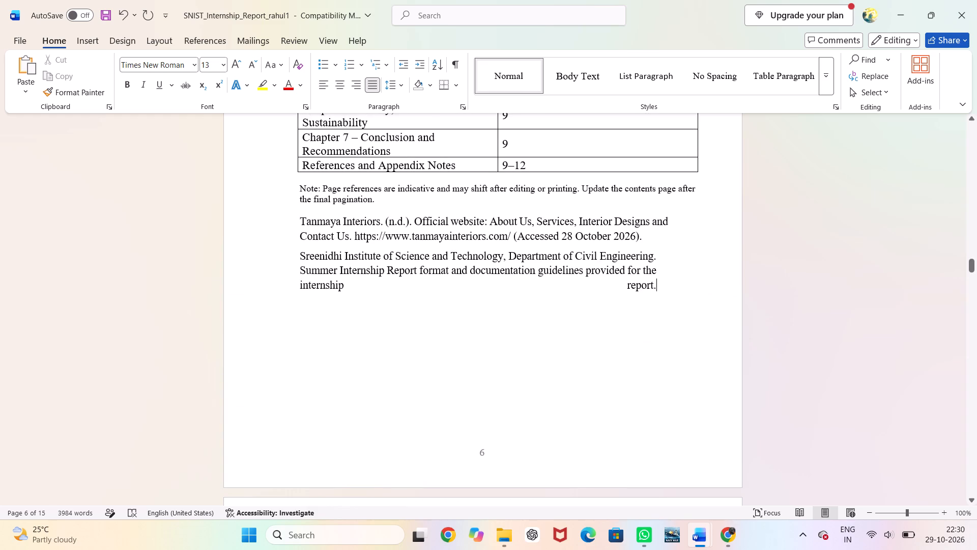
pyautogui.hotkey('ctrl', 'z')
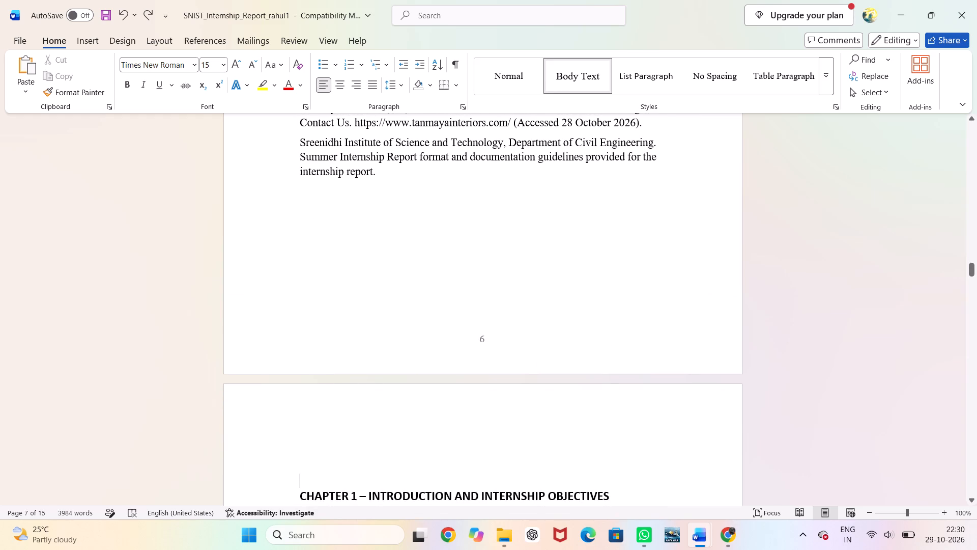
pyautogui.press('BackSpace')
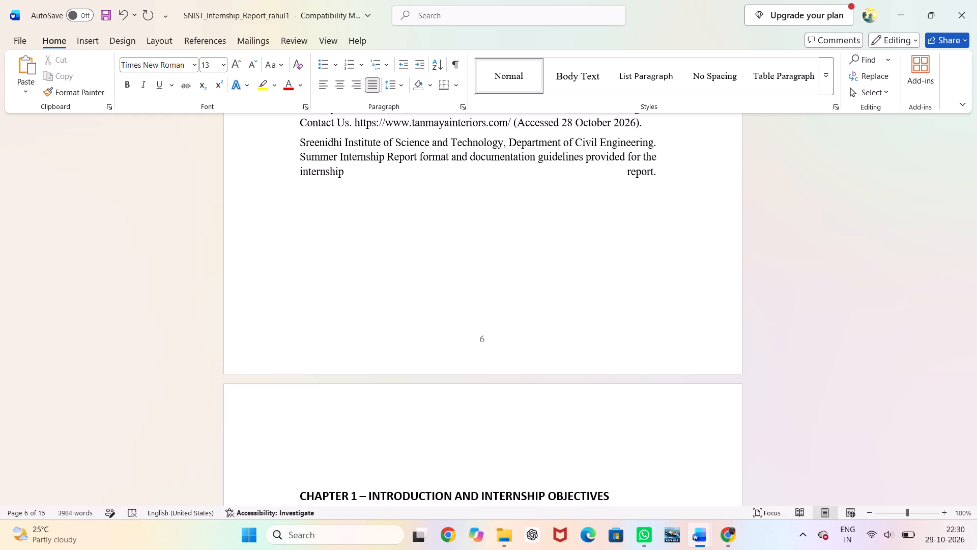
pyautogui.press('Return')
# Check the pages on which Chapters 1 to 3 begin and set Chapter 1's page number to 7 in the contents table.
pyautogui.scroll(-3, 452, 471)
pyautogui.scroll(-13, 456, 416)
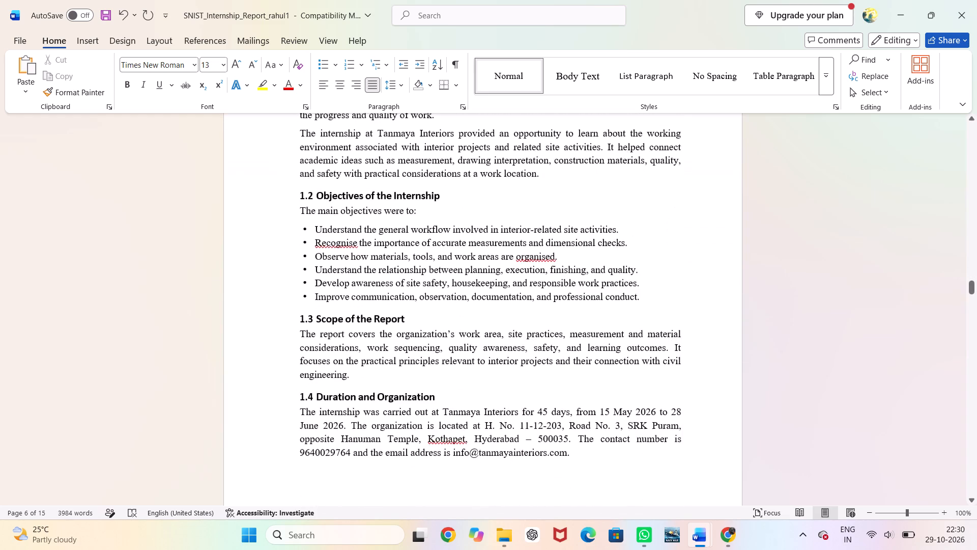
pyautogui.scroll(-18, 455, 409)
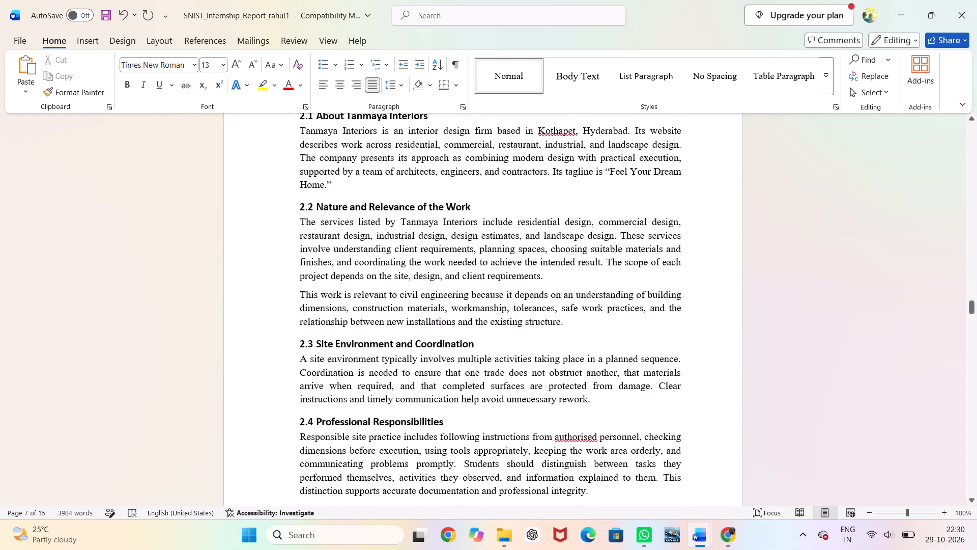
pyautogui.scroll(7, 463, 390)
pyautogui.scroll(-15, 465, 387)
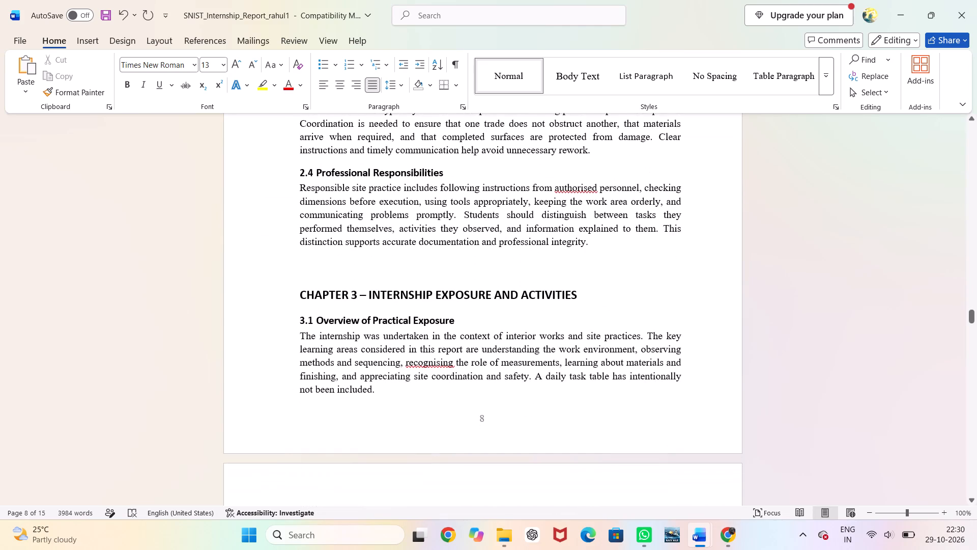
pyautogui.scroll(-1, 466, 386)
pyautogui.scroll(7, 466, 386)
pyautogui.scroll(20, 466, 386)
pyautogui.scroll(7, 466, 386)
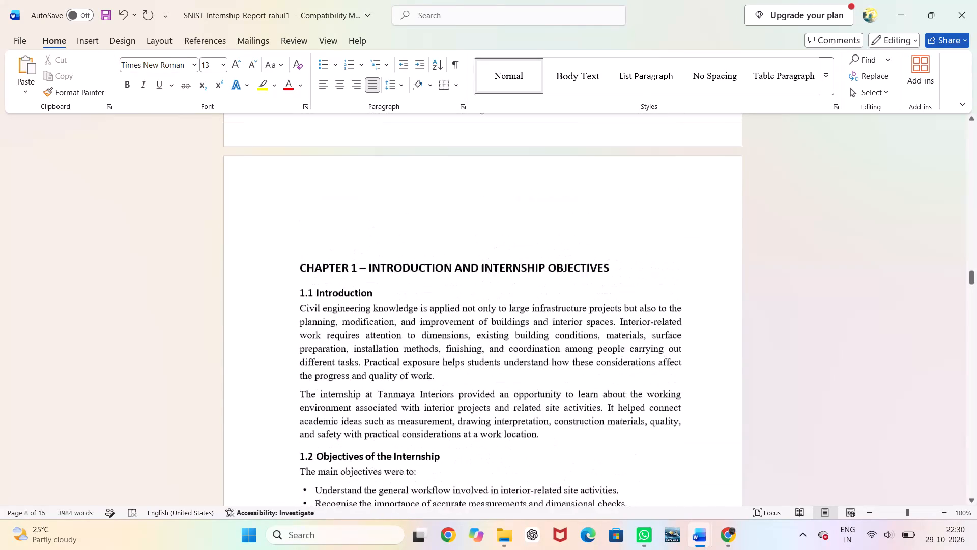
pyautogui.scroll(19, 469, 388)
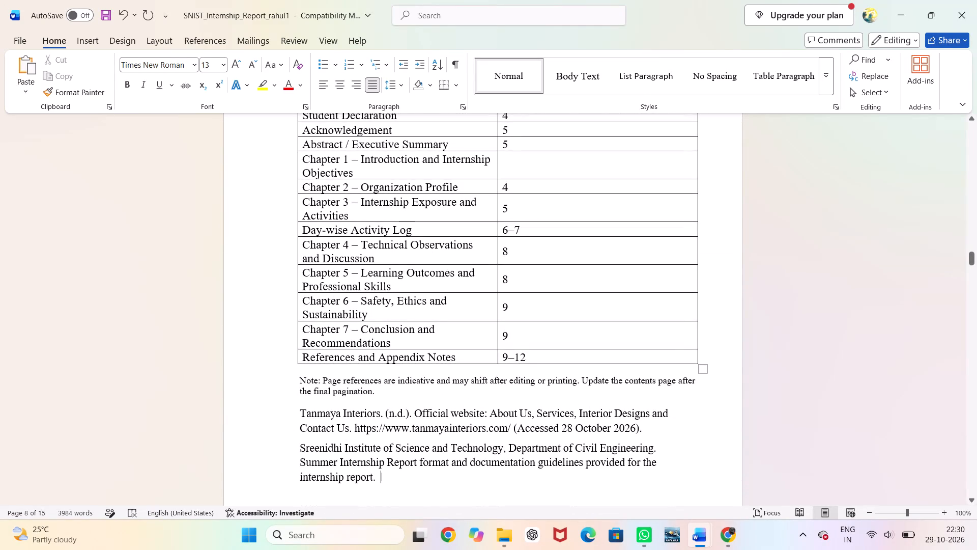
pyautogui.scroll(2, 519, 192)
pyautogui.click(513, 223)
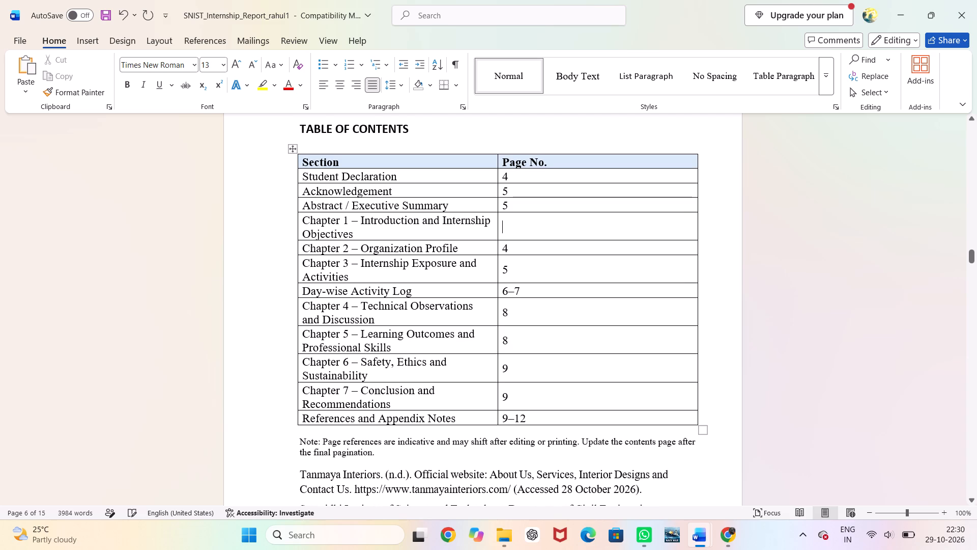
pyautogui.press('7')
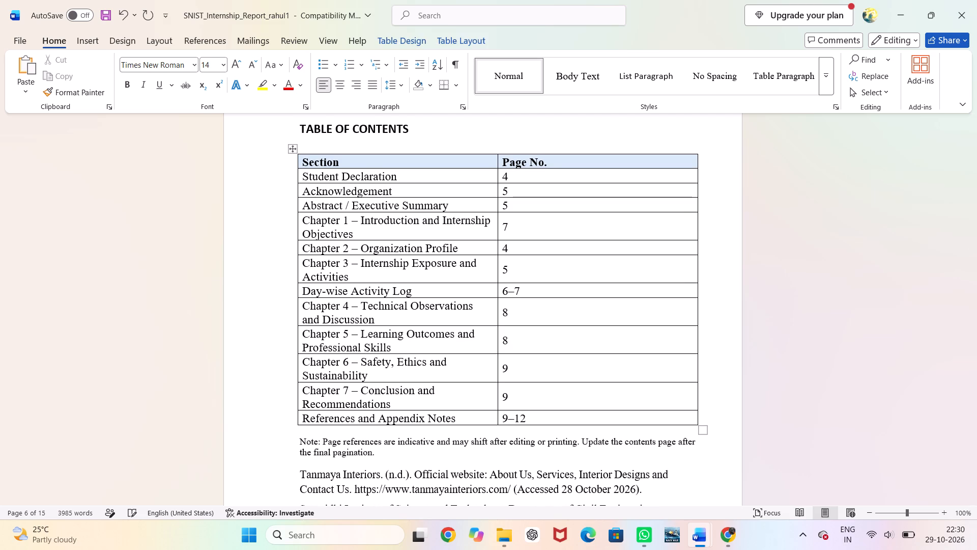
# Set Chapter 2's page number to 8 in the contents table and start Chapter 3's page range with "8-".
pyautogui.press('Down')
pyautogui.press('BackSpace')
pyautogui.press('8')
pyautogui.press('Down')
pyautogui.press('BackSpace')
pyautogui.write('8-')
# Check the page footers across Chapter 3, the Day-wise Activity Log and Chapter 4 against the contents table.
pyautogui.scroll(-16, 513, 214)
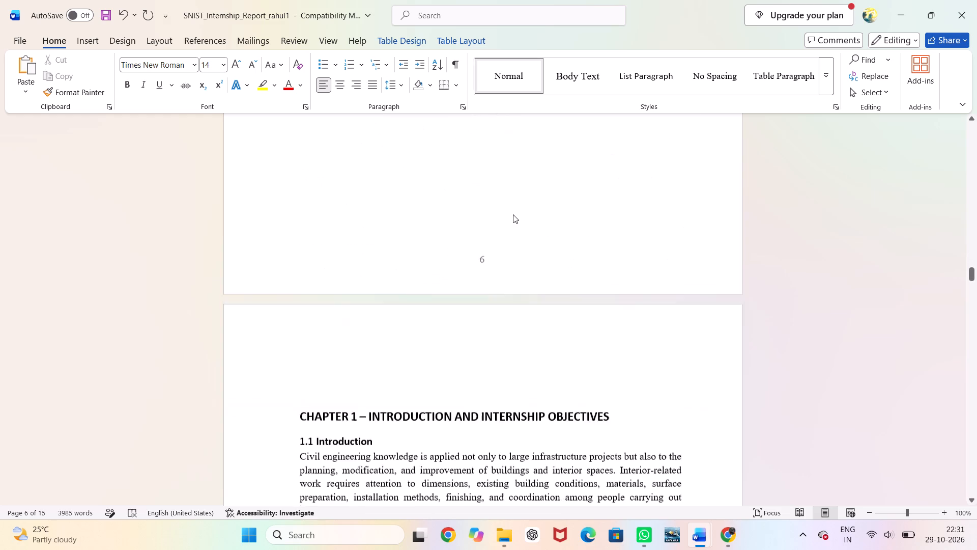
pyautogui.scroll(-20, 513, 214)
pyautogui.scroll(-20, 513, 214)
pyautogui.scroll(-6, 513, 214)
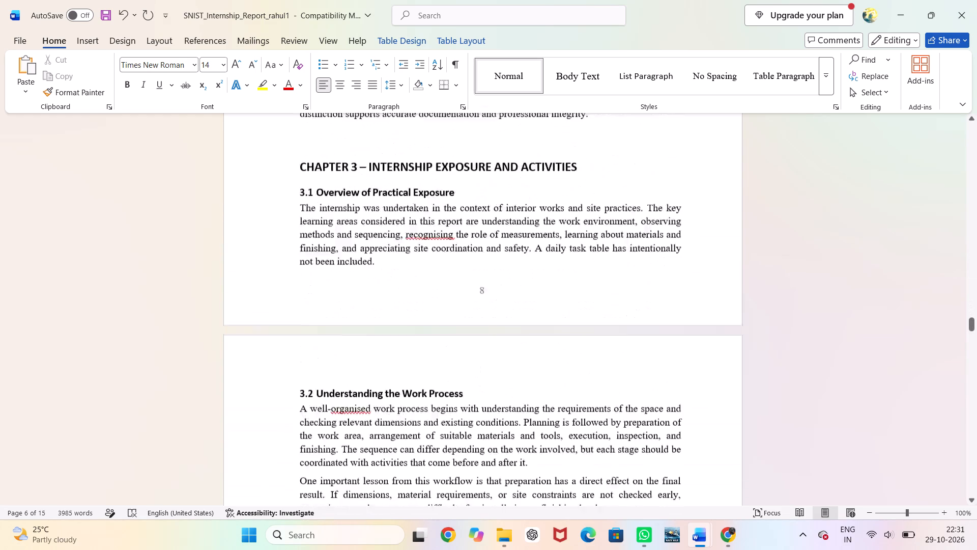
pyautogui.scroll(-18, 513, 214)
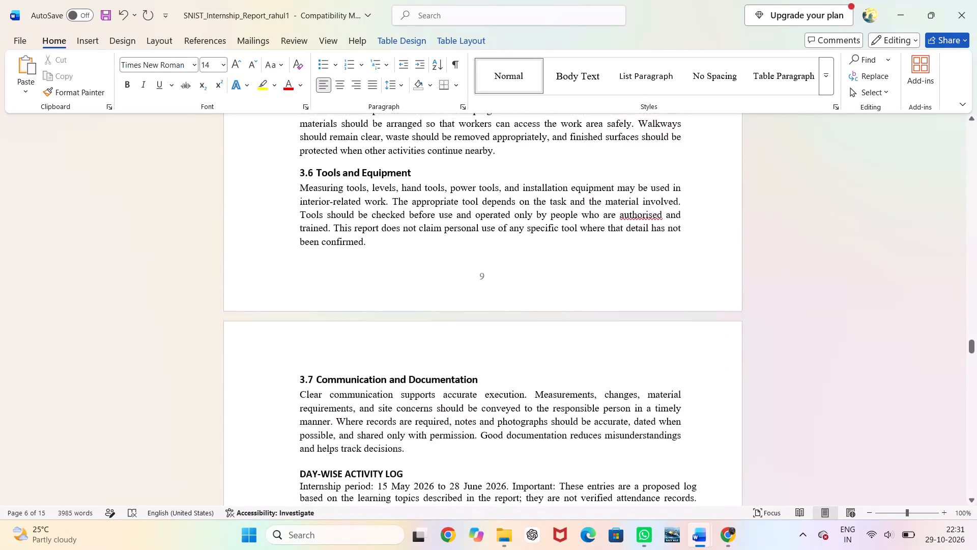
pyautogui.scroll(-16, 513, 214)
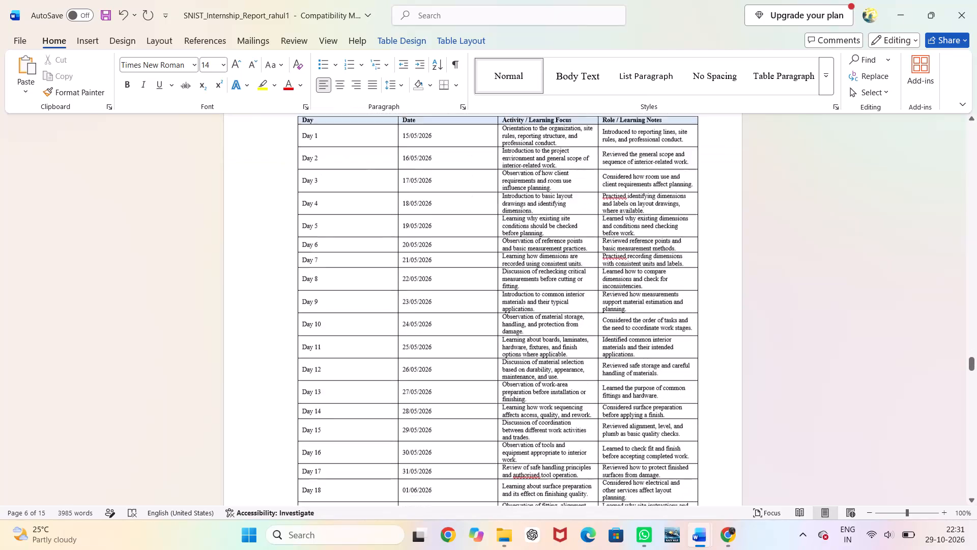
pyautogui.scroll(-10, 513, 214)
pyautogui.scroll(-19, 513, 214)
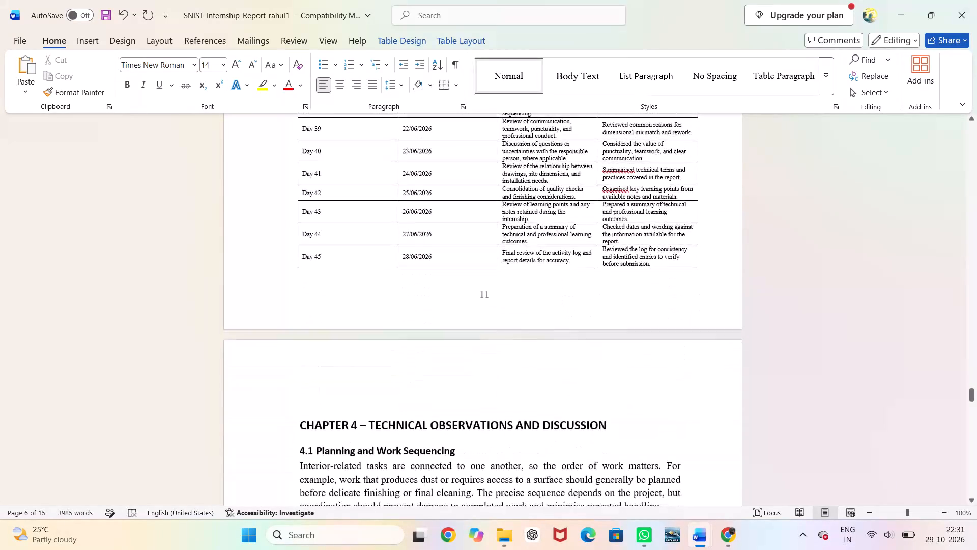
pyautogui.scroll(-6, 513, 214)
pyautogui.scroll(3, 513, 214)
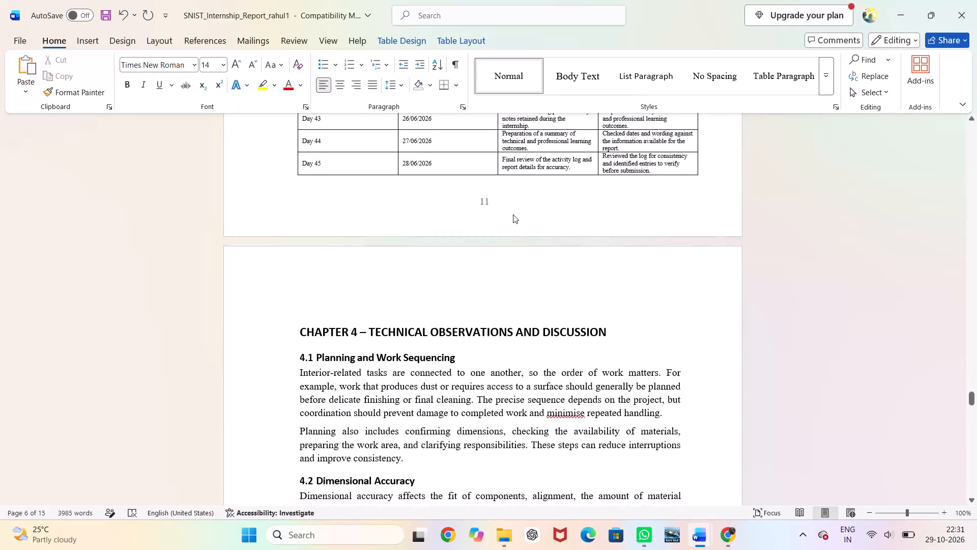
pyautogui.scroll(-20, 513, 214)
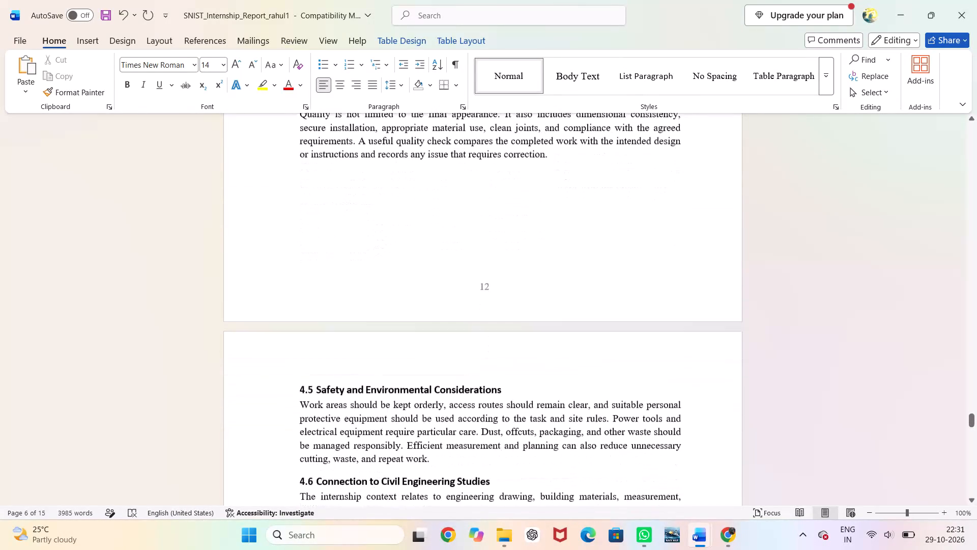
# Recheck the page numbers from the start of Chapter 3 through the Day-wise Activity Log to Chapter 4.
pyautogui.scroll(8, 513, 212)
pyautogui.scroll(14, 513, 212)
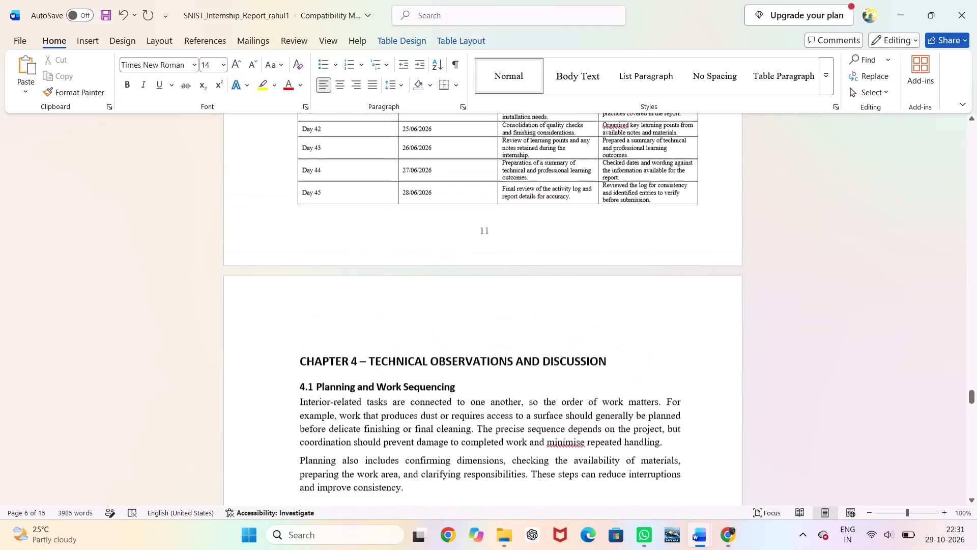
pyautogui.scroll(13, 513, 211)
pyautogui.scroll(18, 513, 211)
pyautogui.scroll(7, 513, 212)
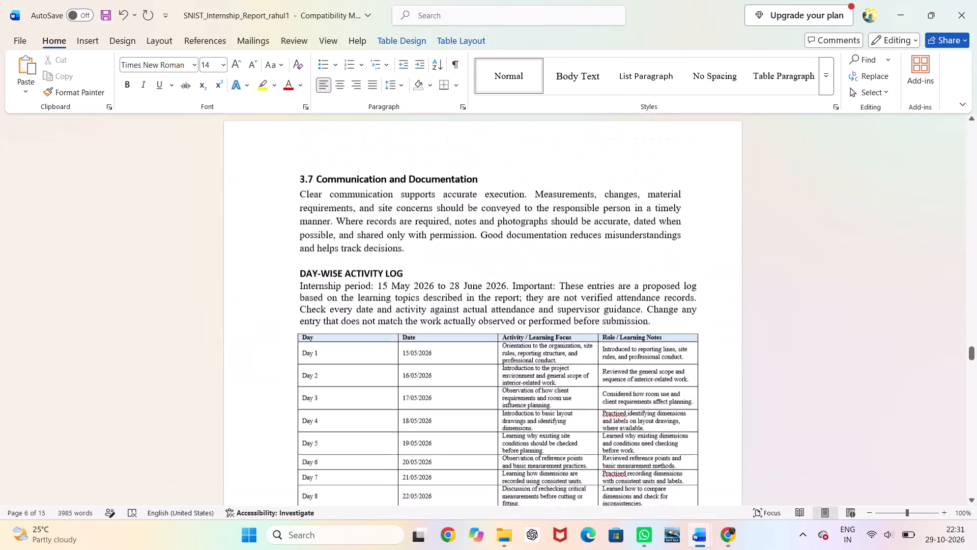
pyautogui.scroll(15, 513, 212)
pyautogui.scroll(13, 513, 212)
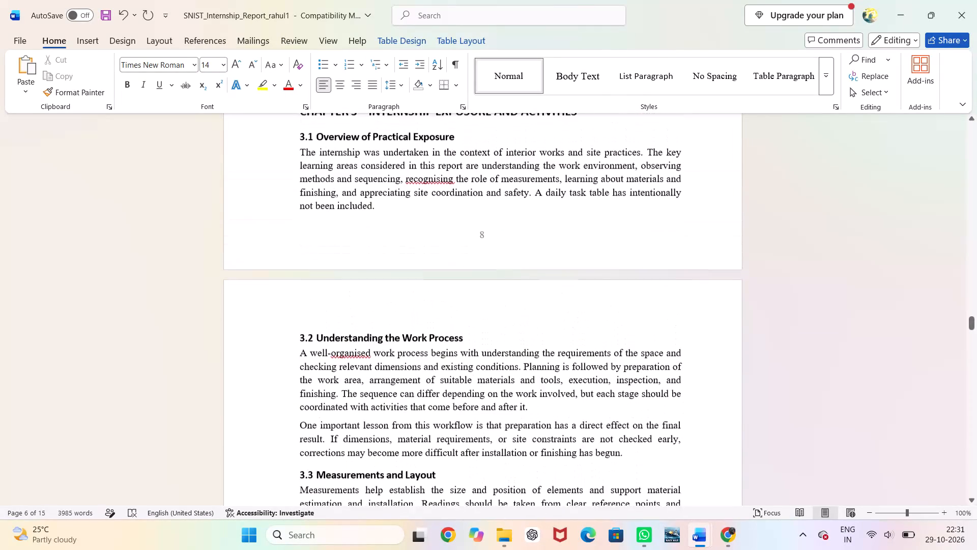
pyautogui.scroll(14, 513, 212)
pyautogui.scroll(-8, 513, 212)
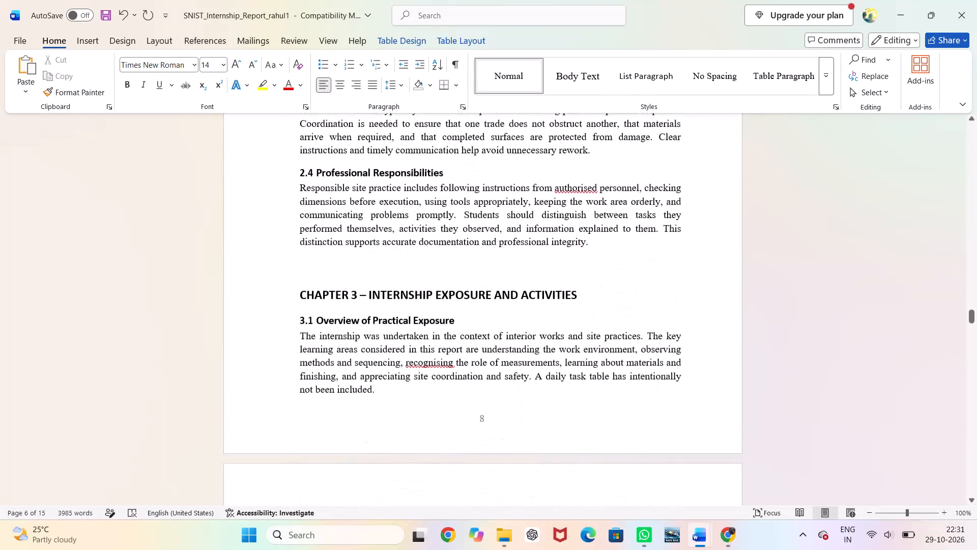
pyautogui.scroll(-20, 513, 212)
pyautogui.scroll(-20, 513, 212)
pyautogui.scroll(-9, 513, 212)
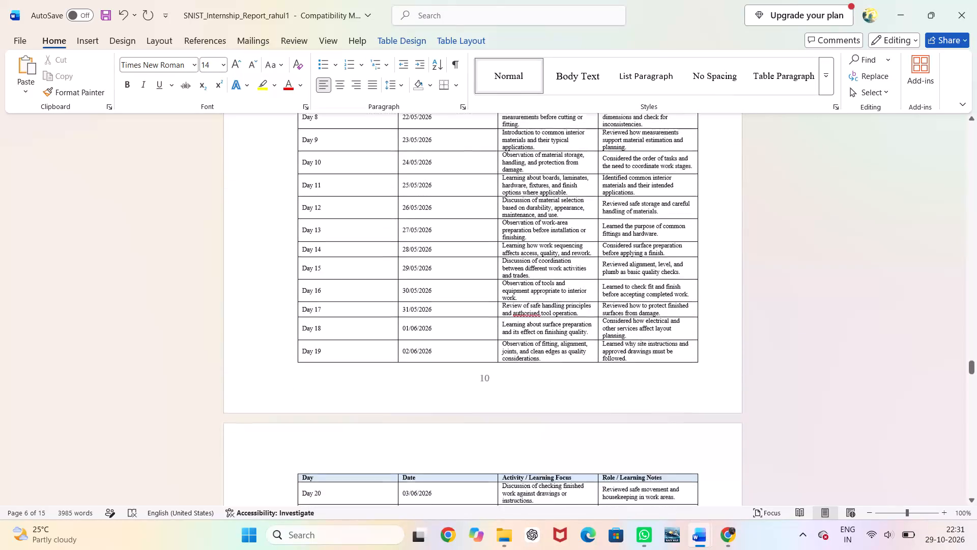
pyautogui.scroll(-20, 513, 212)
pyautogui.scroll(-9, 513, 212)
pyautogui.scroll(4, 513, 212)
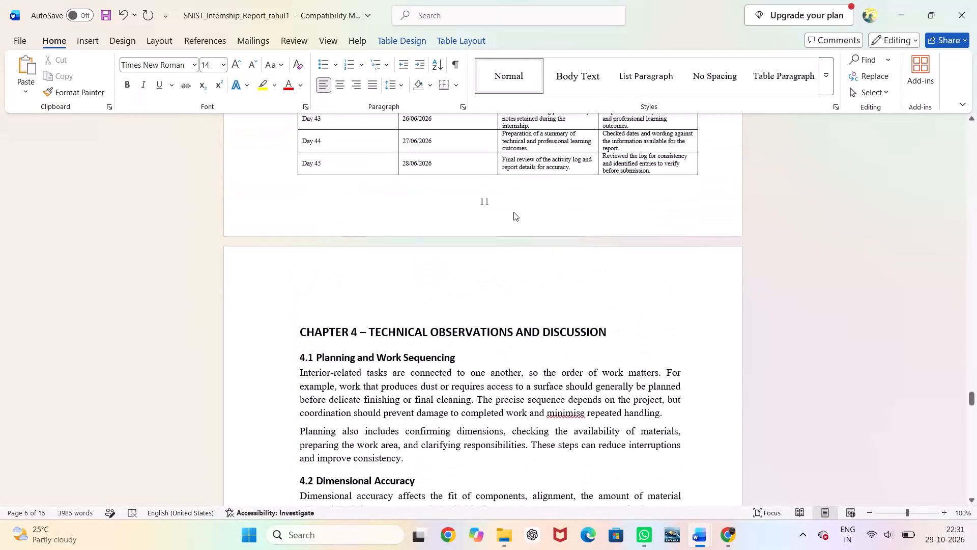
pyautogui.scroll(-14, 513, 212)
pyautogui.scroll(8, 513, 212)
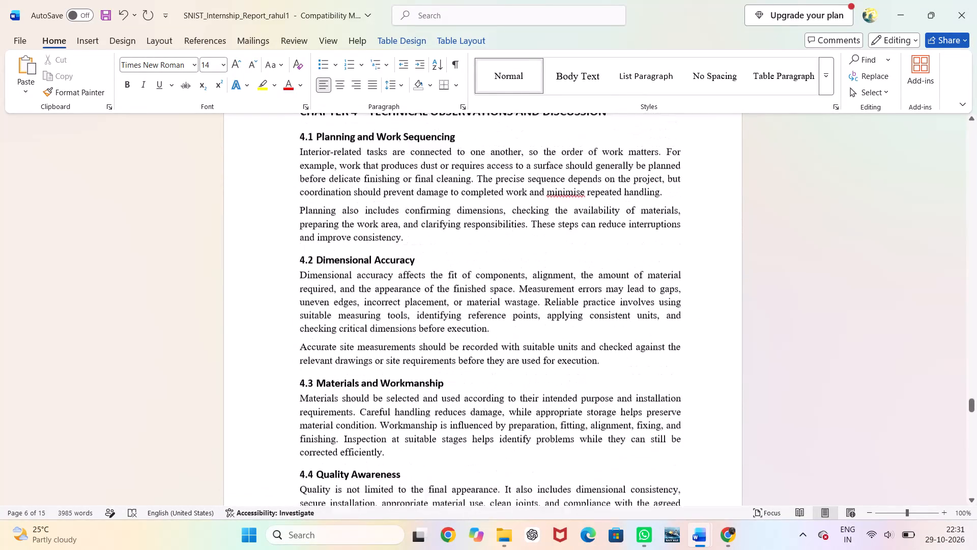
pyautogui.scroll(-6, 513, 212)
# Remove a blank line above the Chapter 4 heading, following the Day-wise Activity Log table.
pyautogui.scroll(12, 513, 212)
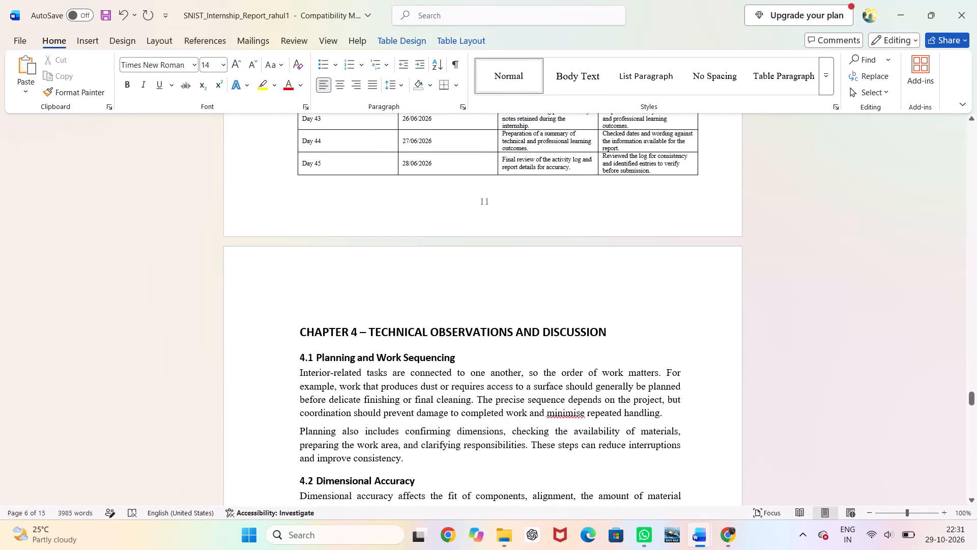
pyautogui.click(495, 301)
pyautogui.press('BackSpace')
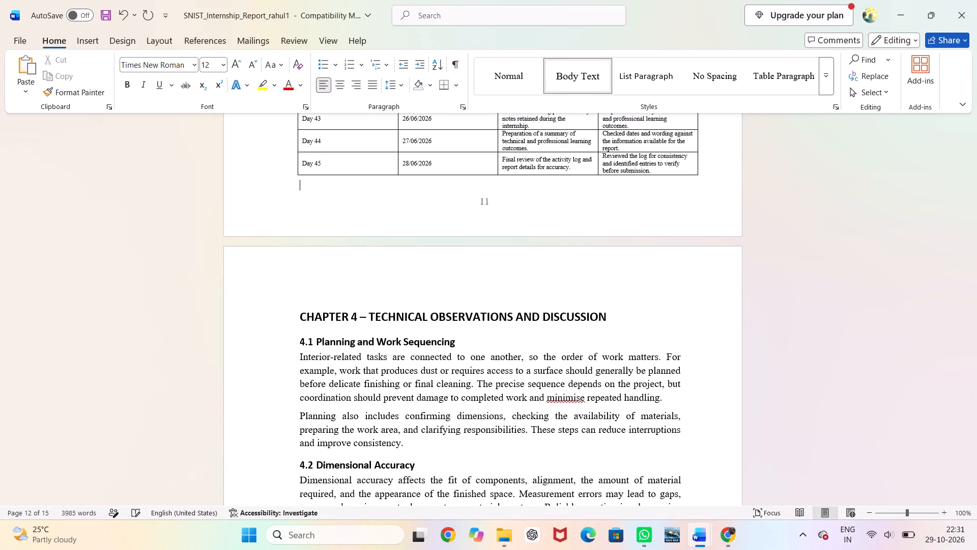
# Check the page footers from Chapter 4 through Chapter 7 to the References section at the report's end.
pyautogui.scroll(-20, 494, 301)
pyautogui.scroll(-4, 494, 301)
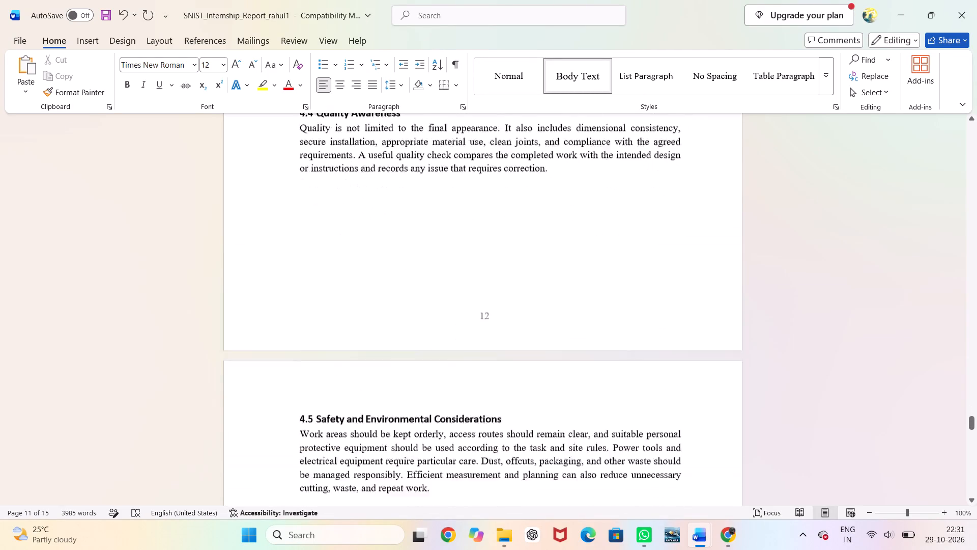
pyautogui.scroll(-15, 490, 304)
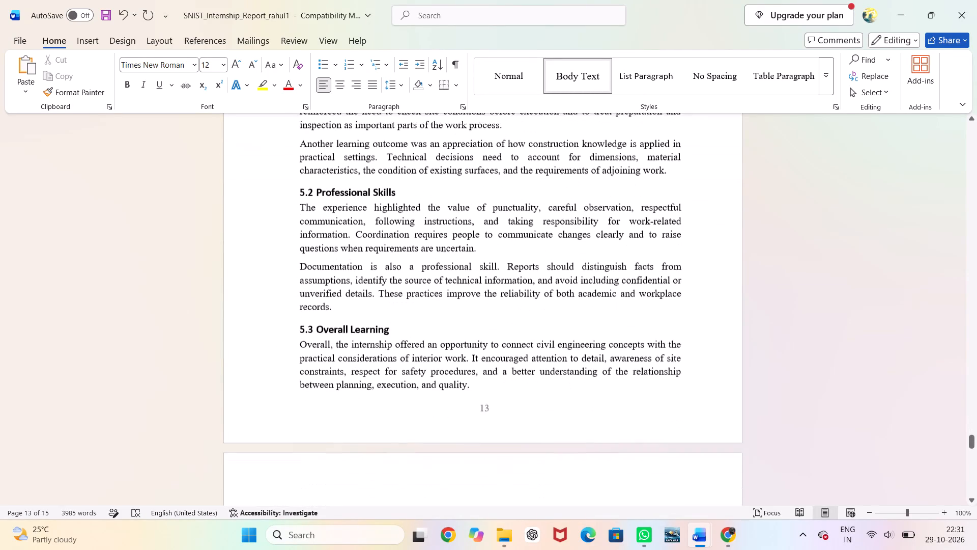
pyautogui.scroll(-4, 490, 304)
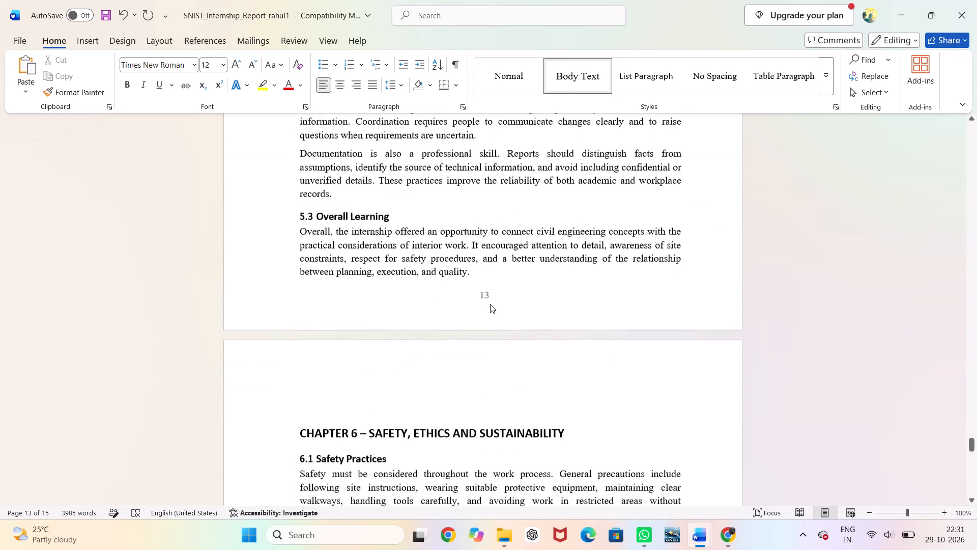
pyautogui.scroll(-13, 490, 304)
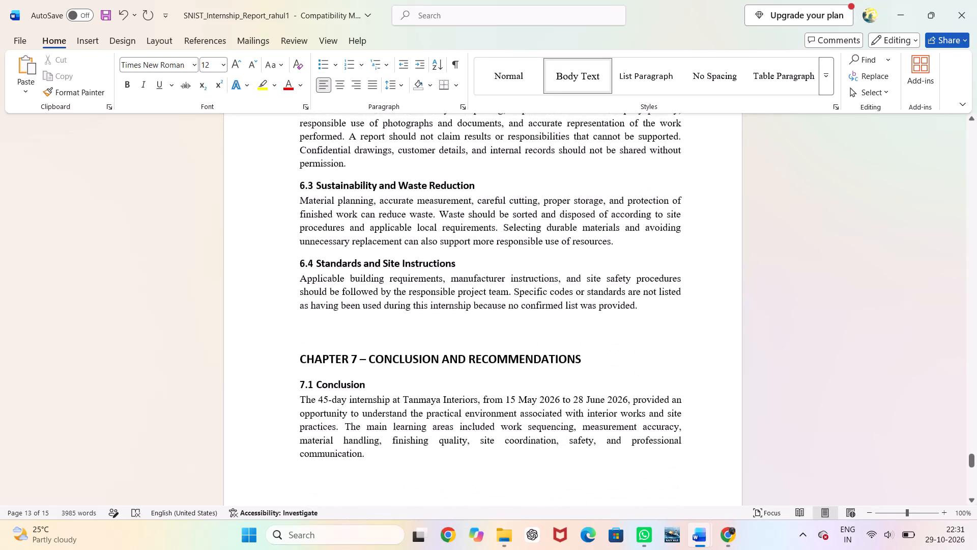
pyautogui.scroll(-16, 490, 304)
pyautogui.scroll(-9, 490, 304)
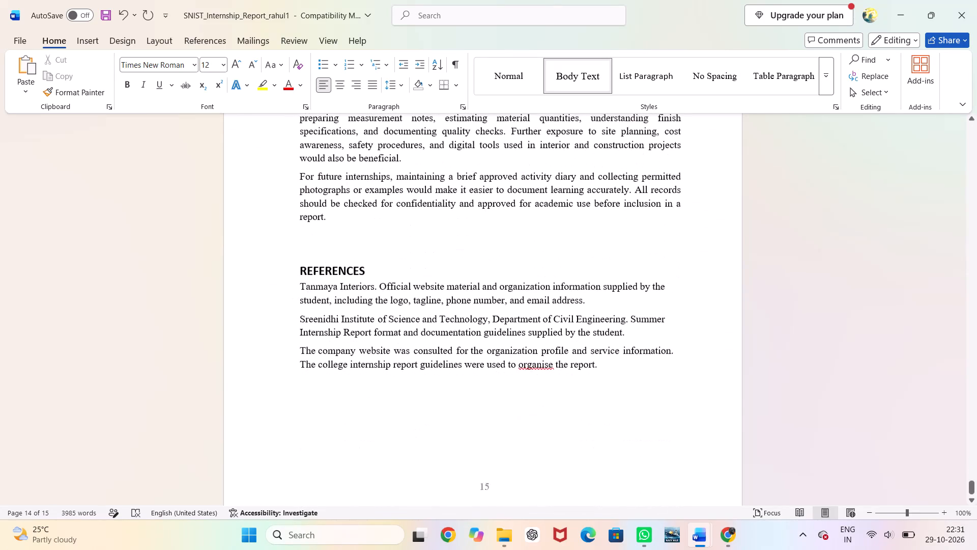
pyautogui.scroll(-1, 490, 304)
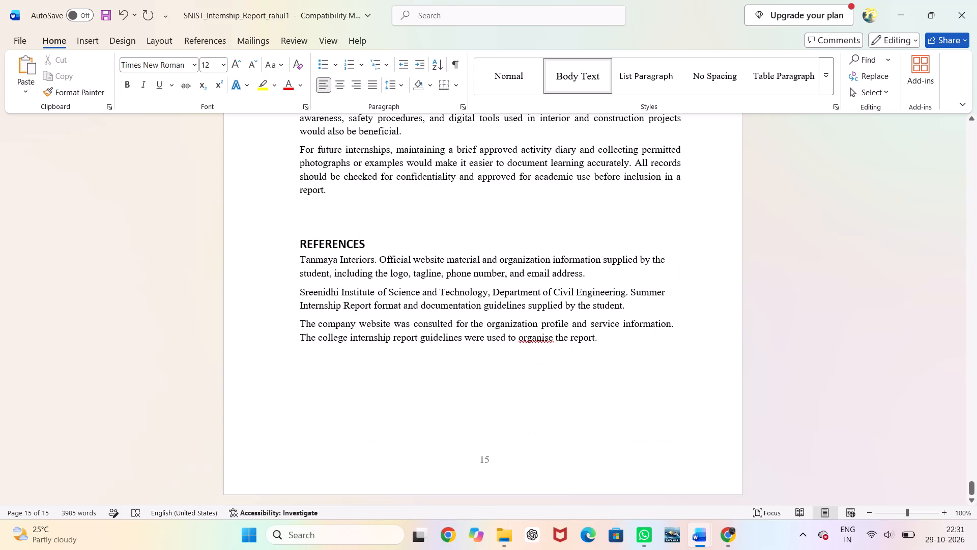
# Complete Chapter 3's page range in the contents table as 8-11.
pyautogui.scroll(17, 490, 304)
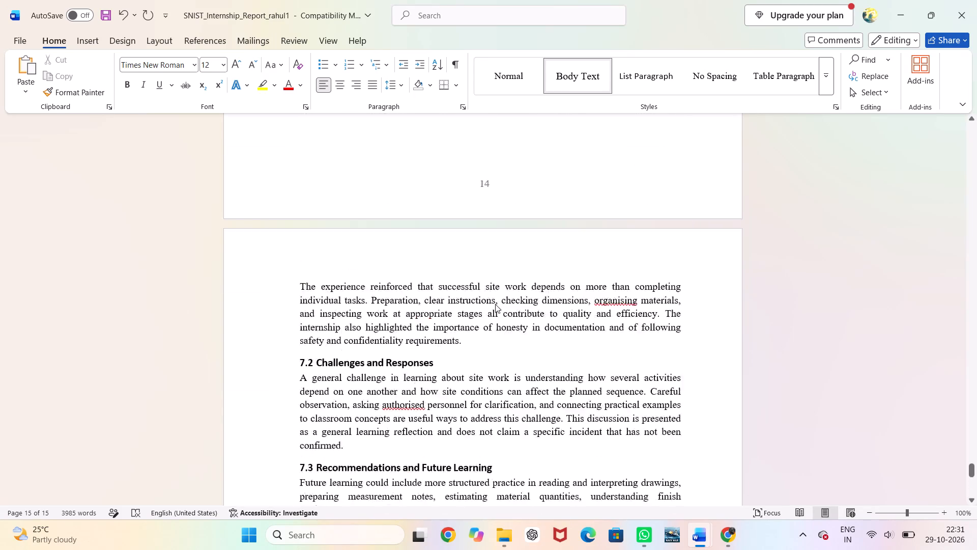
pyautogui.scroll(16, 495, 304)
pyautogui.scroll(13, 495, 304)
pyautogui.scroll(19, 495, 304)
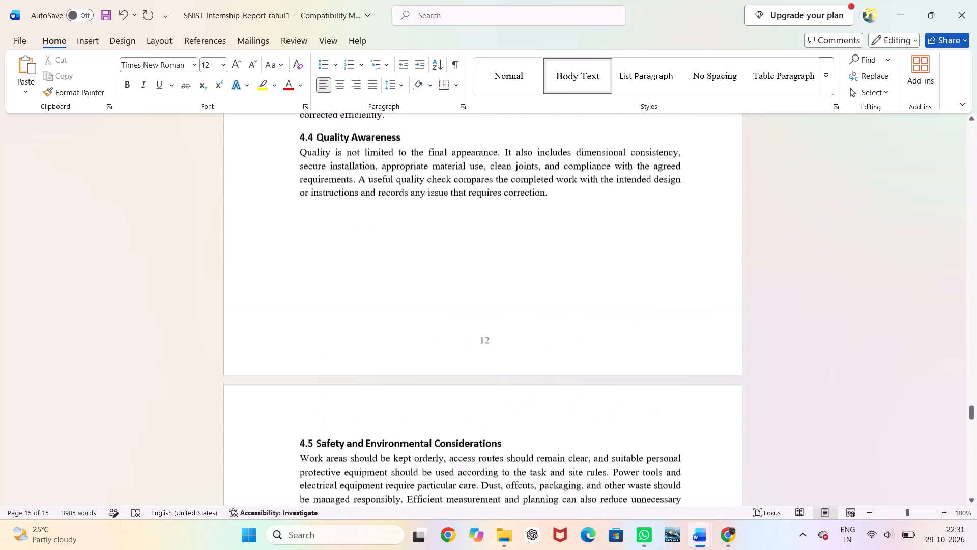
pyautogui.scroll(17, 495, 304)
pyautogui.scroll(11, 495, 304)
pyautogui.scroll(18, 495, 304)
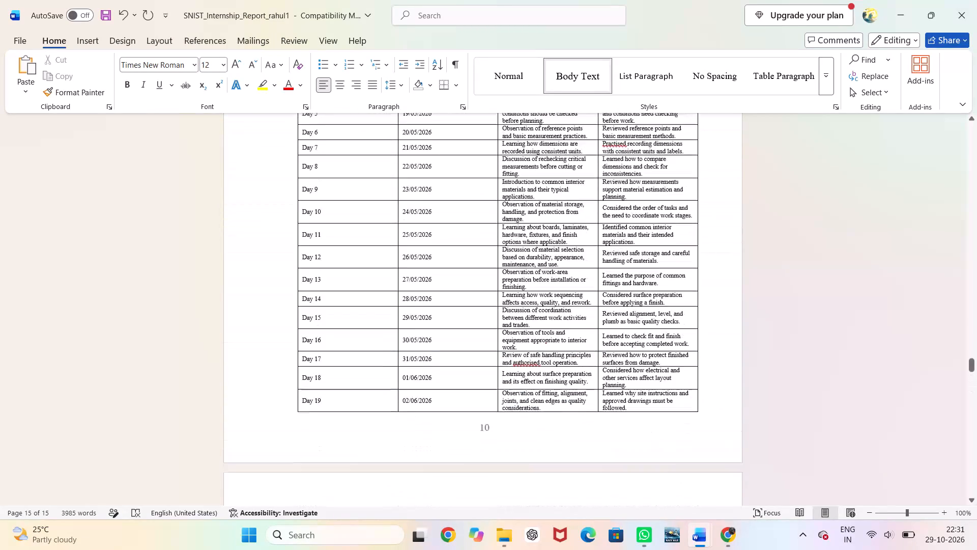
pyautogui.scroll(16, 495, 304)
pyautogui.scroll(20, 495, 304)
pyautogui.scroll(20, 495, 304)
pyautogui.scroll(20, 495, 304)
pyautogui.scroll(7, 495, 304)
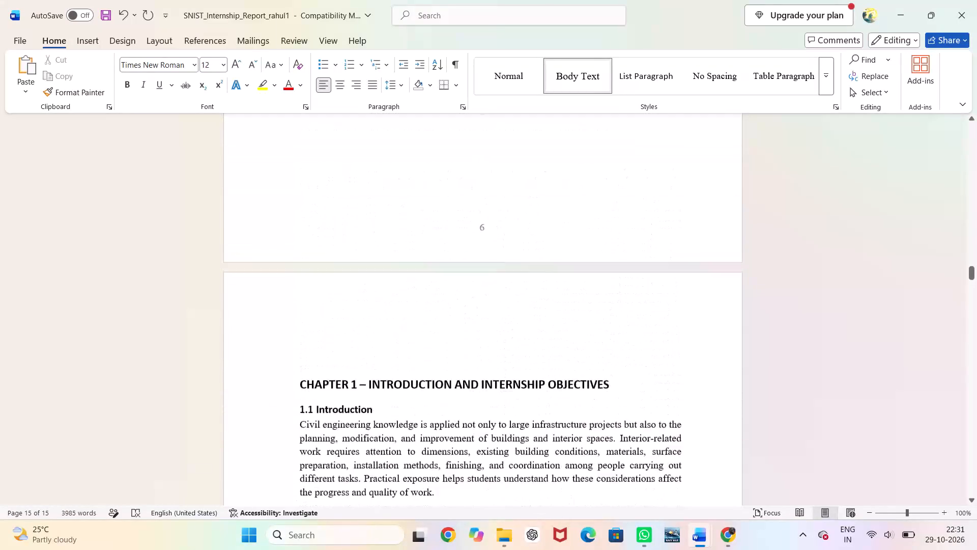
pyautogui.scroll(17, 495, 304)
pyautogui.scroll(-1, 494, 304)
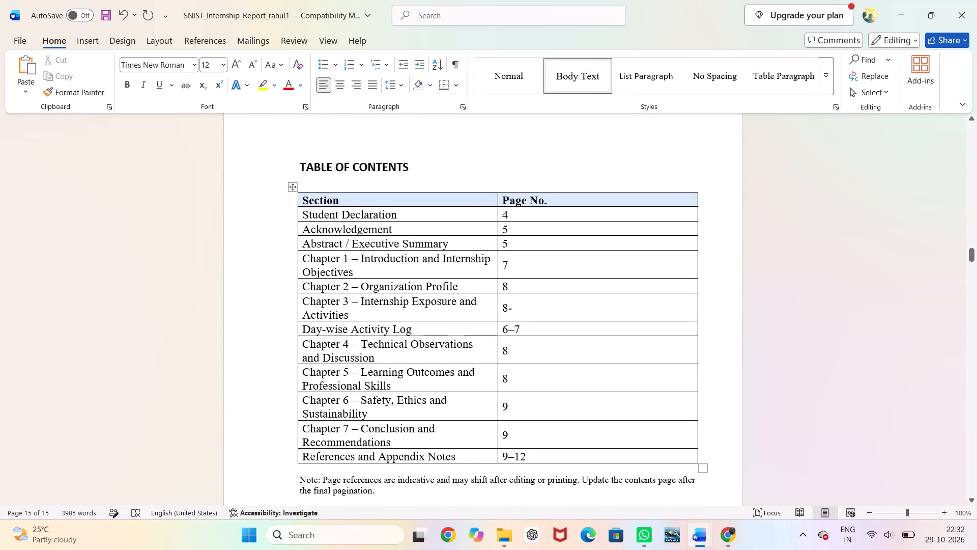
pyautogui.click(515, 310)
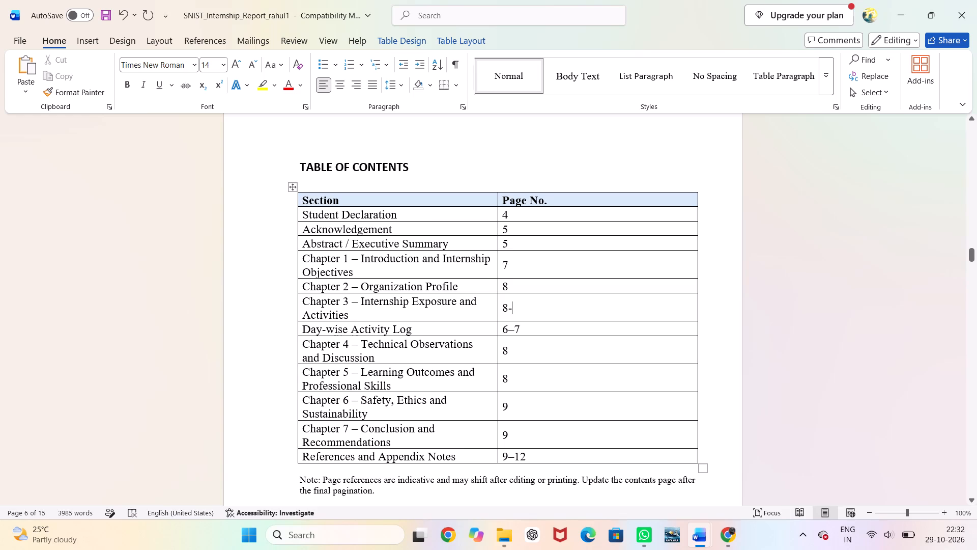
pyautogui.write('11')
# Recheck the page footers of Chapter 3 and the Day-wise Activity Log to see where each begins and ends.
pyautogui.scroll(-13, 523, 330)
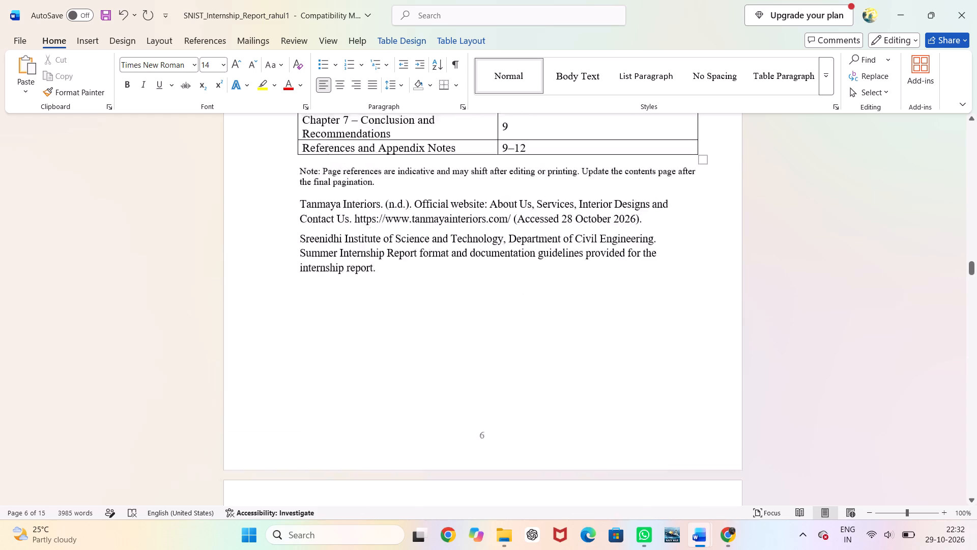
pyautogui.scroll(-20, 521, 327)
pyautogui.scroll(-20, 521, 327)
pyautogui.scroll(-13, 521, 327)
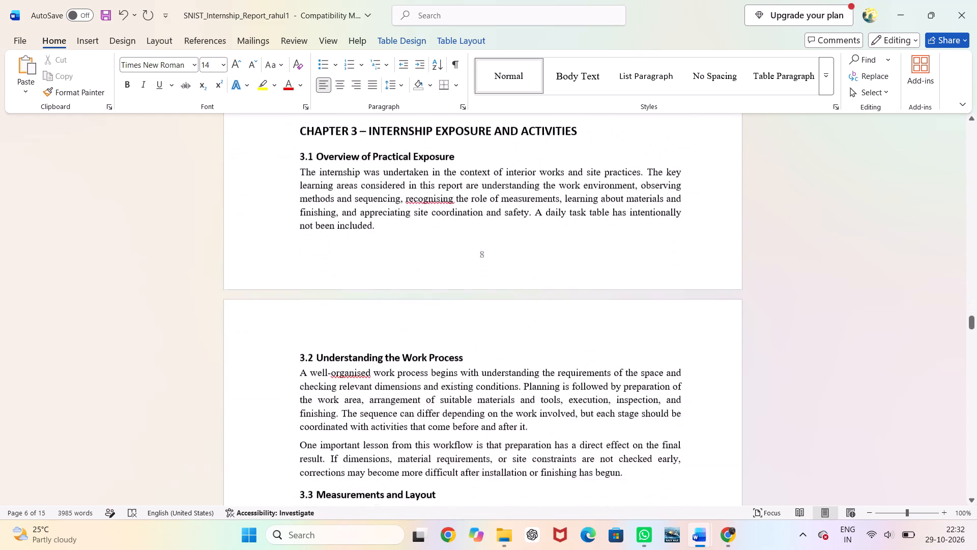
pyautogui.scroll(-20, 516, 321)
pyautogui.scroll(-9, 516, 321)
pyautogui.scroll(6, 516, 321)
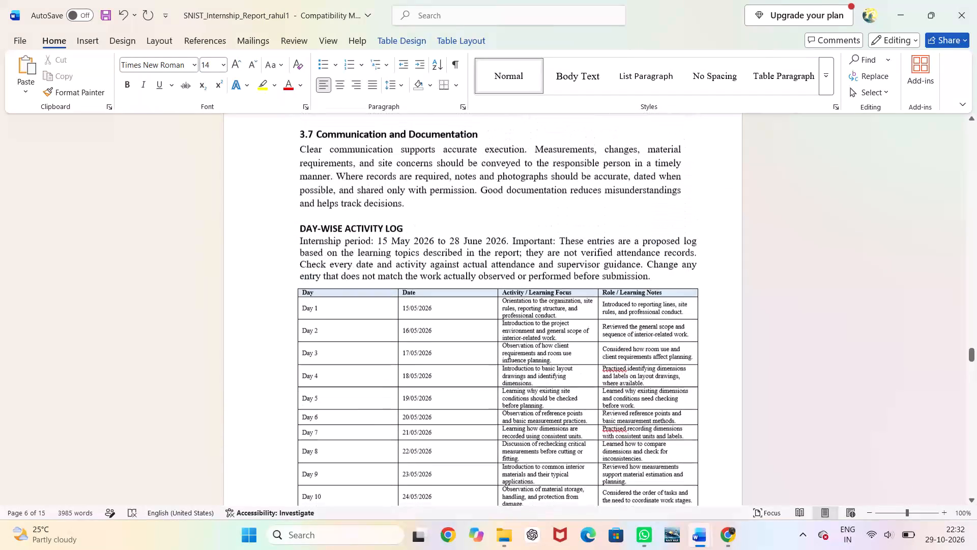
pyautogui.scroll(1, 516, 321)
pyautogui.scroll(-18, 516, 321)
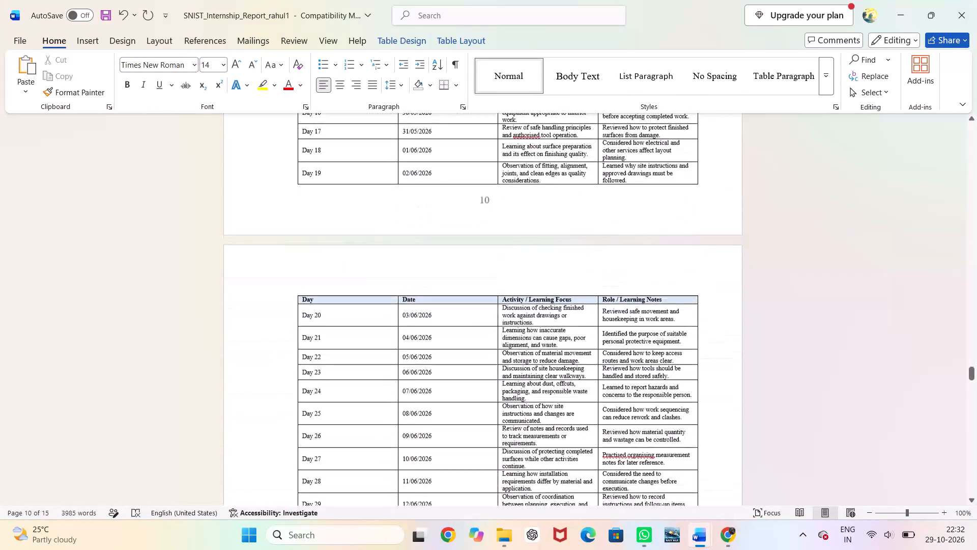
pyautogui.scroll(-20, 516, 321)
pyautogui.scroll(-2, 516, 321)
pyautogui.scroll(7, 516, 321)
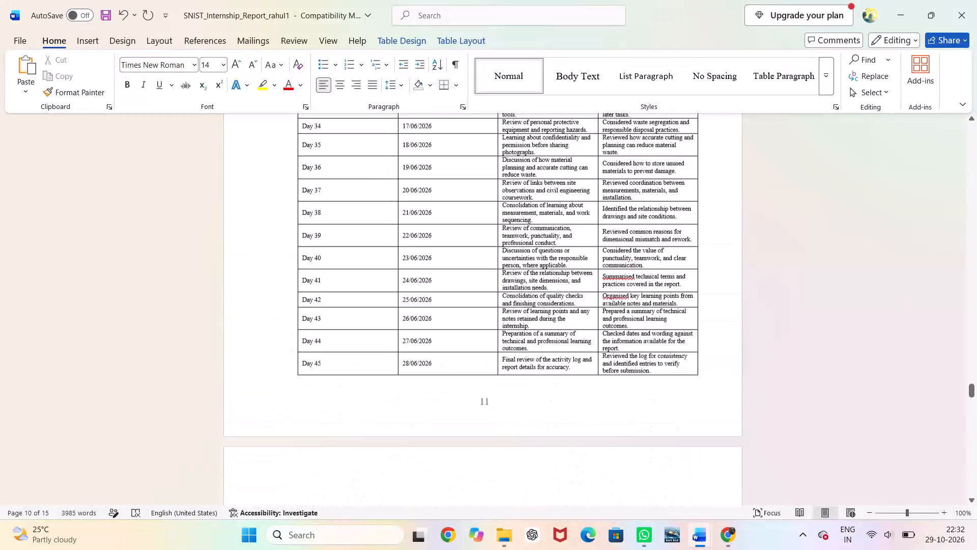
pyautogui.scroll(20, 518, 321)
pyautogui.scroll(20, 523, 317)
pyautogui.scroll(2, 523, 317)
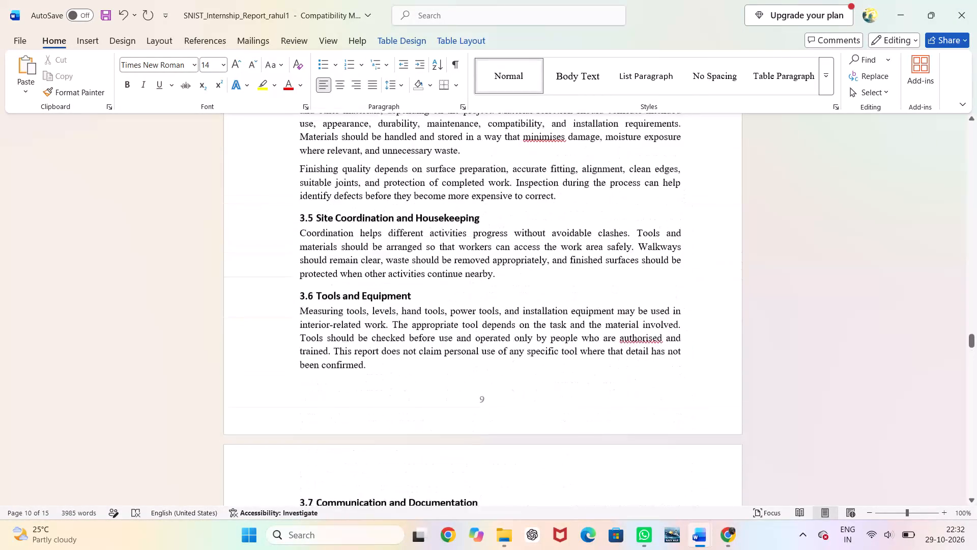
pyautogui.scroll(20, 523, 315)
pyautogui.scroll(20, 523, 315)
pyautogui.scroll(4, 523, 315)
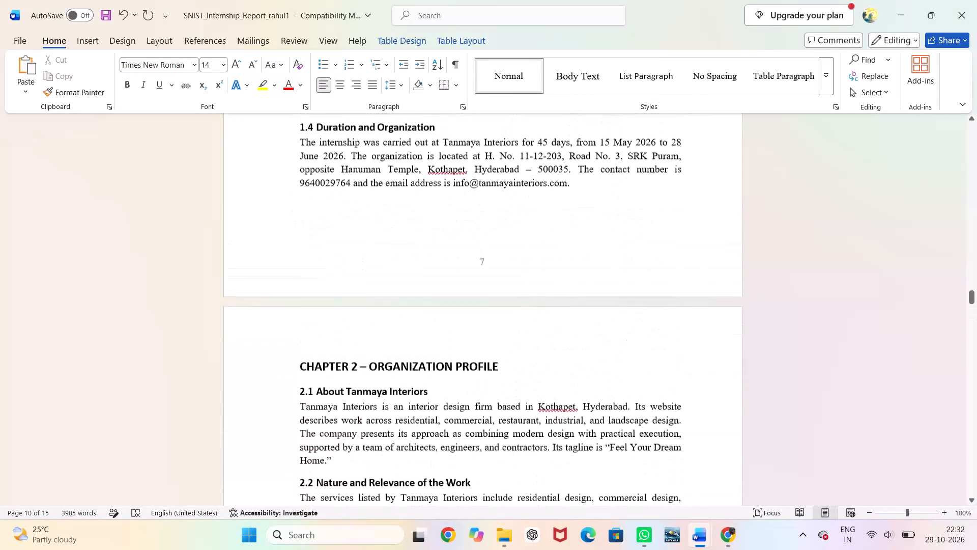
pyautogui.scroll(4, 523, 315)
pyautogui.scroll(-9, 523, 315)
pyautogui.scroll(-15, 523, 315)
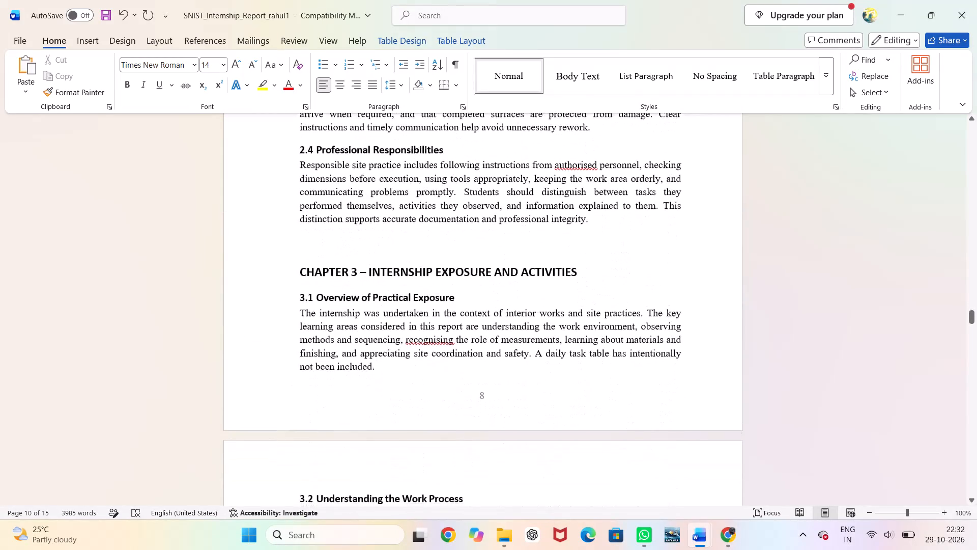
pyautogui.scroll(-20, 523, 315)
pyautogui.scroll(-9, 523, 315)
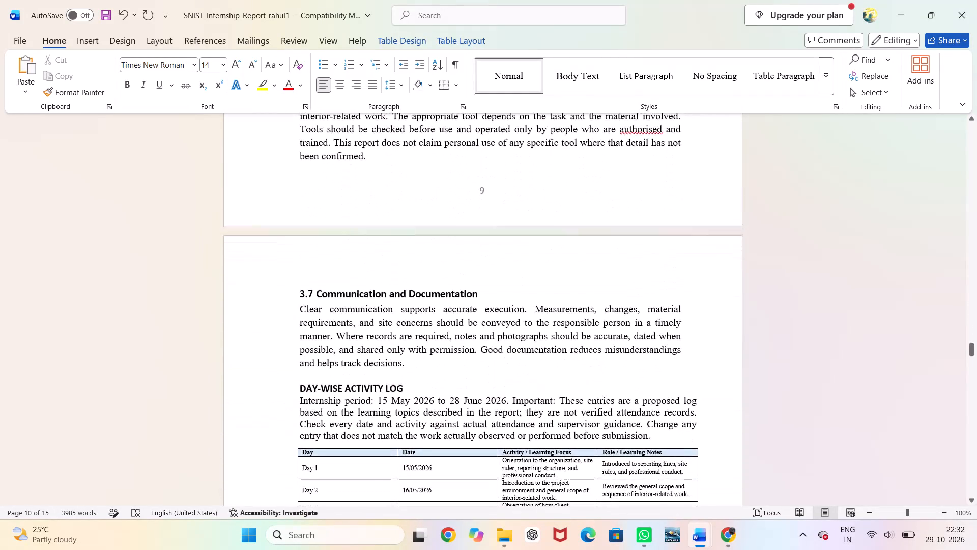
pyautogui.scroll(-19, 523, 315)
# Change Chapter 3's page range in the contents table to 8-10.
pyautogui.scroll(6, 523, 315)
pyautogui.scroll(20, 523, 315)
pyautogui.scroll(19, 523, 315)
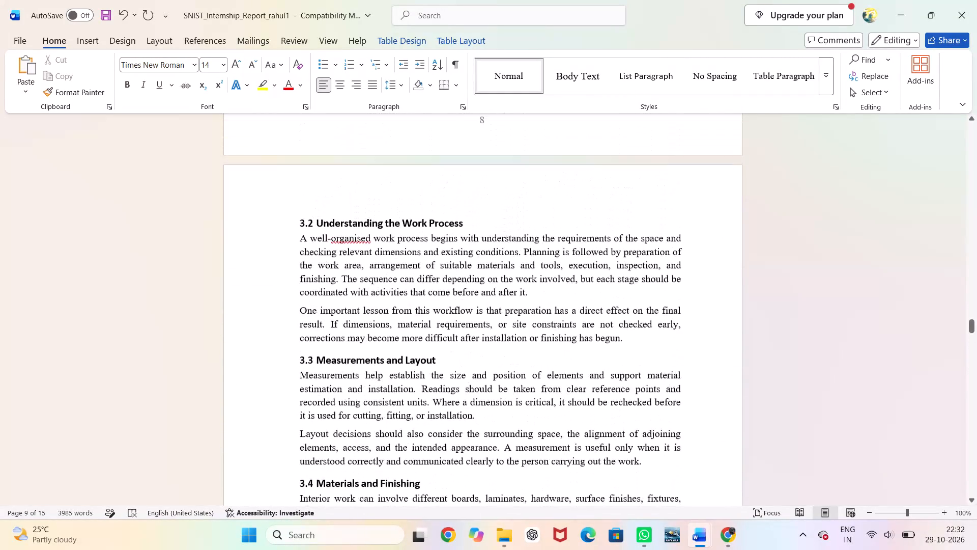
pyautogui.scroll(3, 523, 315)
pyautogui.scroll(20, 523, 315)
pyautogui.scroll(12, 523, 315)
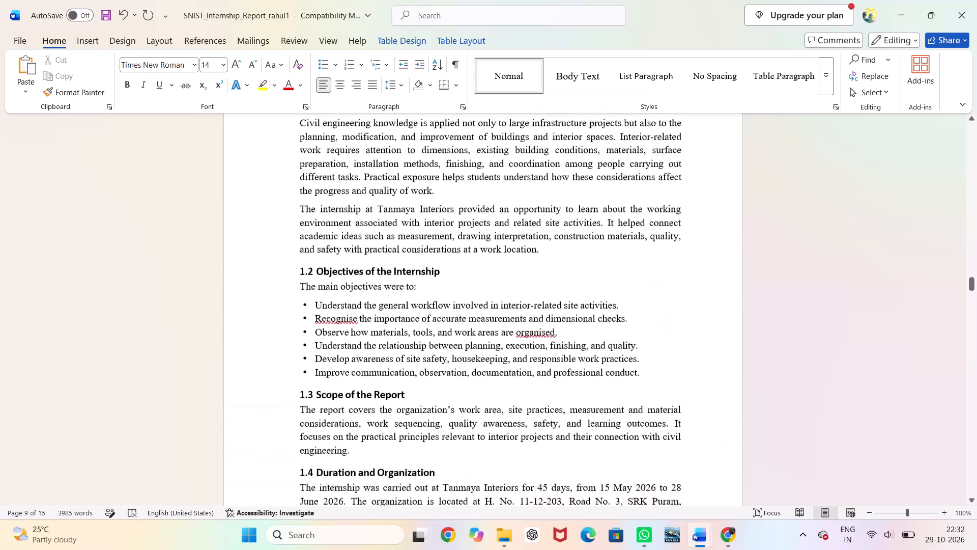
pyautogui.scroll(19, 523, 315)
pyautogui.scroll(4, 523, 315)
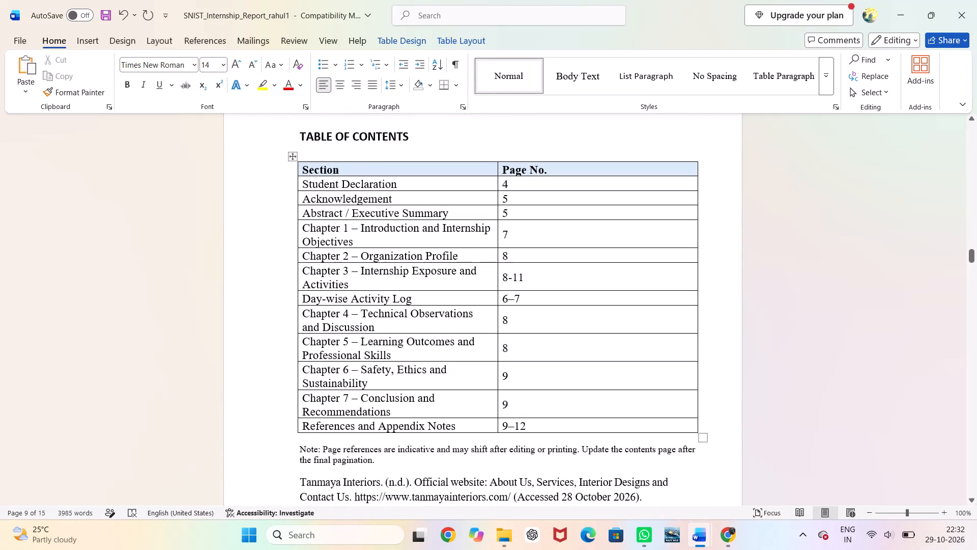
pyautogui.press('BackSpace')
pyautogui.press('0')
# Set the Day-wise Activity Log's page range in the contents table to 10-11.
pyautogui.press('Down')
pyautogui.press('BackSpace')
pyautogui.press('BackSpace')
pyautogui.press('BackSpace')
pyautogui.write('10-11')
# Clear Chapter 4's page number in the contents table and enter 1 as the first digit of its replacement.
pyautogui.press('Down')
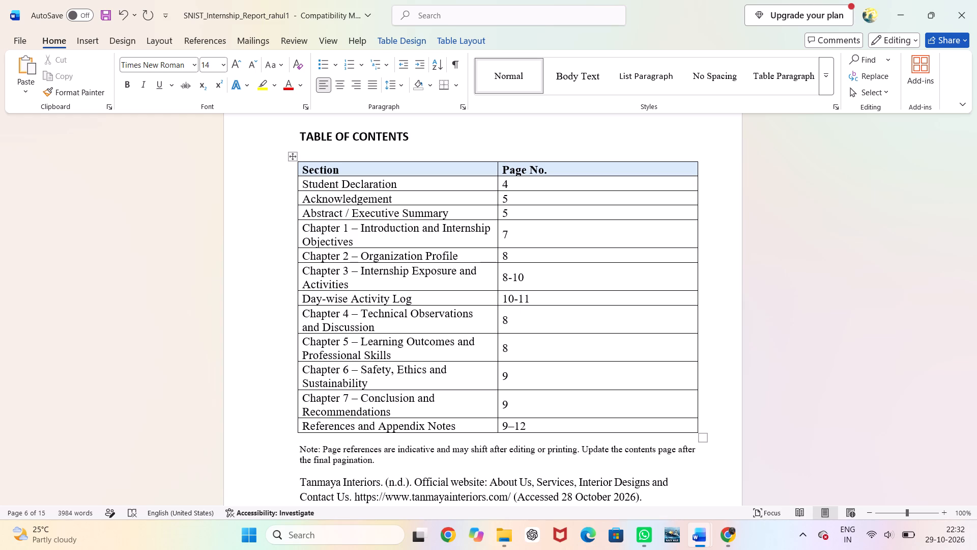
pyautogui.press('BackSpace')
pyautogui.press('1')
# Check the page footers around Chapter 4 and the start of Chapter 5 to see which pages Chapter 4 spans.
pyautogui.scroll(-20, 502, 283)
pyautogui.scroll(-15, 502, 283)
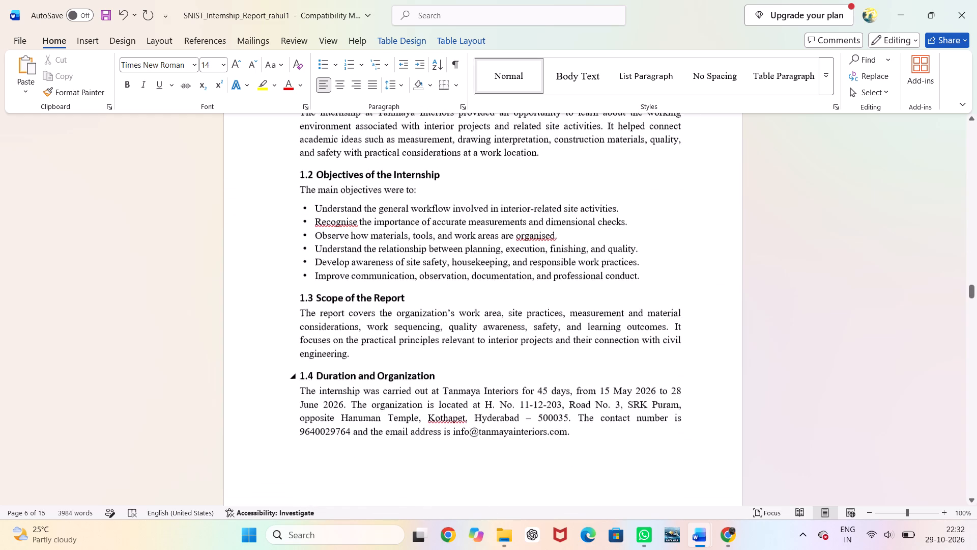
pyautogui.scroll(-20, 502, 285)
pyautogui.scroll(-20, 502, 285)
pyautogui.scroll(-20, 502, 285)
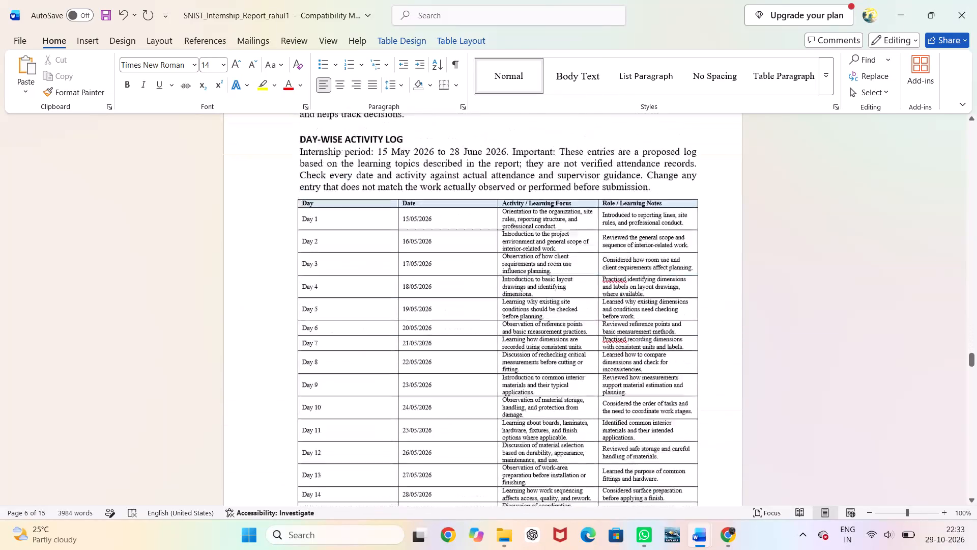
pyautogui.scroll(-13, 502, 285)
pyautogui.scroll(-20, 502, 285)
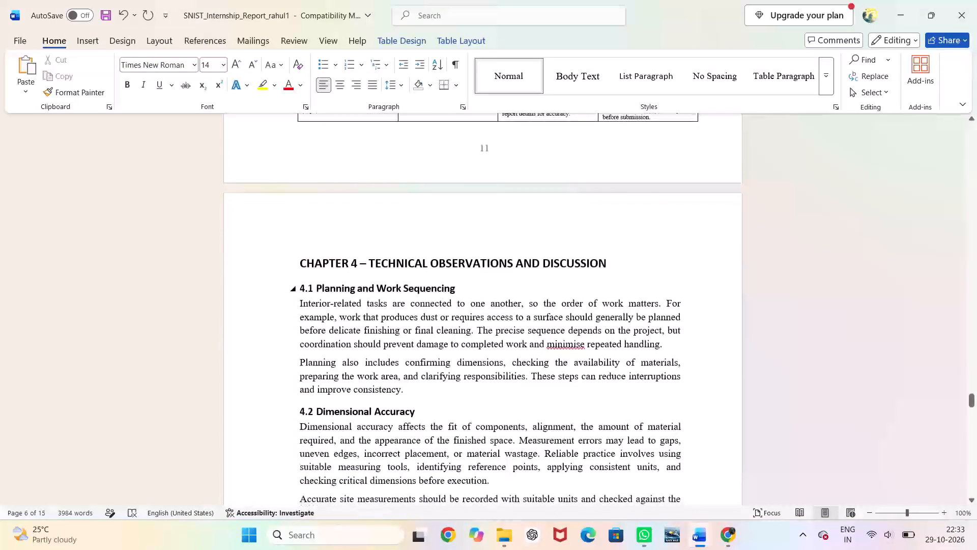
pyautogui.scroll(-20, 502, 285)
pyautogui.scroll(-19, 502, 285)
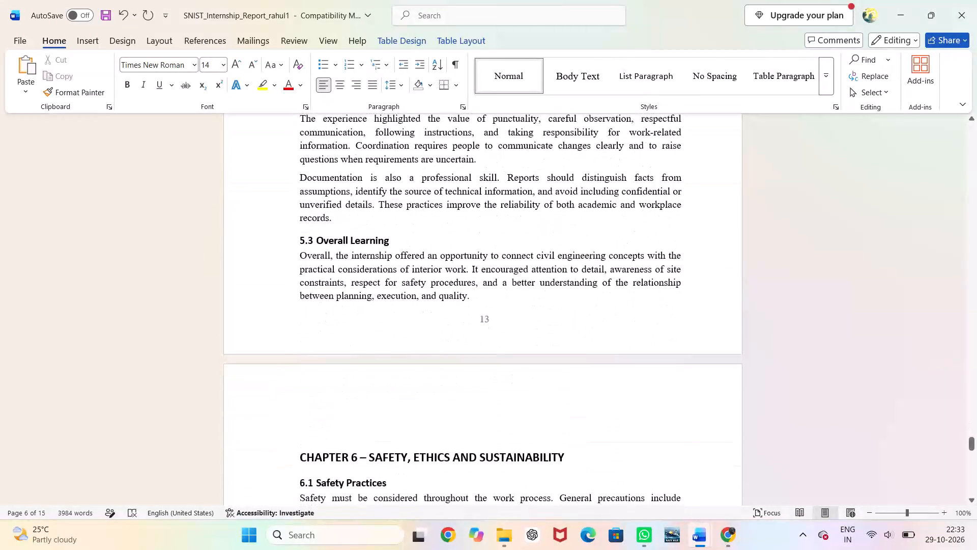
pyautogui.scroll(5, 502, 285)
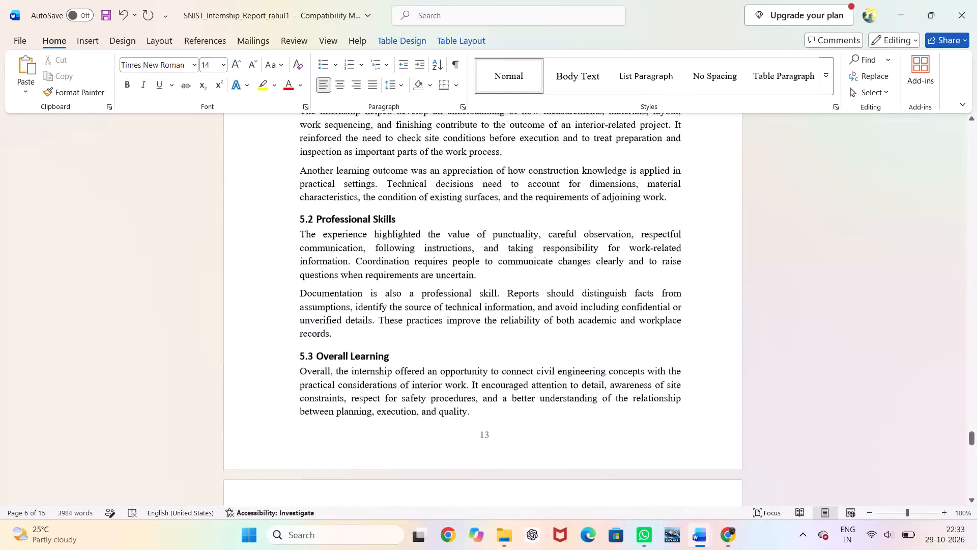
pyautogui.scroll(15, 502, 285)
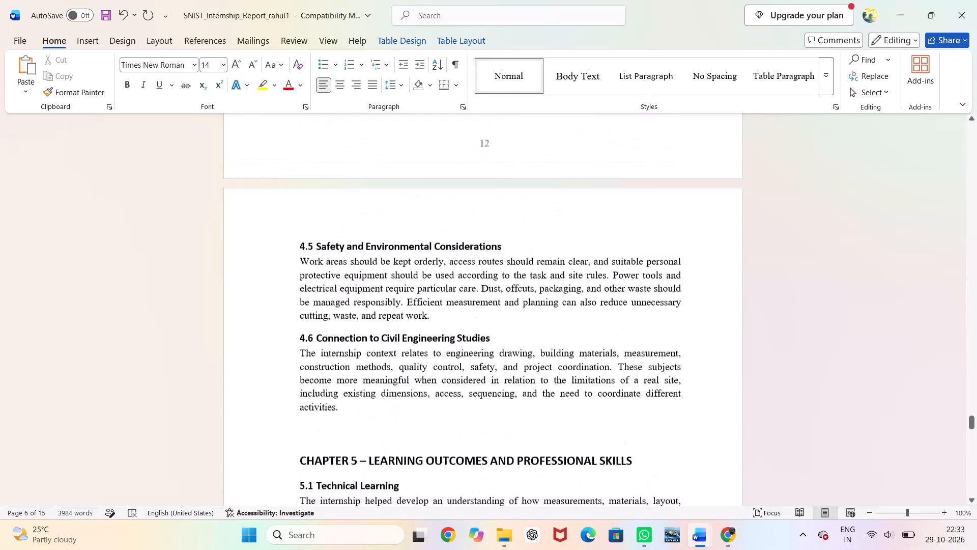
pyautogui.scroll(-4, 510, 332)
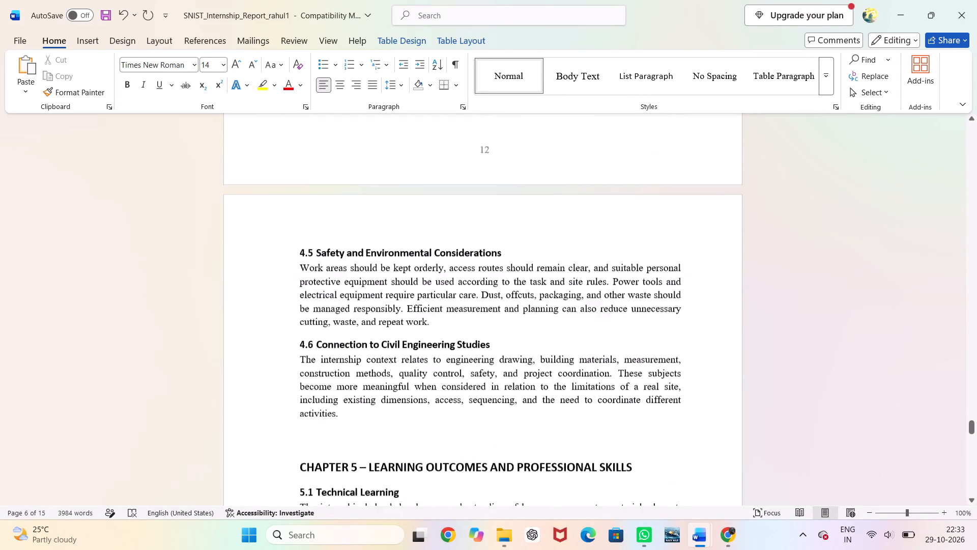
pyautogui.scroll(-11, 509, 332)
pyautogui.scroll(-18, 508, 331)
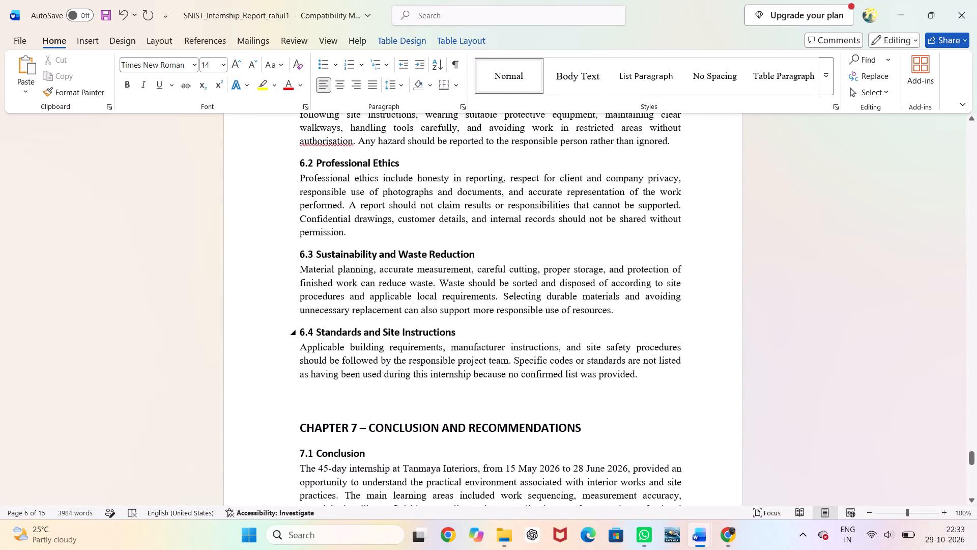
pyautogui.scroll(-6, 508, 331)
pyautogui.scroll(7, 508, 331)
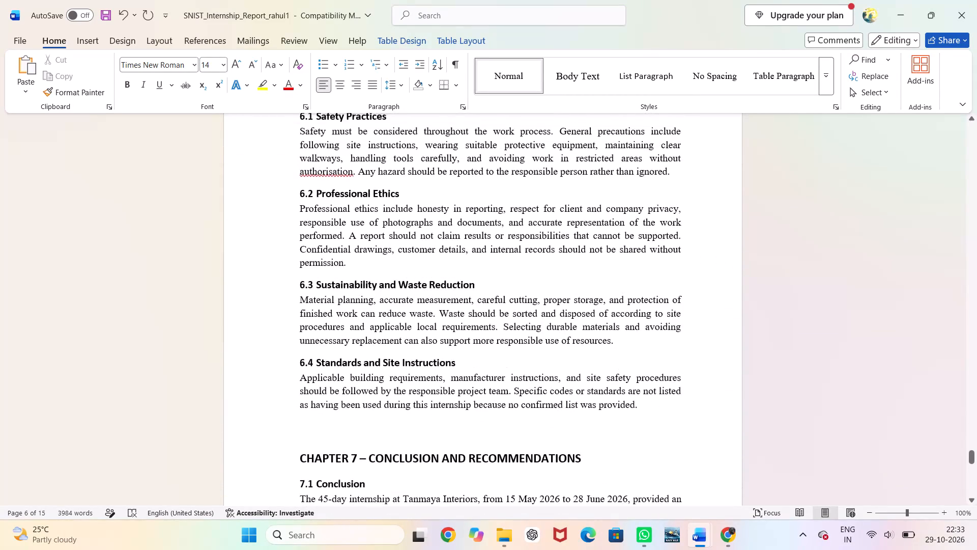
pyautogui.scroll(4, 508, 331)
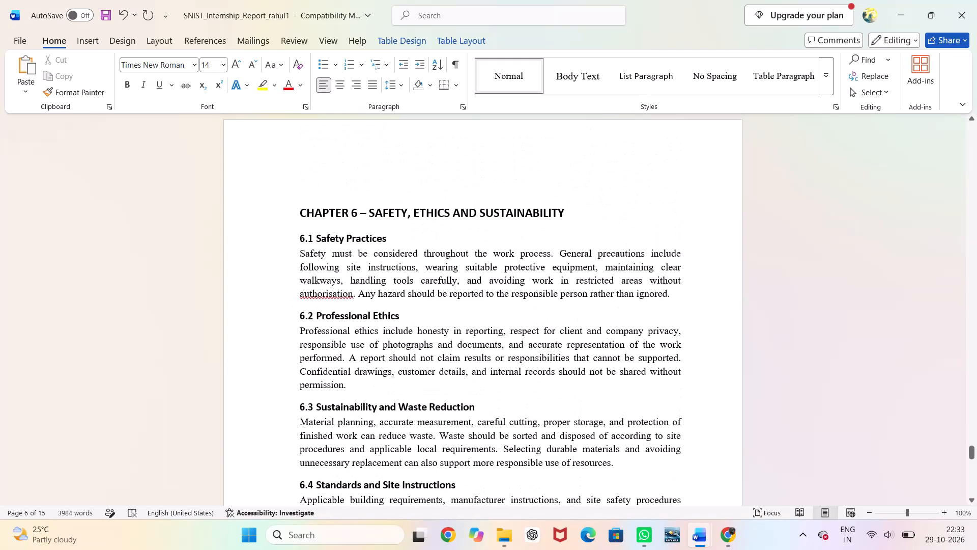
pyautogui.scroll(2, 508, 331)
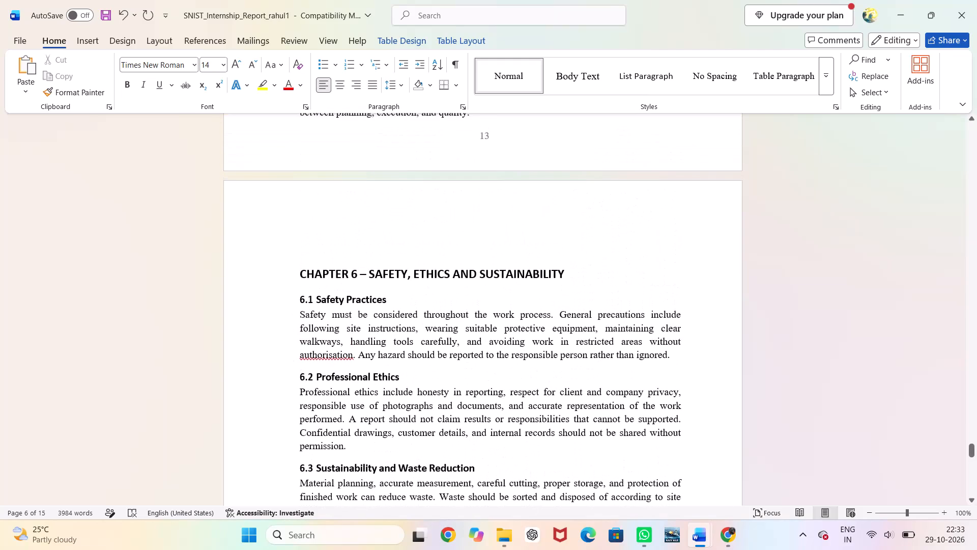
pyautogui.scroll(20, 508, 331)
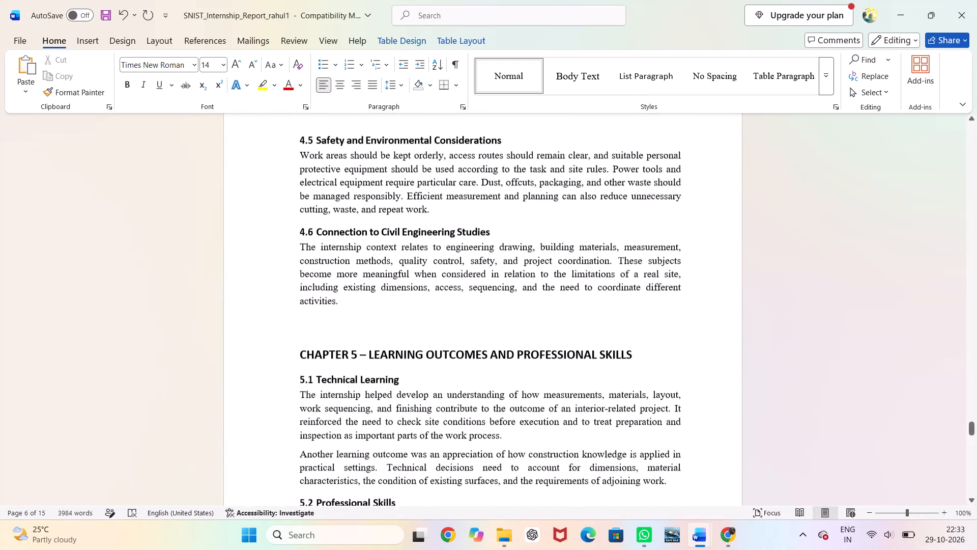
pyautogui.scroll(19, 508, 331)
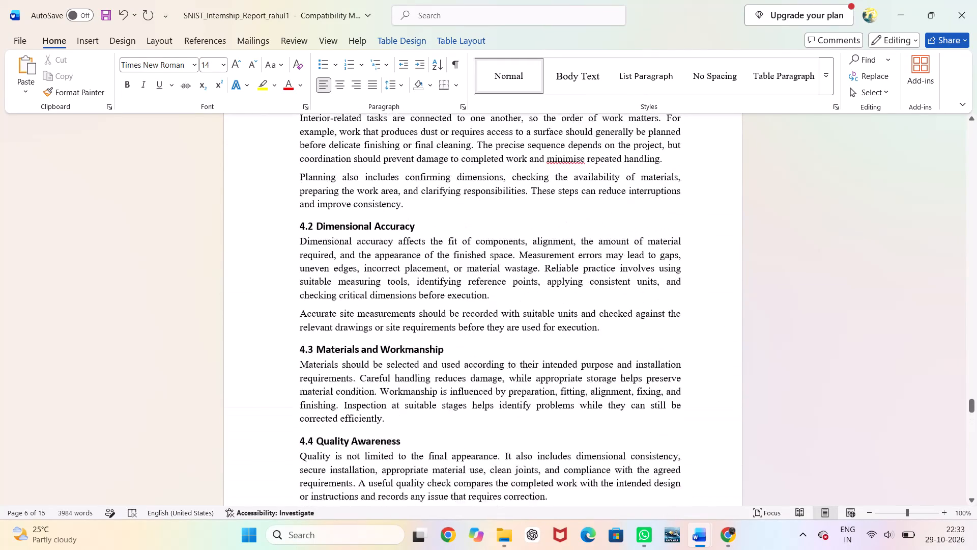
pyautogui.scroll(3, 508, 331)
pyautogui.scroll(-20, 508, 331)
pyautogui.scroll(-18, 508, 331)
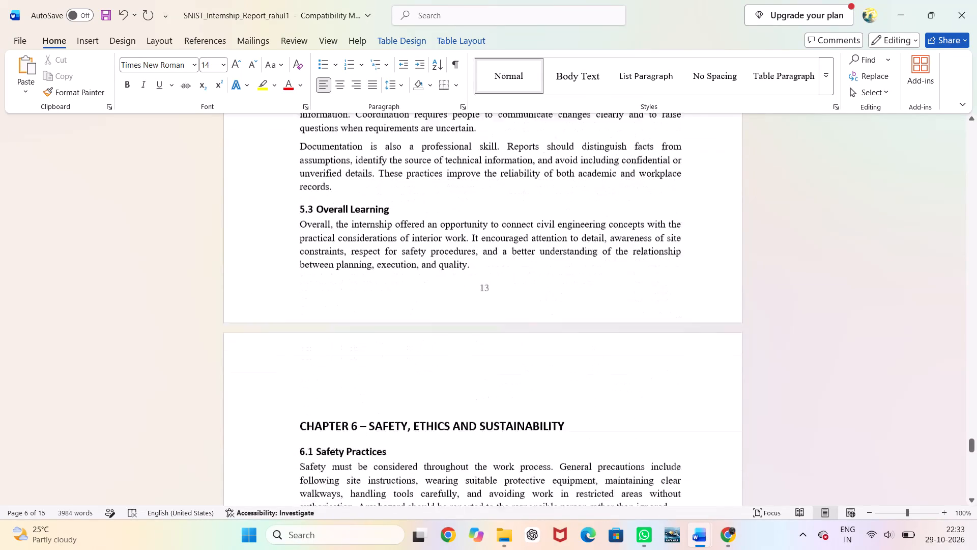
pyautogui.scroll(7, 508, 302)
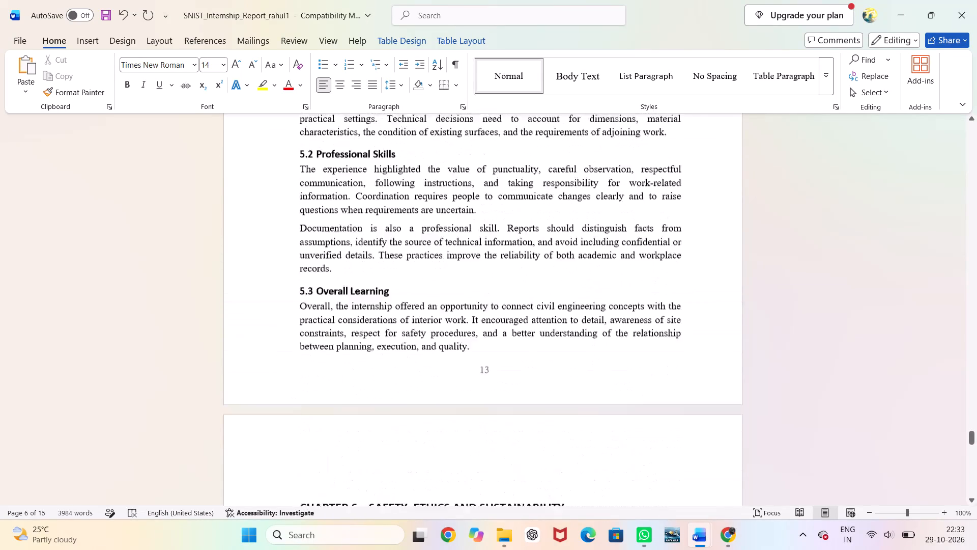
pyautogui.scroll(18, 508, 302)
pyautogui.scroll(6, 508, 302)
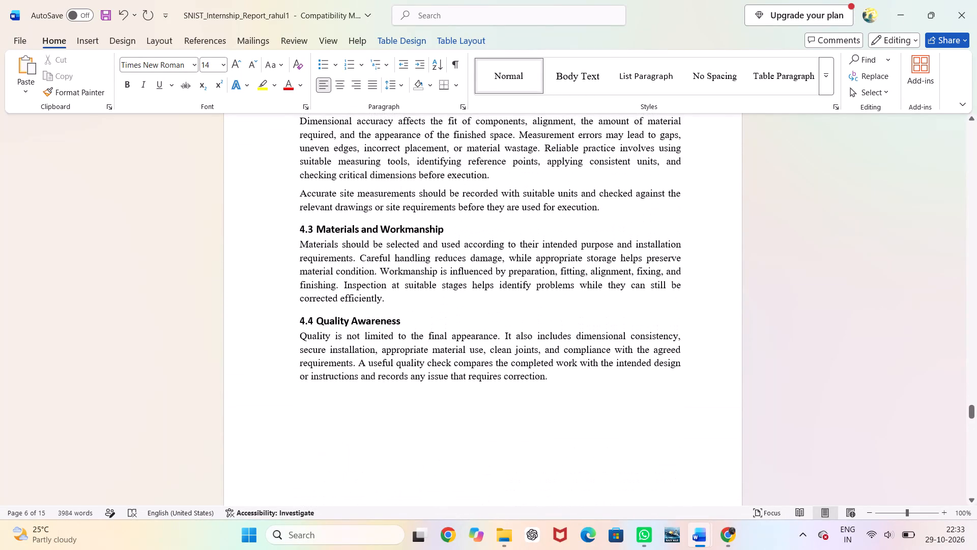
pyautogui.scroll(-13, 508, 302)
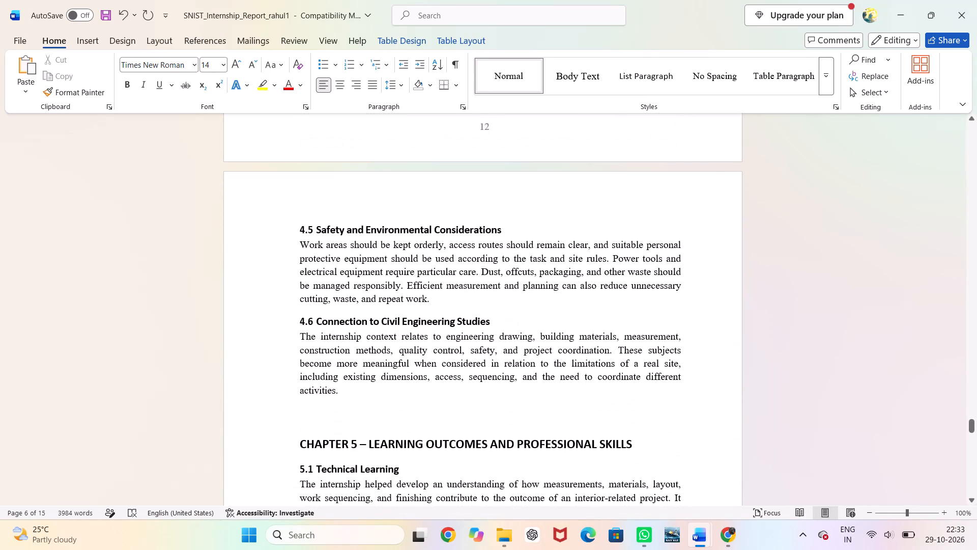
# Examine the page footers from Chapter 5 through Chapter 7 and the References to see where each section falls.
pyautogui.scroll(-13, 508, 302)
pyautogui.scroll(-8, 508, 302)
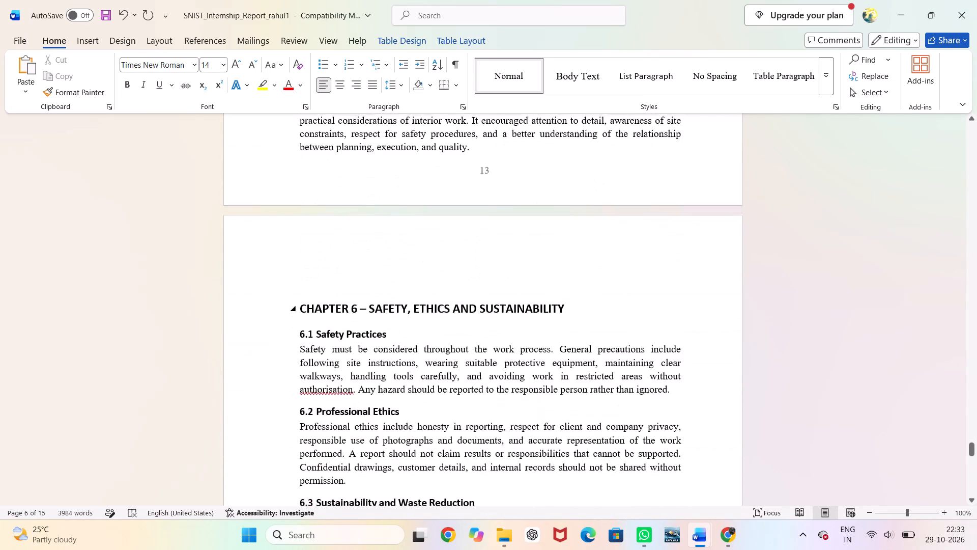
pyautogui.scroll(-6, 508, 302)
pyautogui.scroll(14, 508, 302)
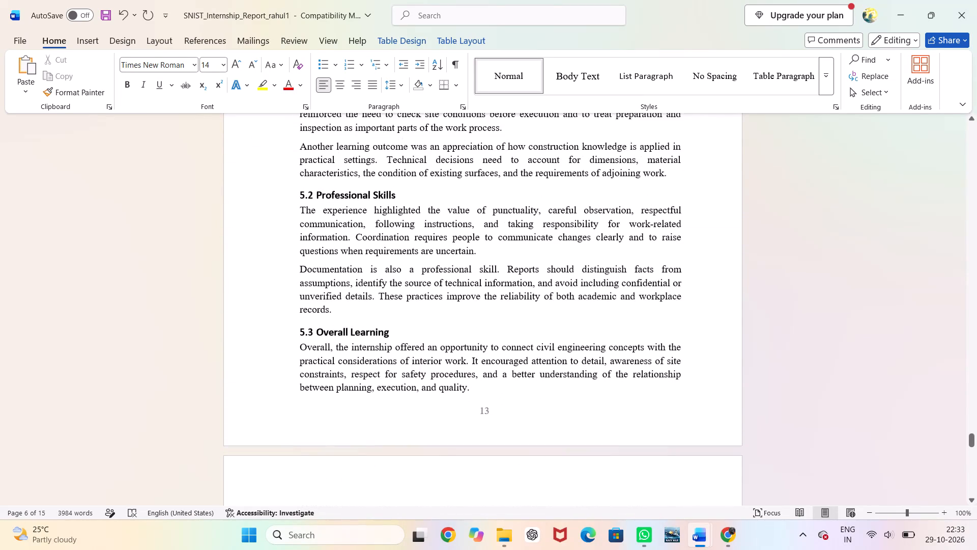
pyautogui.scroll(4, 508, 302)
pyautogui.scroll(-9, 508, 302)
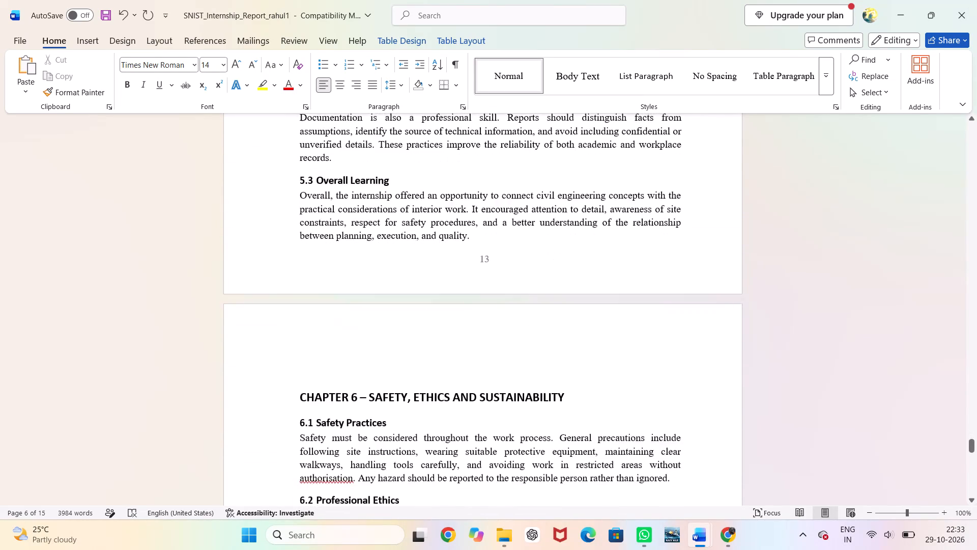
pyautogui.scroll(-13, 508, 302)
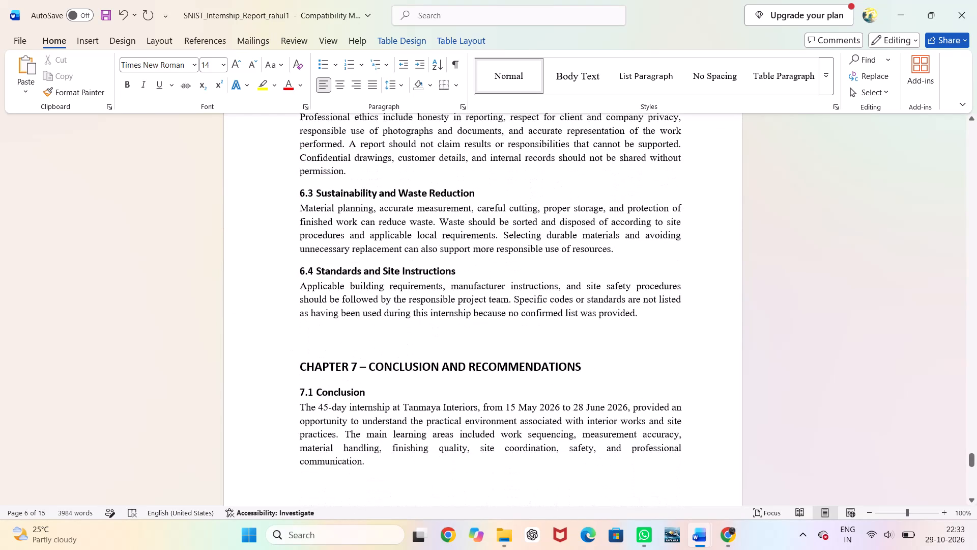
pyautogui.scroll(-7, 508, 302)
pyautogui.scroll(7, 508, 302)
pyautogui.scroll(-13, 508, 302)
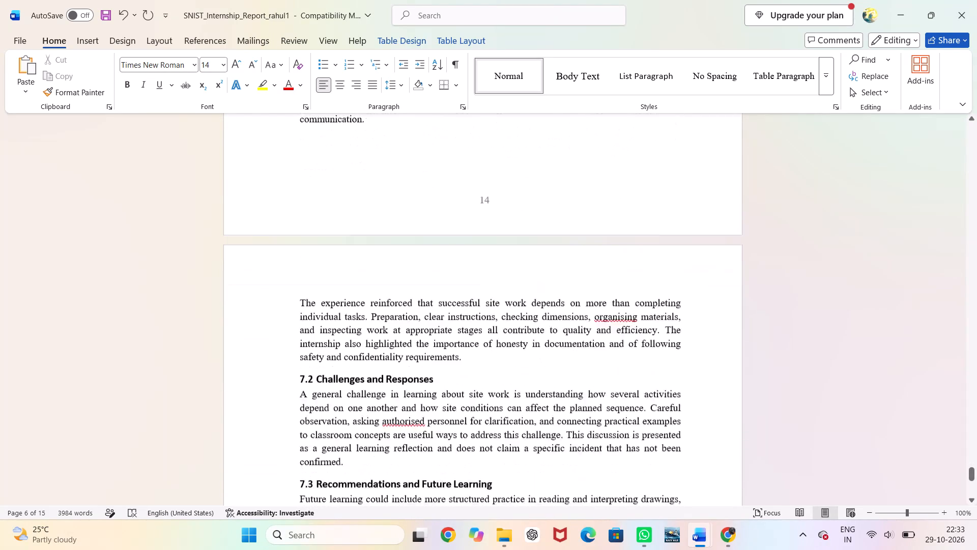
pyautogui.scroll(-11, 508, 302)
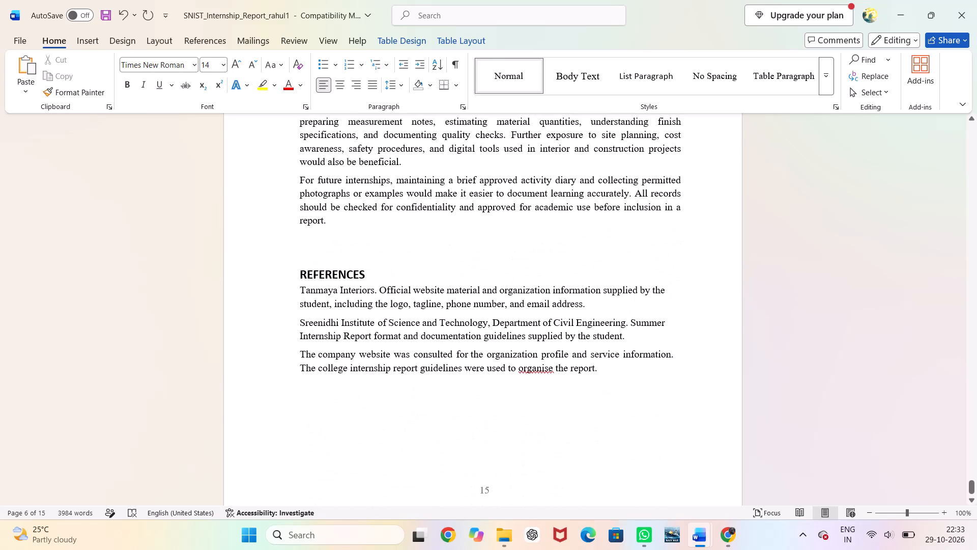
# Recheck the page footers across Chapters 4 and 5 to determine the pages on which each chapter starts and ends.
pyautogui.scroll(13, 508, 302)
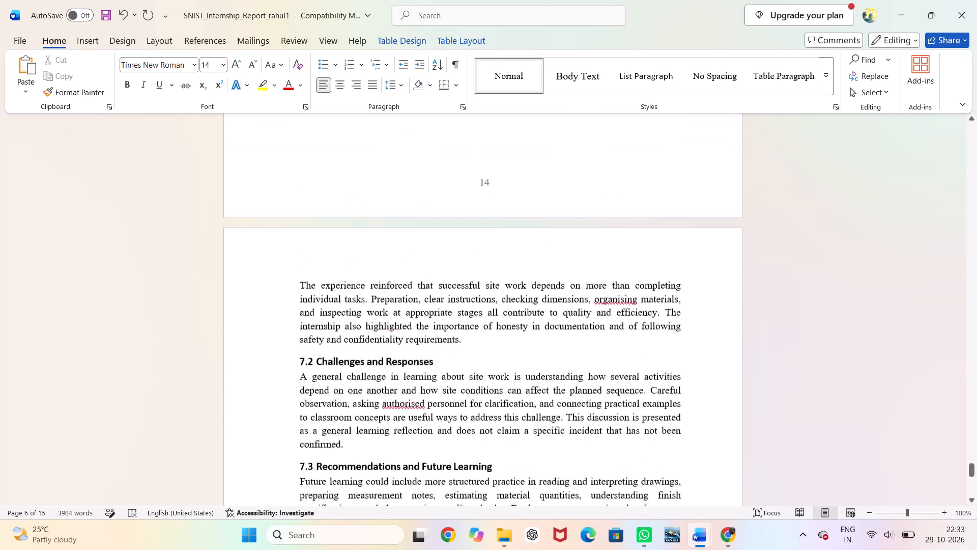
pyautogui.scroll(20, 508, 302)
pyautogui.scroll(13, 508, 302)
pyautogui.scroll(8, 508, 301)
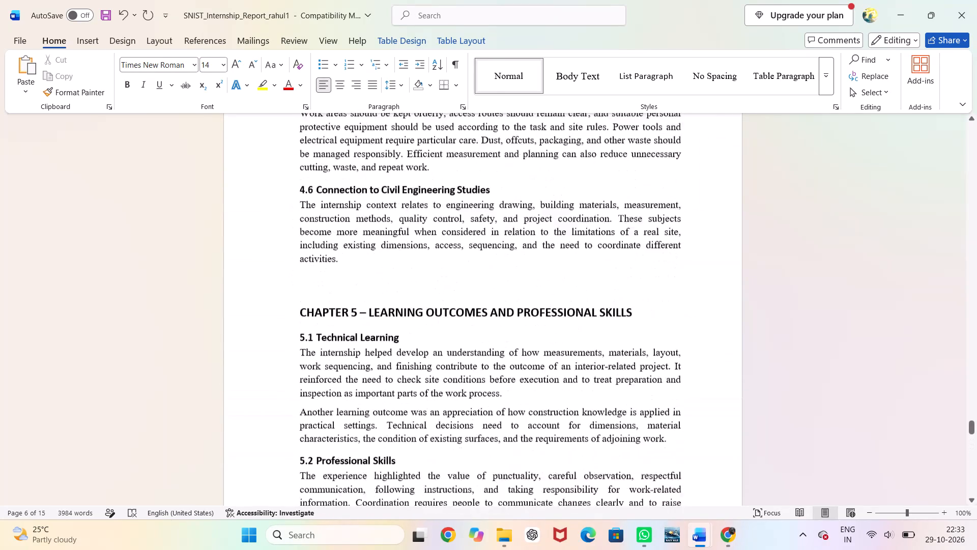
pyautogui.scroll(20, 508, 301)
pyautogui.scroll(9, 508, 301)
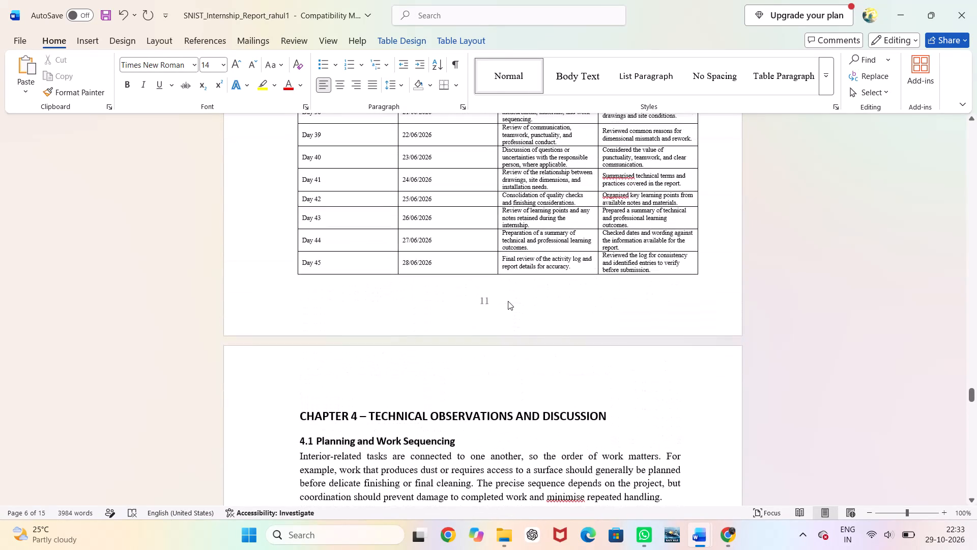
pyautogui.scroll(-14, 508, 301)
pyautogui.scroll(-8, 508, 301)
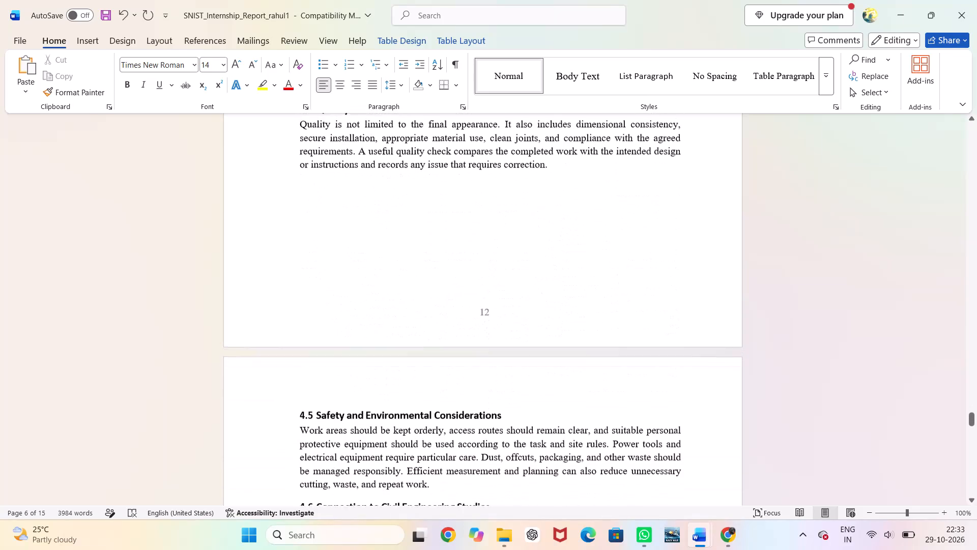
pyautogui.scroll(-12, 508, 301)
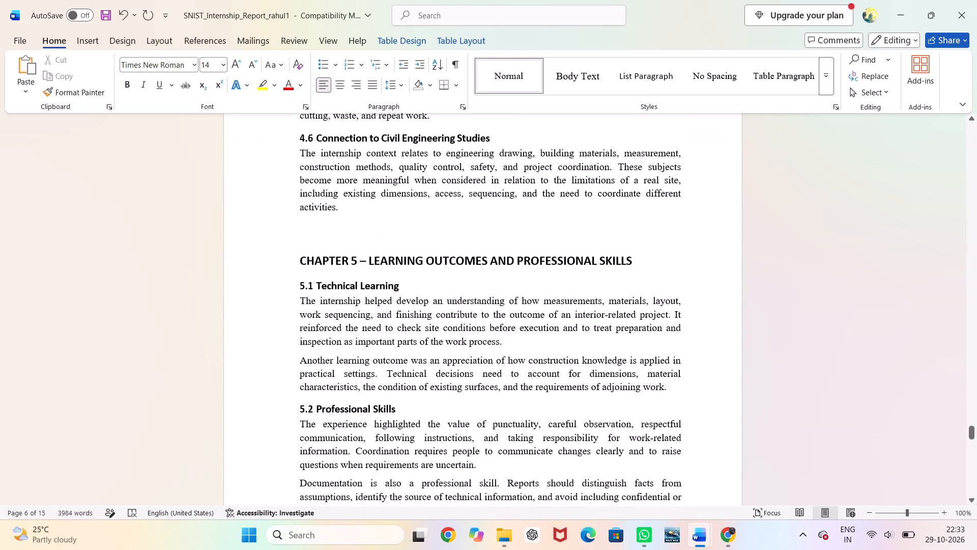
pyautogui.scroll(-8, 508, 301)
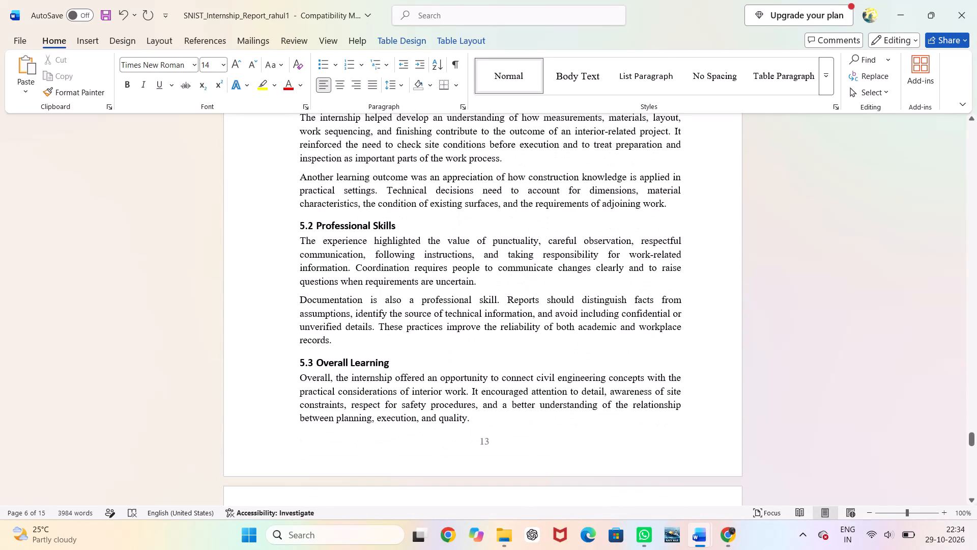
pyautogui.scroll(-5, 508, 301)
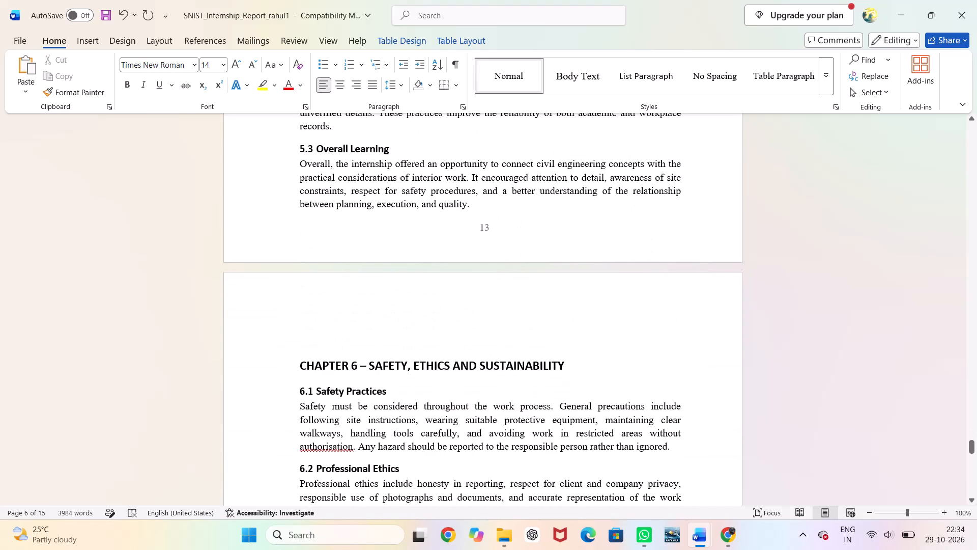
pyautogui.scroll(6, 508, 301)
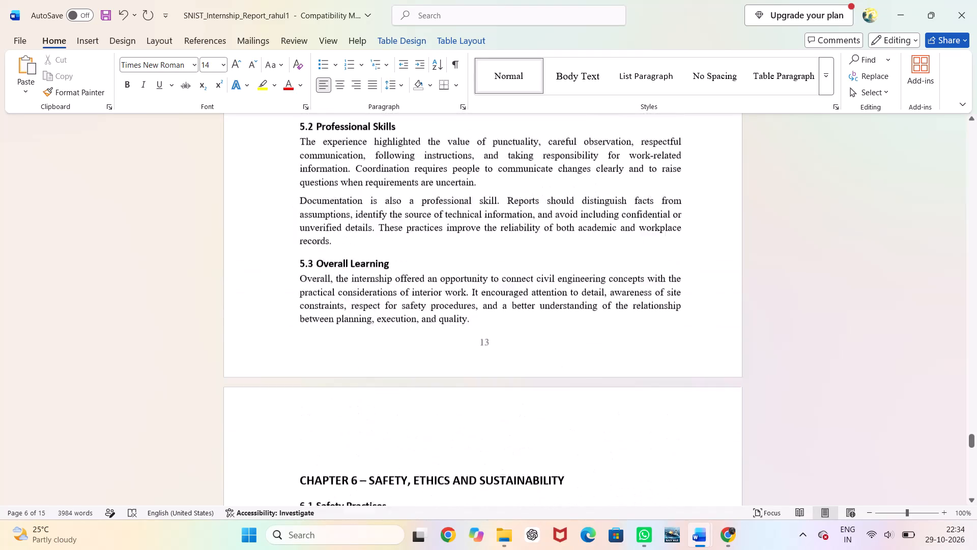
pyautogui.scroll(8, 508, 301)
pyautogui.scroll(-8, 508, 301)
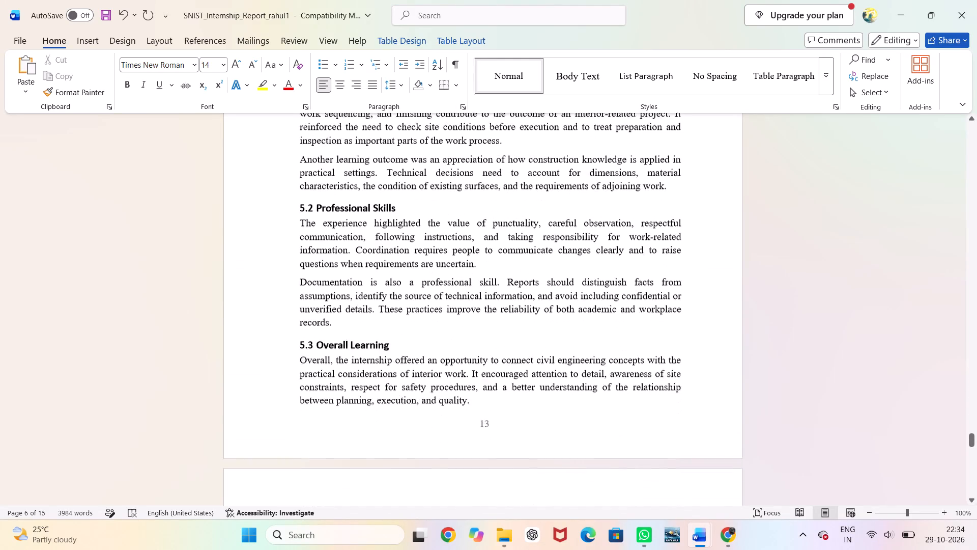
# Examine the page footers for Chapter 6, Chapter 7 and the References to confirm which pages each section occupies.
pyautogui.scroll(-17, 508, 301)
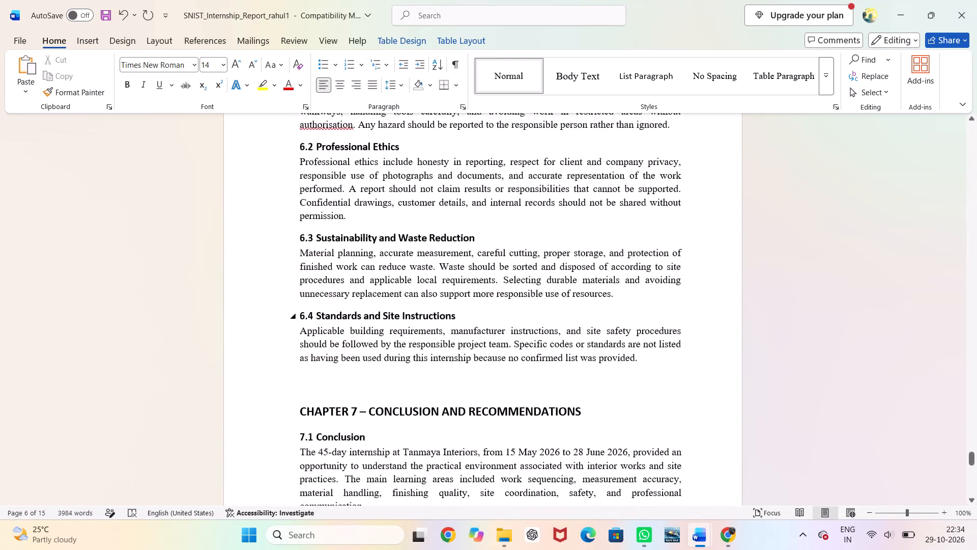
pyautogui.scroll(-6, 508, 301)
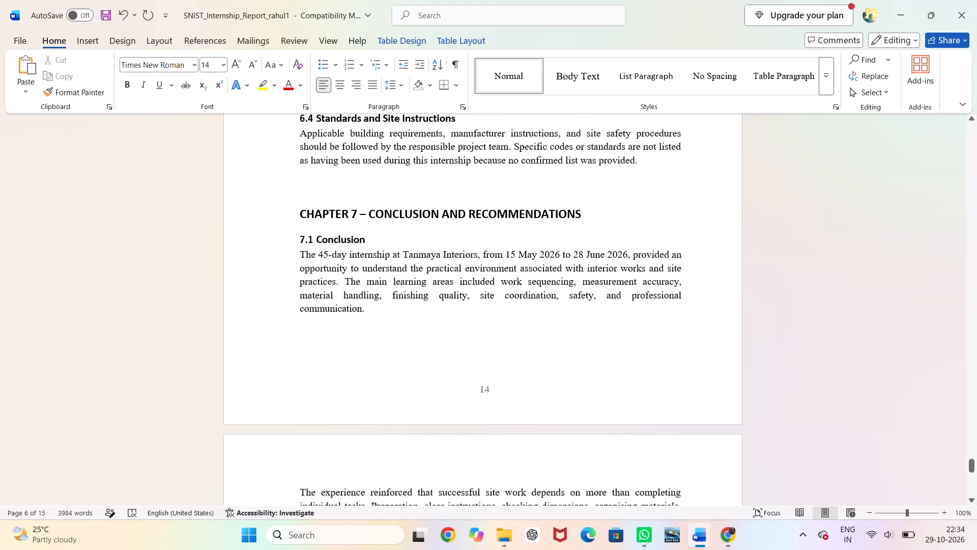
pyautogui.scroll(-4, 508, 301)
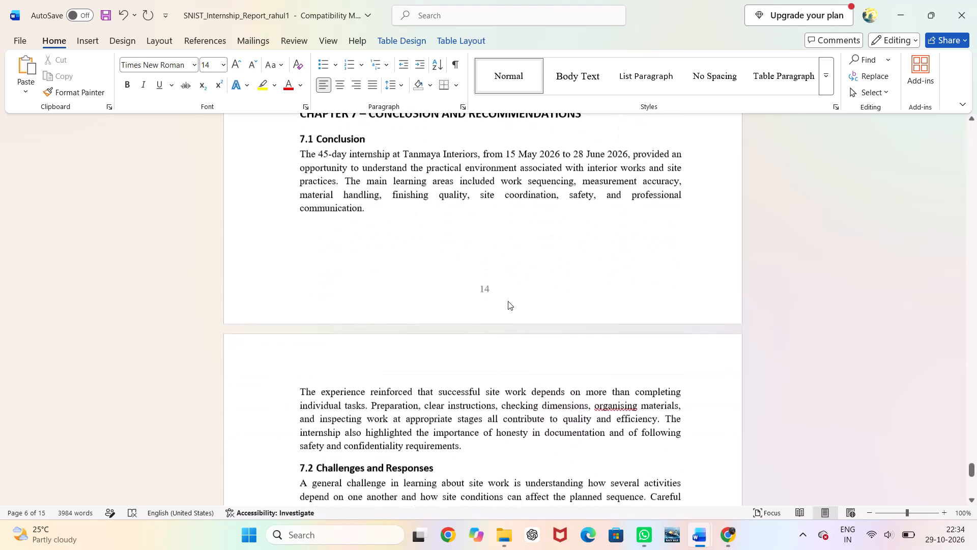
pyautogui.scroll(-18, 508, 301)
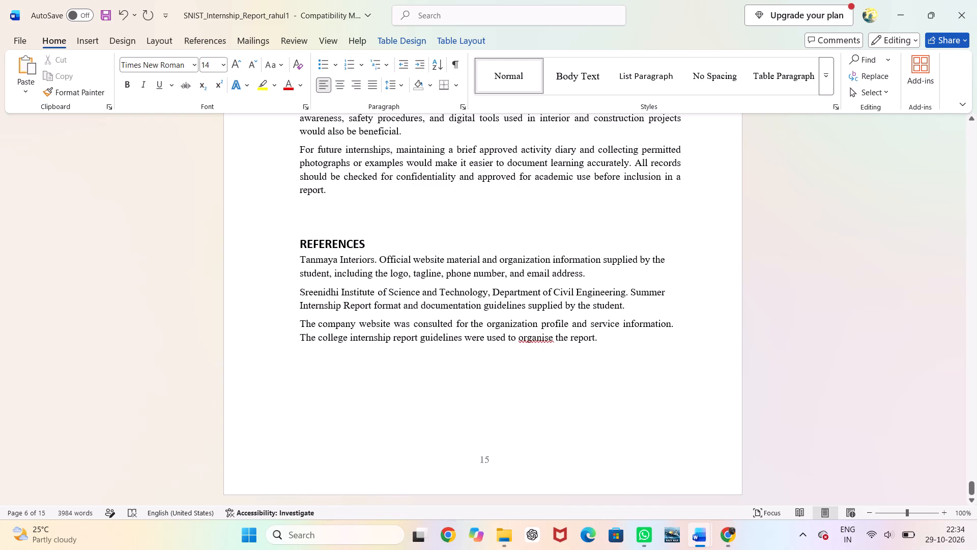
# Complete Chapter 4's page range in the contents table as 12-13.
pyautogui.scroll(8, 508, 301)
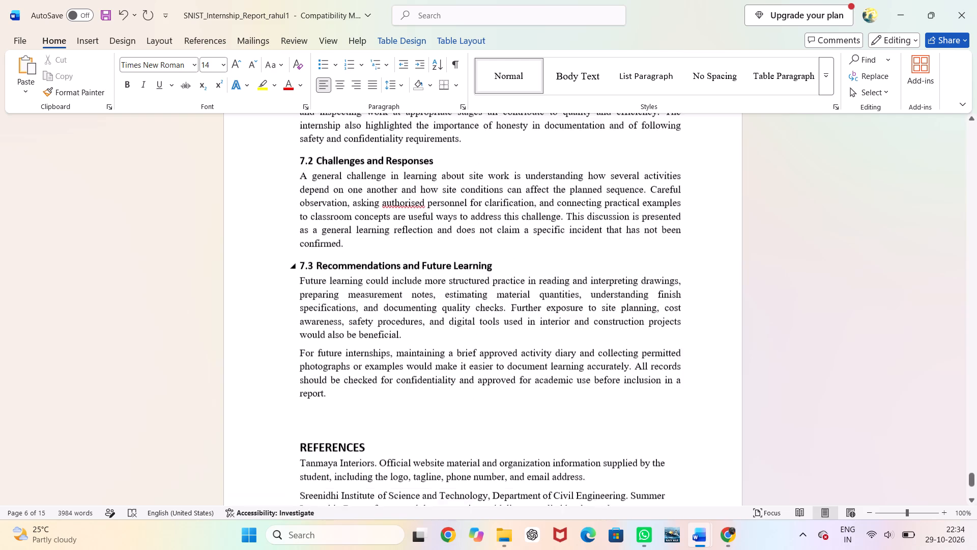
pyautogui.scroll(14, 508, 301)
pyautogui.scroll(20, 508, 301)
pyautogui.scroll(8, 508, 301)
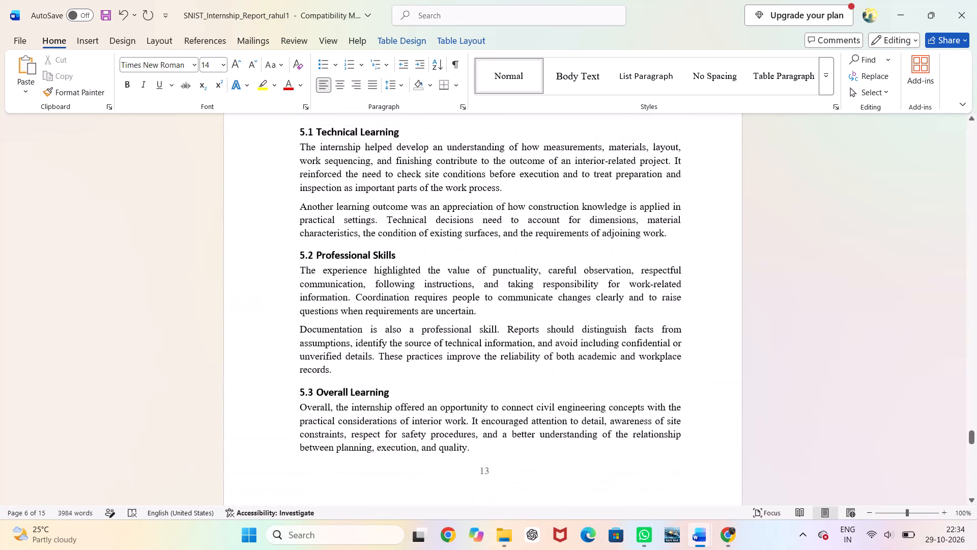
pyautogui.scroll(20, 508, 301)
pyautogui.scroll(9, 508, 301)
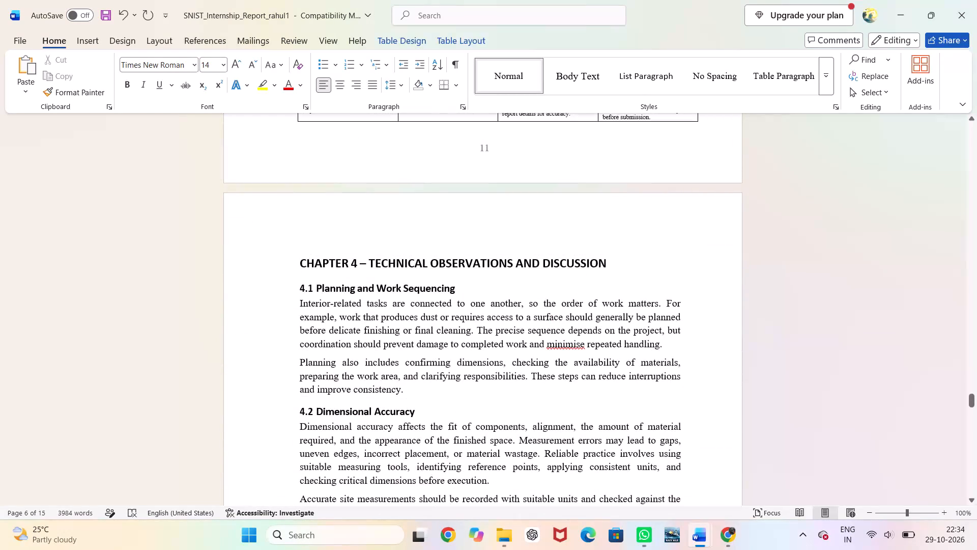
pyautogui.moveTo(976, 396); pyautogui.dragTo(966, 341)
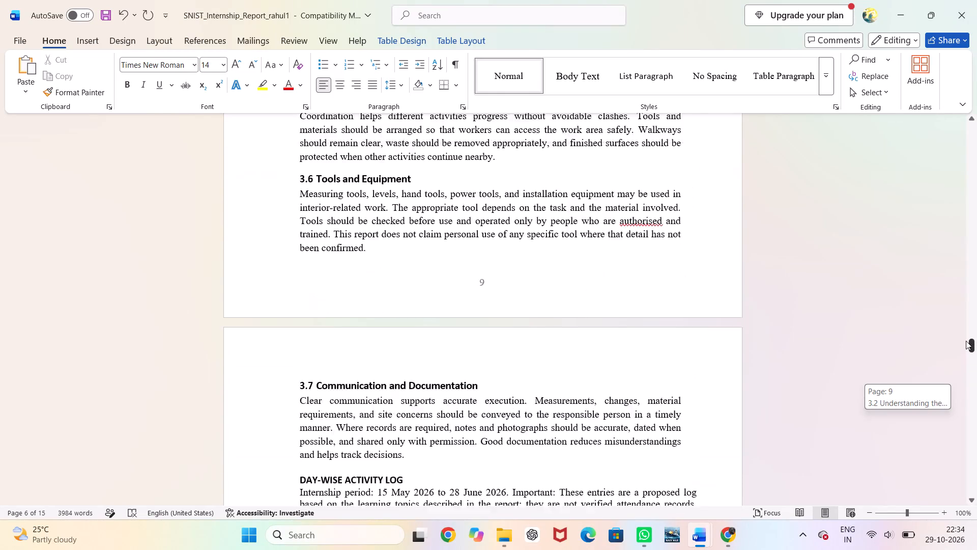
pyautogui.moveTo(966, 341); pyautogui.dragTo(954, 264)
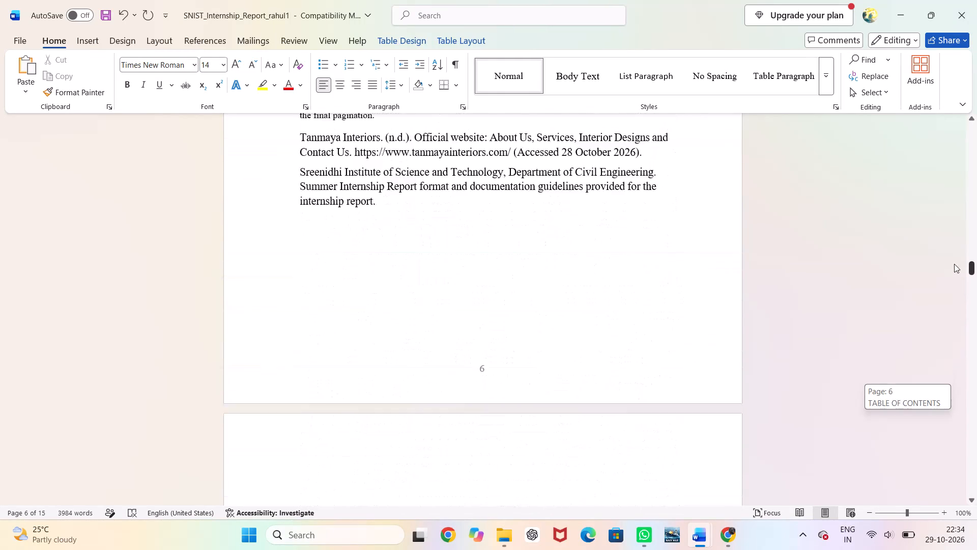
pyautogui.moveTo(954, 264); pyautogui.dragTo(952, 258)
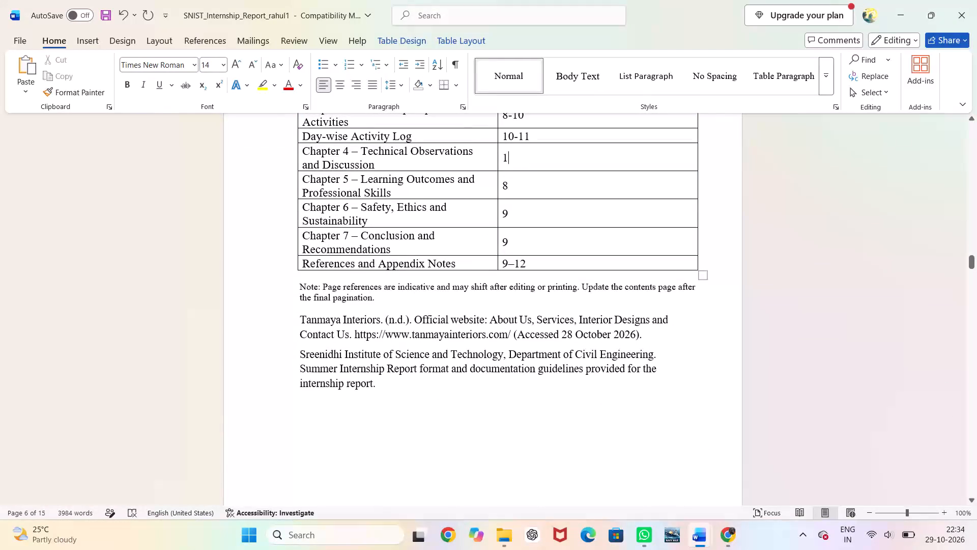
pyautogui.click(524, 160)
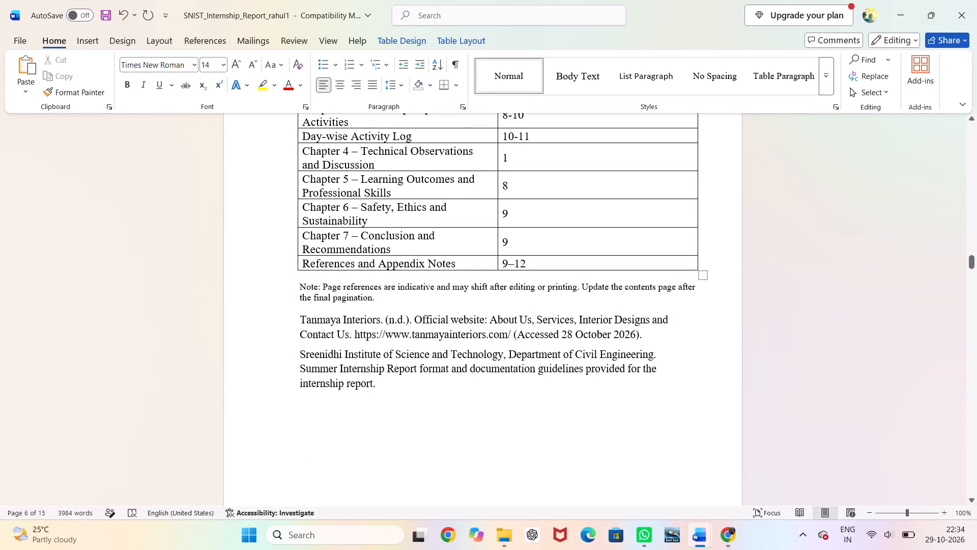
pyautogui.press('2')
pyautogui.write('-13')
# Set the contents table page numbers to 13 for Chapter 5 and 14 for Chapter 6.
pyautogui.press('Down')
pyautogui.press('BackSpace')
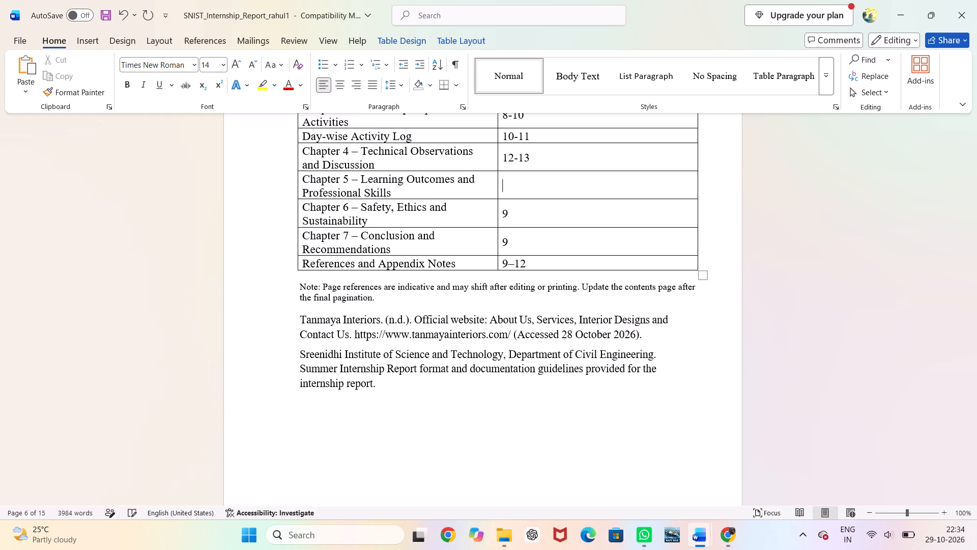
pyautogui.write('13')
pyautogui.press('Down')
pyautogui.press('BackSpace')
pyautogui.write('14')
# Set the contents table page entries to 14-15 for Chapter 7 and 15 for References and Appendix Notes.
pyautogui.press('Down')
pyautogui.press('BackSpace')
pyautogui.write('14-15')
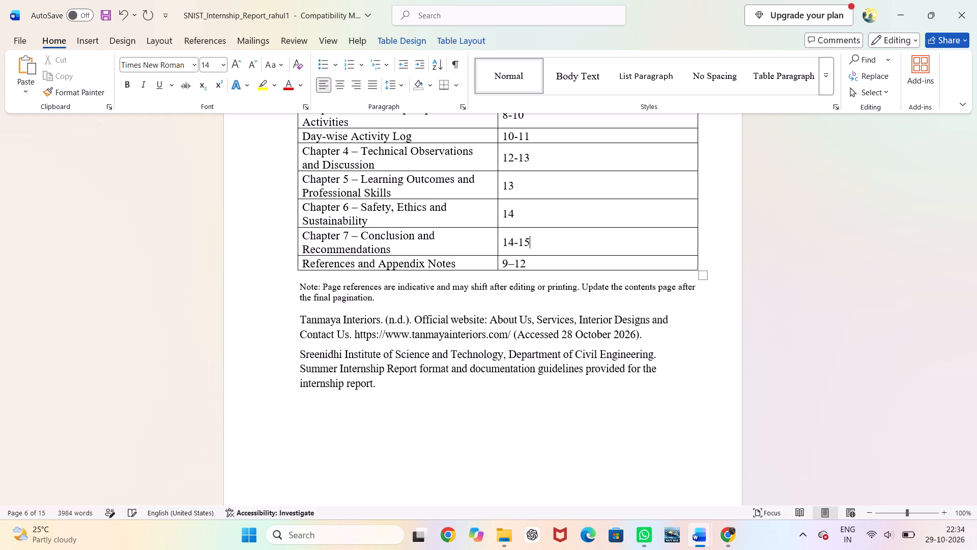
pyautogui.press('Down')
pyautogui.press('BackSpace')
pyautogui.press('BackSpace')
pyautogui.press('BackSpace')
pyautogui.press('BackSpace')
pyautogui.write('15')
# Set the font size of the page-reference note below the contents table to 14.
pyautogui.moveTo(300, 287); pyautogui.dragTo(370, 294)
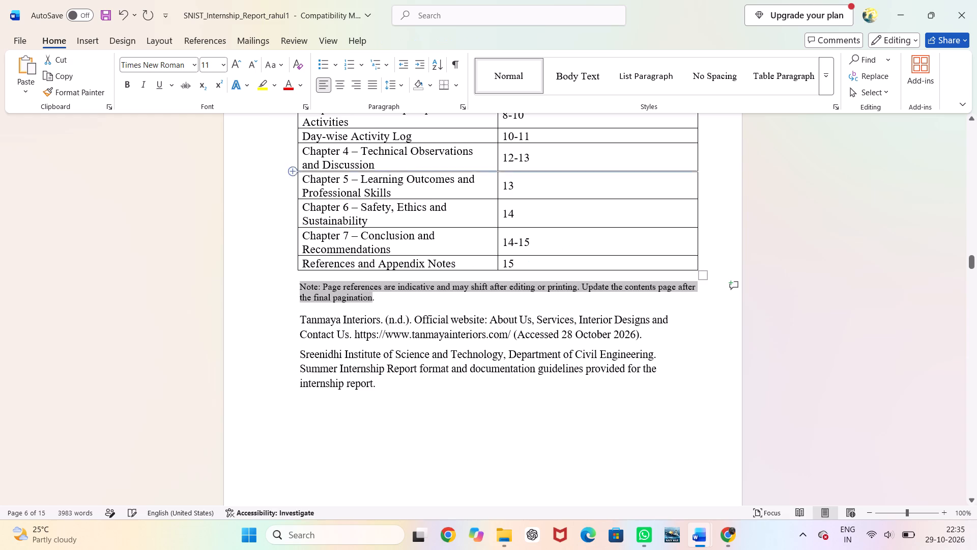
pyautogui.click(226, 61)
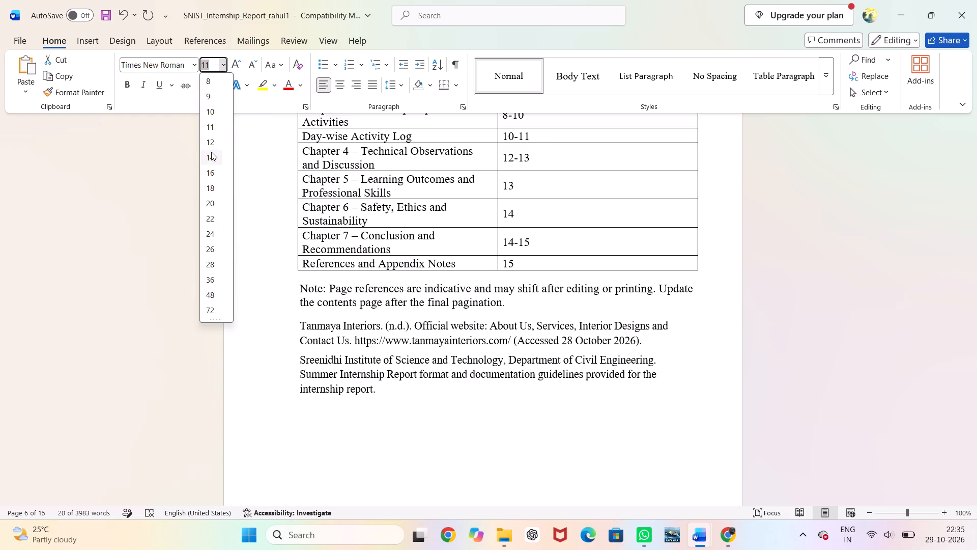
pyautogui.click(211, 152)
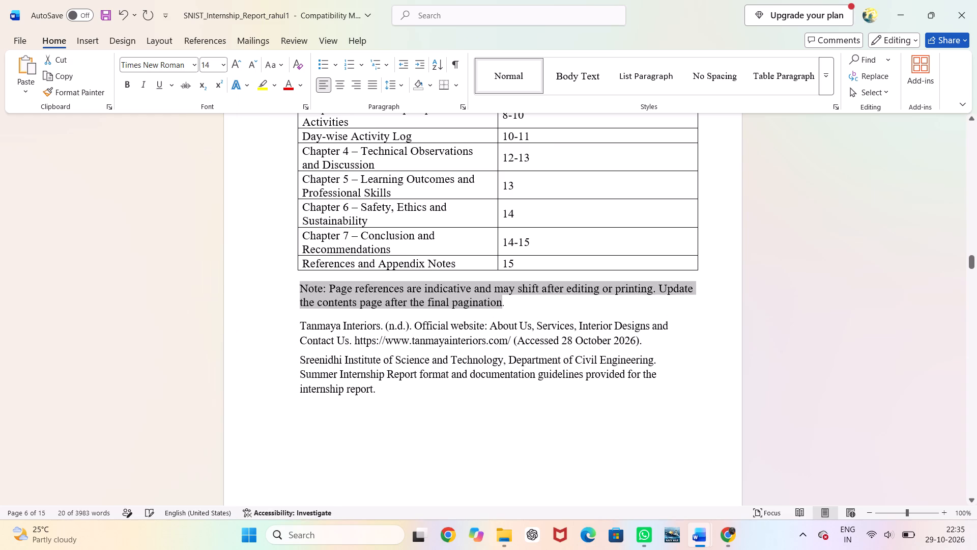
pyautogui.click(398, 341)
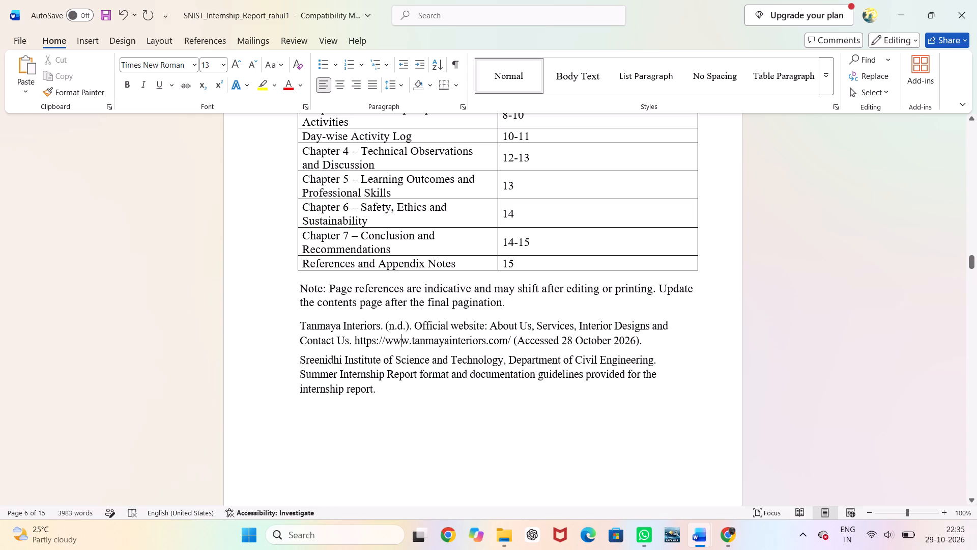
pyautogui.scroll(12, 613, 358)
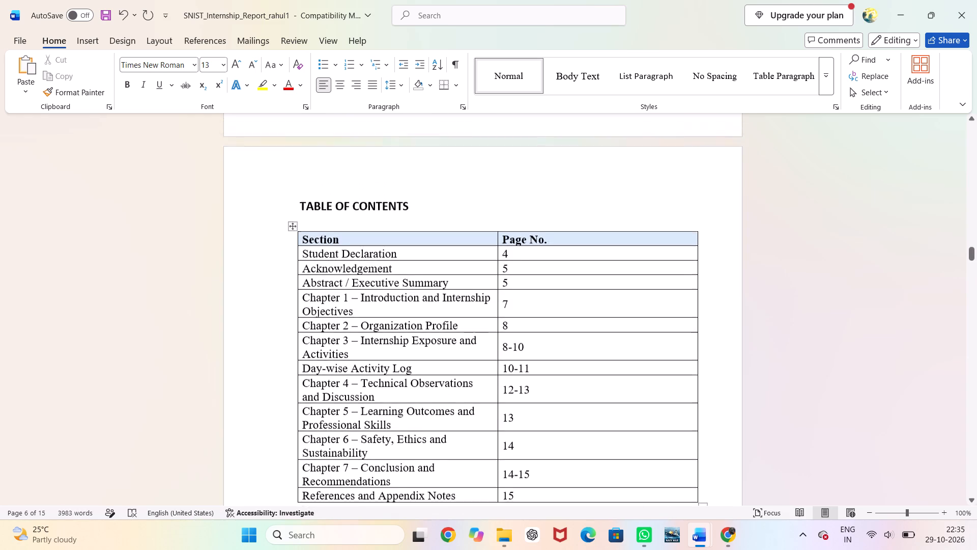
# Check the font and size of the Acknowledgement and Abstract body text against the contents table entries.
pyautogui.scroll(17, 616, 352)
pyautogui.scroll(-7, 615, 352)
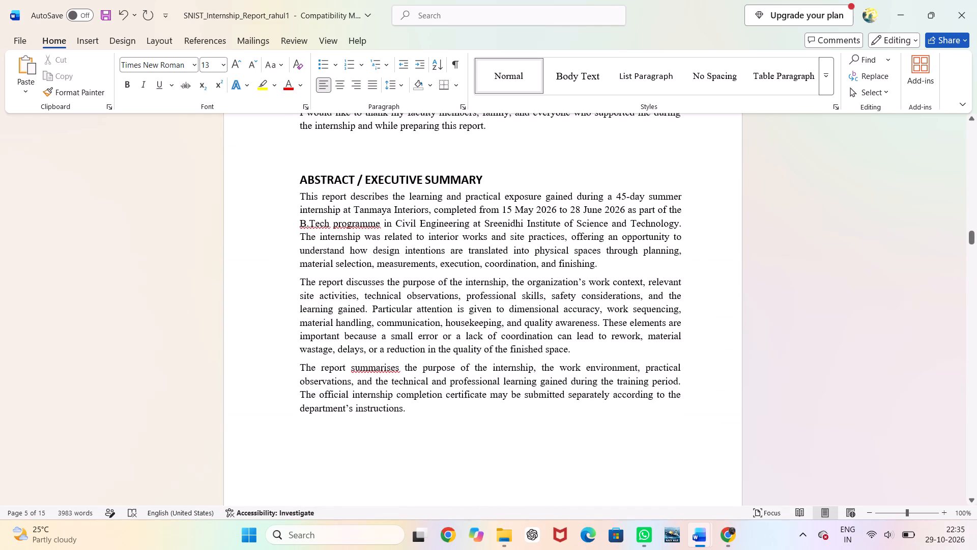
pyautogui.scroll(6, 610, 360)
pyautogui.click(560, 406)
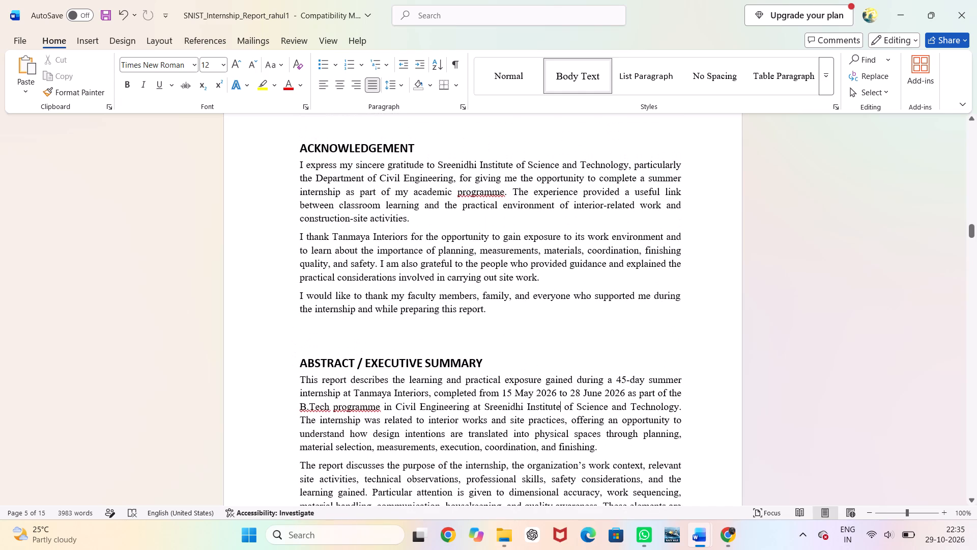
pyautogui.click(529, 293)
pyautogui.click(481, 260)
pyautogui.click(473, 451)
pyautogui.scroll(-5, 381, 445)
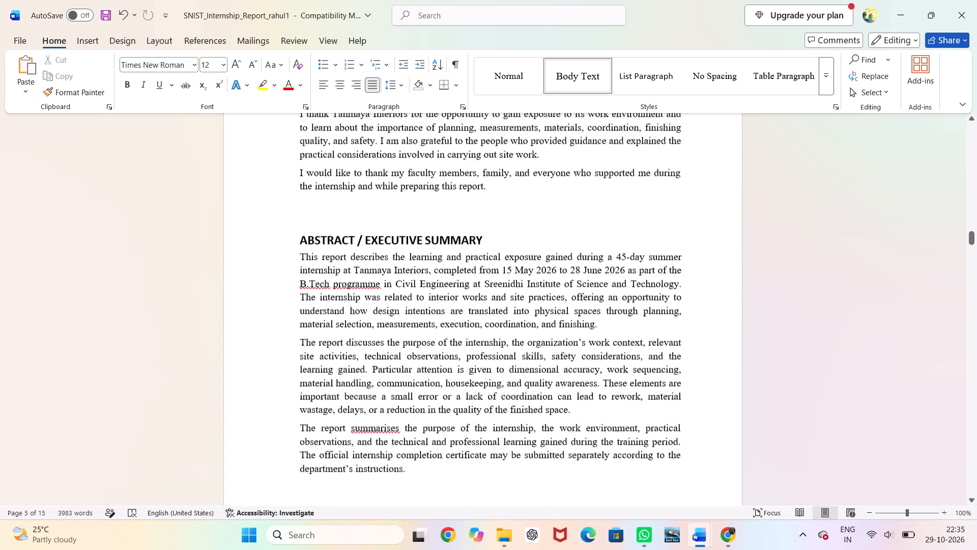
pyautogui.scroll(-11, 381, 445)
pyautogui.click(420, 433)
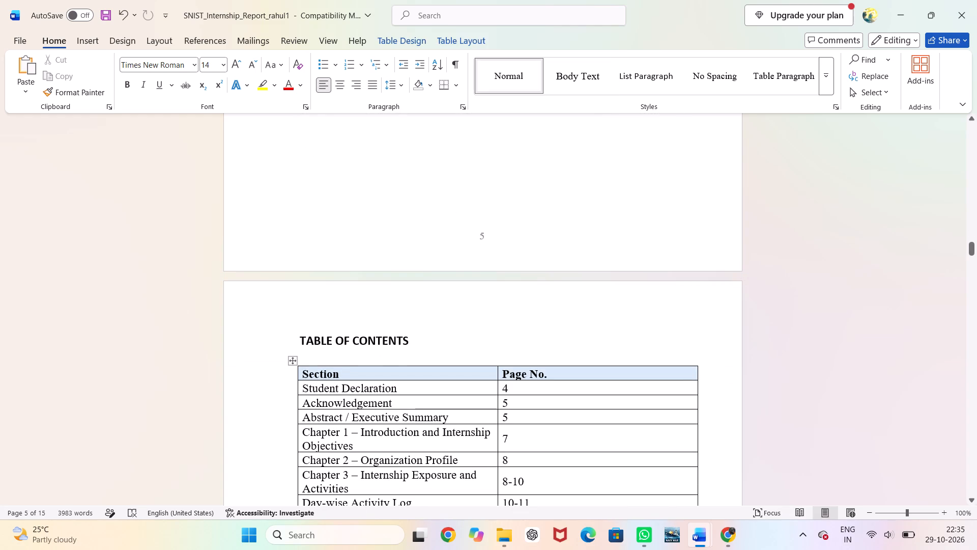
pyautogui.scroll(14, 472, 429)
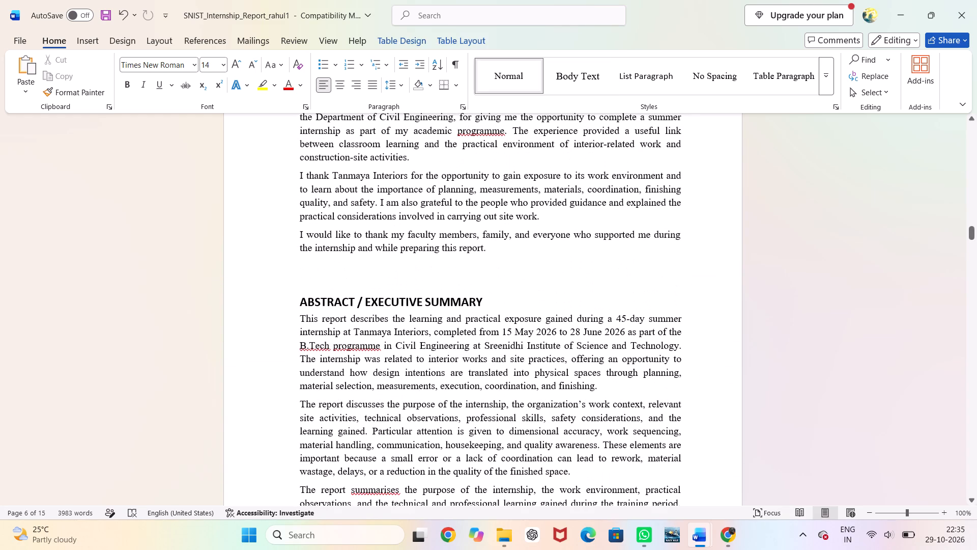
pyautogui.click(474, 386)
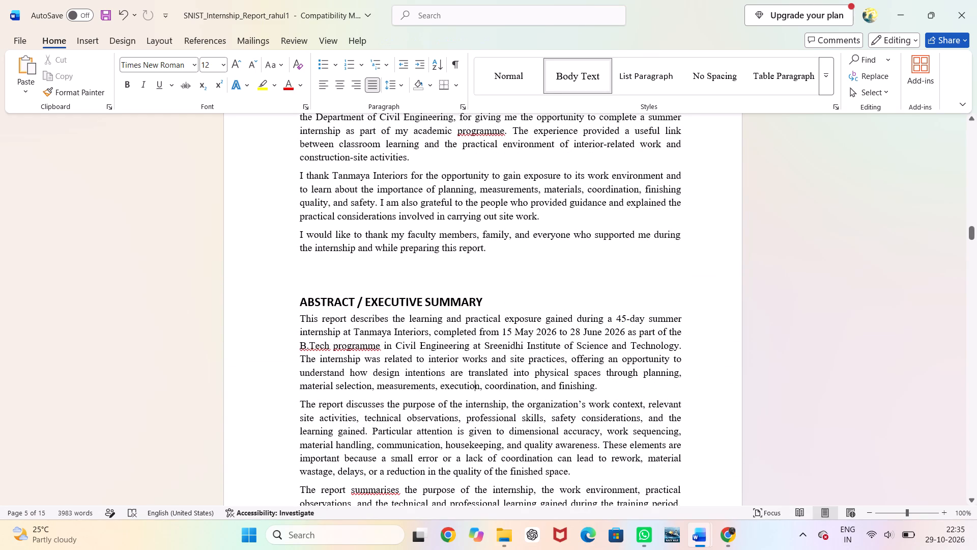
pyautogui.moveTo(300, 316); pyautogui.dragTo(399, 408)
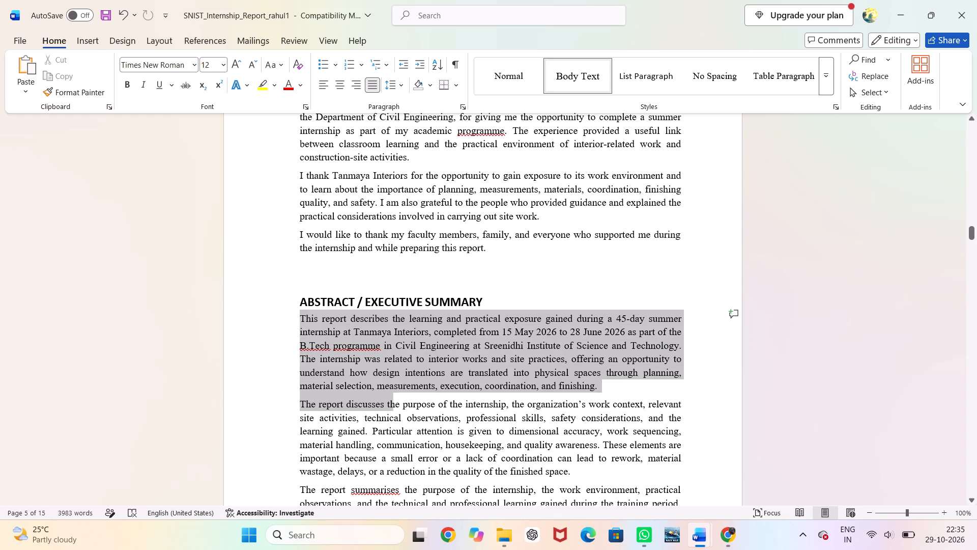
pyautogui.moveTo(399, 408); pyautogui.dragTo(430, 452)
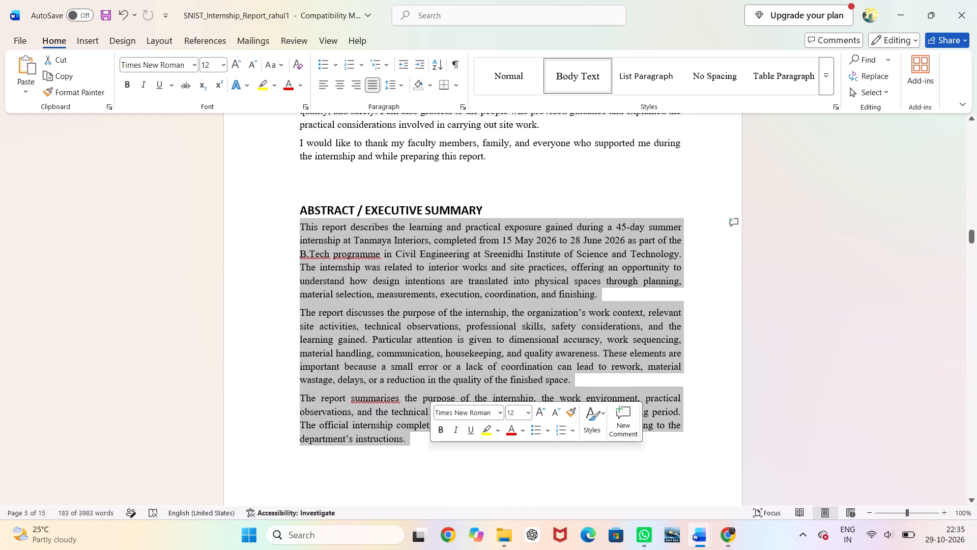
pyautogui.click(495, 479)
# Compare the body text formatting of the Student Declaration, Acknowledgement and Abstract sections.
pyautogui.scroll(6, 491, 459)
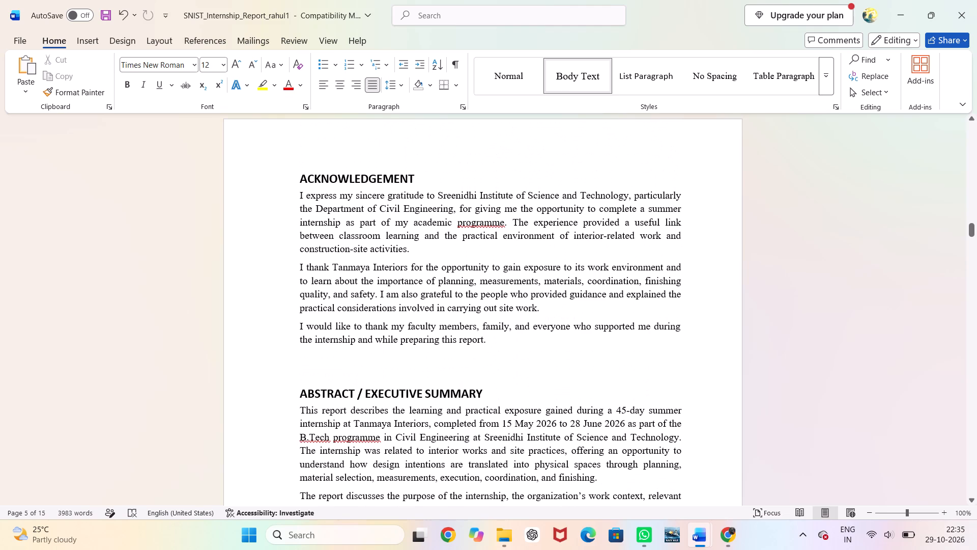
pyautogui.click(496, 305)
pyautogui.scroll(20, 484, 271)
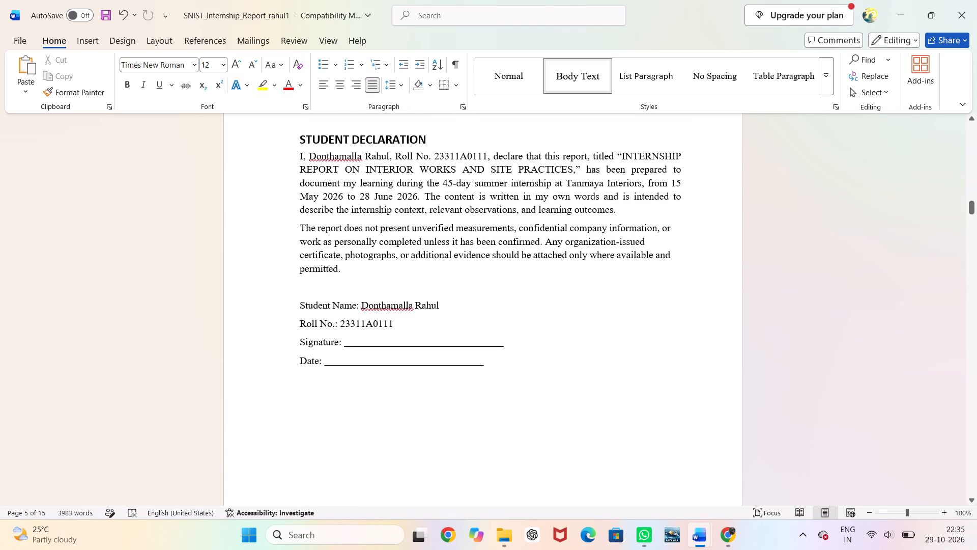
pyautogui.click(467, 250)
pyautogui.scroll(-17, 464, 230)
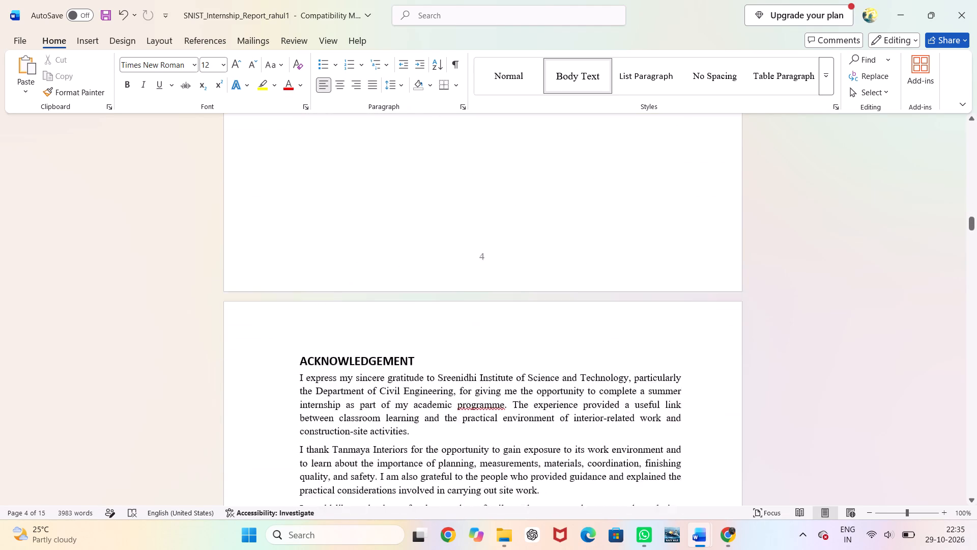
pyautogui.scroll(-3, 464, 230)
pyautogui.click(456, 294)
pyautogui.scroll(-5, 456, 294)
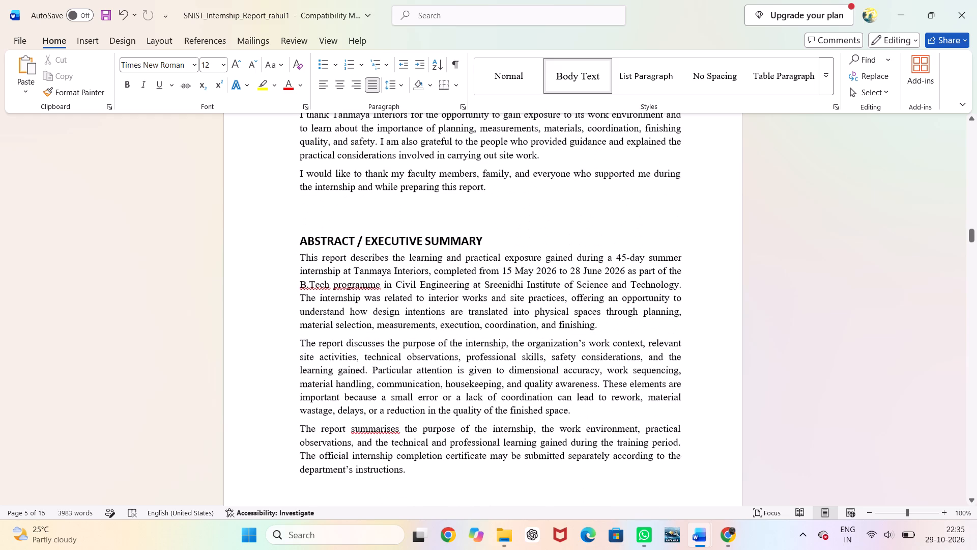
pyautogui.click(455, 346)
pyautogui.click(455, 346)
pyautogui.scroll(10, 455, 346)
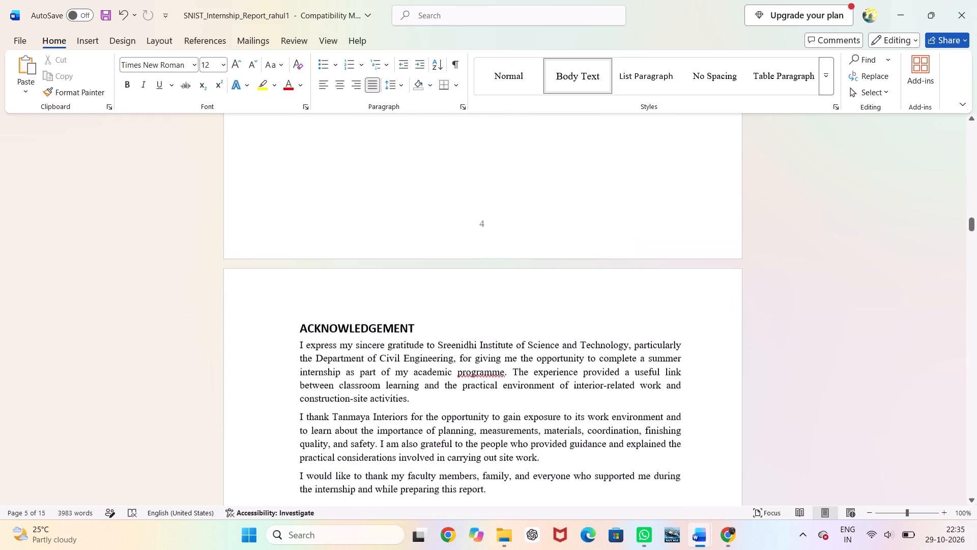
pyautogui.scroll(12, 455, 346)
pyautogui.scroll(-6, 455, 346)
pyautogui.scroll(12, 455, 346)
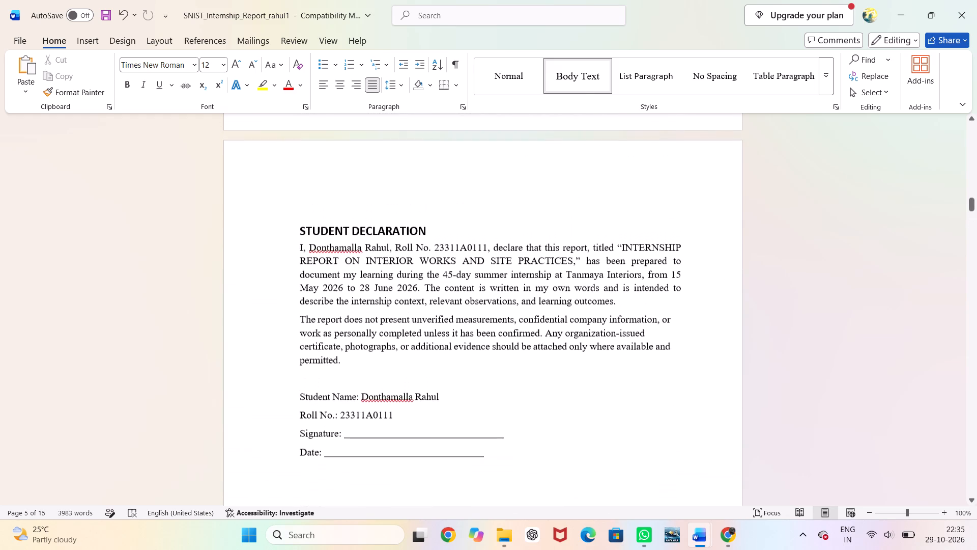
pyautogui.scroll(-20, 455, 346)
pyautogui.scroll(-14, 455, 346)
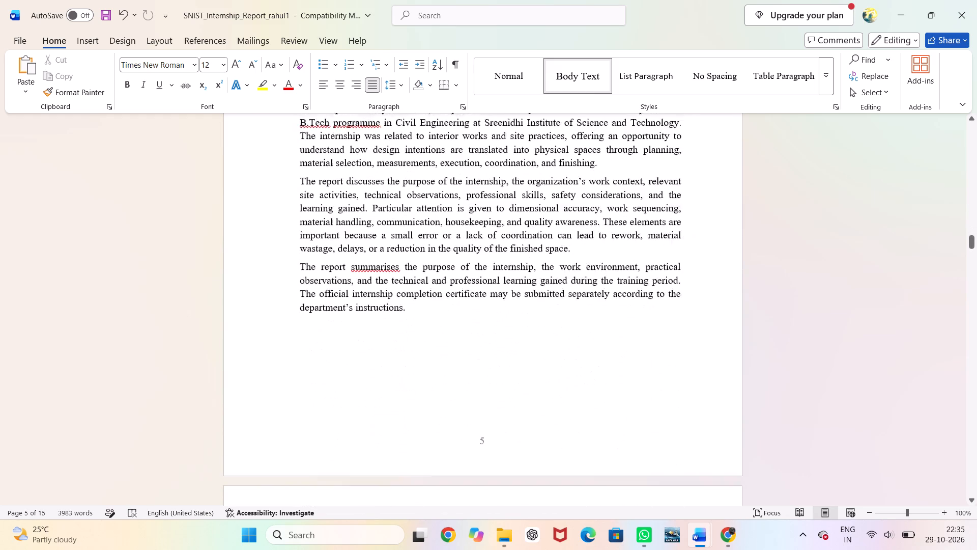
# Review the layout and page numbering from the contents table through the Day-wise Activity Log to Chapter 7.
pyautogui.scroll(-20, 455, 346)
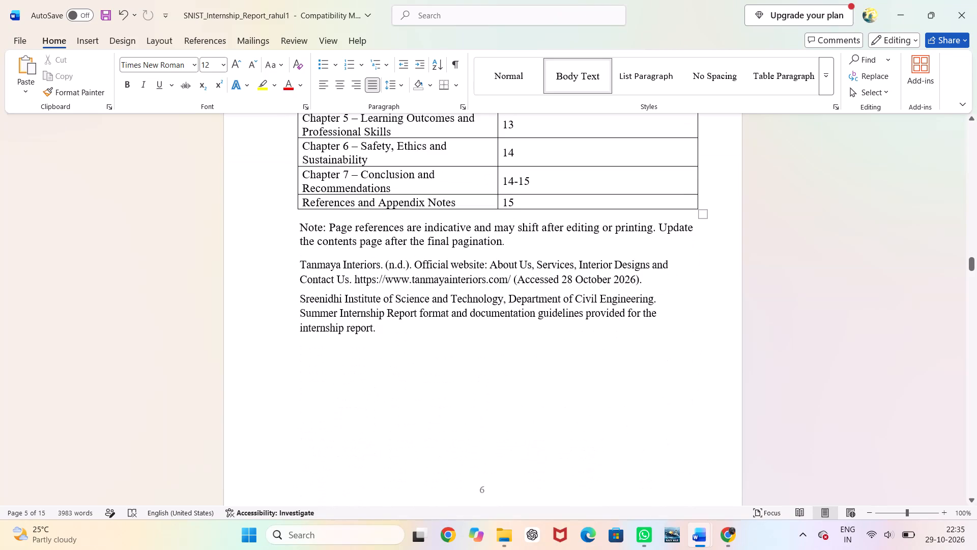
pyautogui.scroll(-20, 455, 346)
pyautogui.scroll(-20, 455, 346)
pyautogui.scroll(-11, 455, 346)
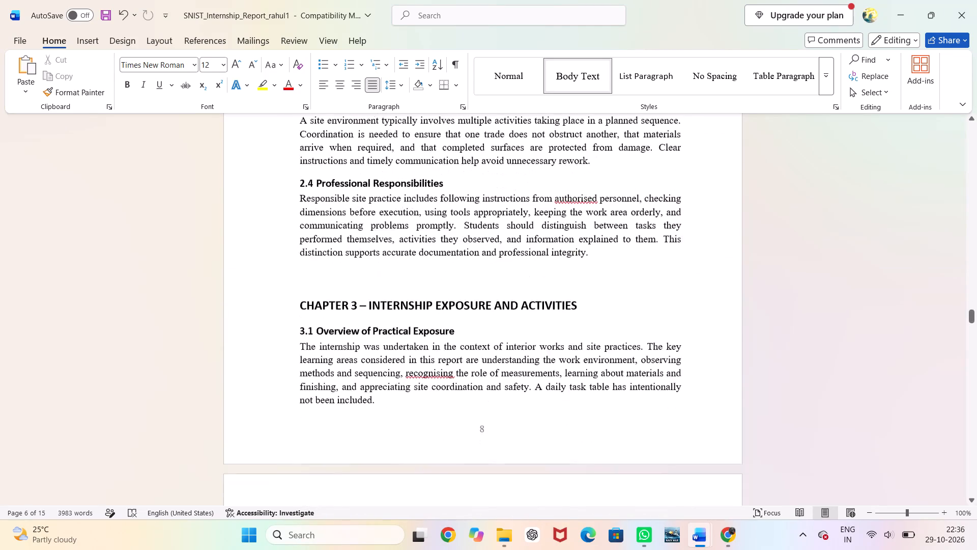
pyautogui.scroll(-20, 457, 346)
pyautogui.scroll(-17, 457, 346)
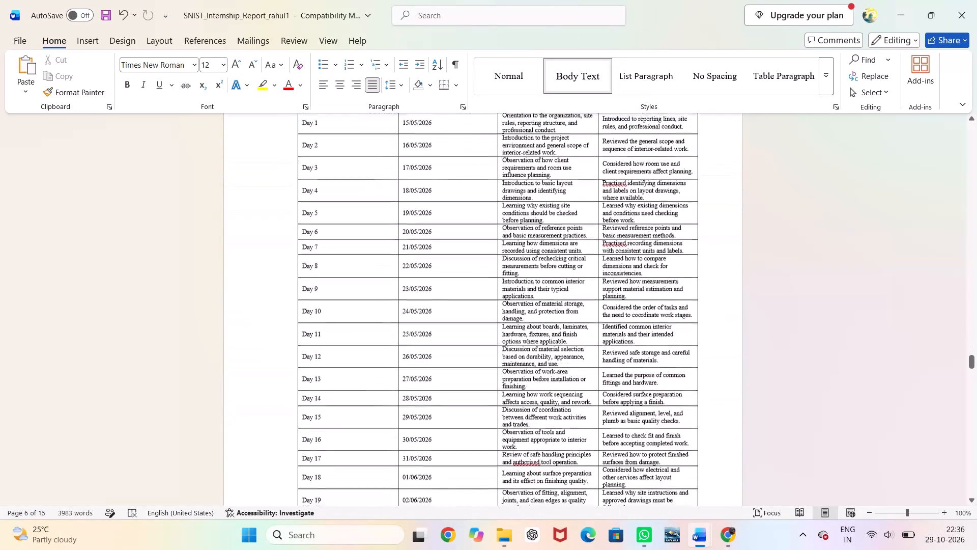
pyautogui.scroll(3, 457, 346)
pyautogui.scroll(-6, 457, 346)
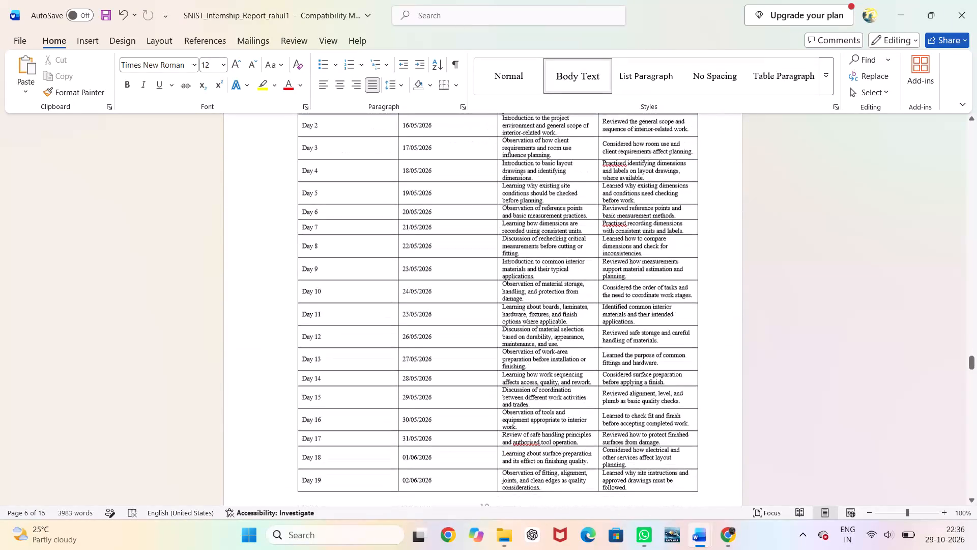
pyautogui.scroll(-20, 457, 346)
pyautogui.scroll(-11, 457, 346)
pyautogui.scroll(-20, 457, 346)
pyautogui.scroll(-19, 457, 346)
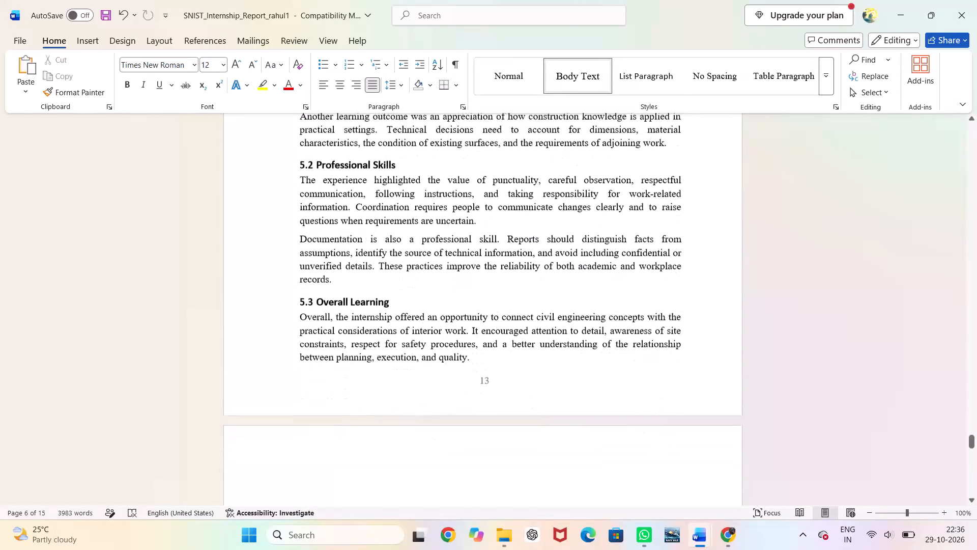
pyautogui.scroll(-18, 457, 346)
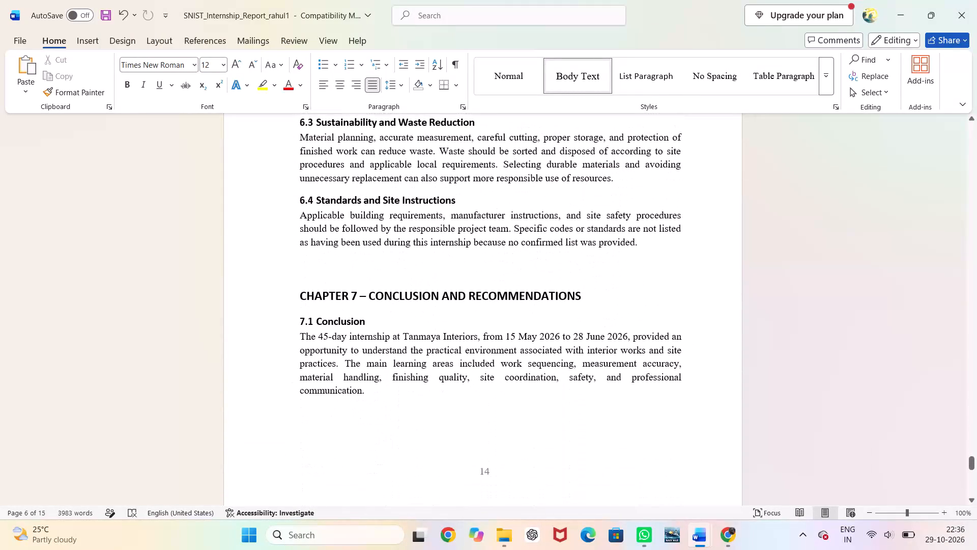
pyautogui.scroll(-7, 457, 346)
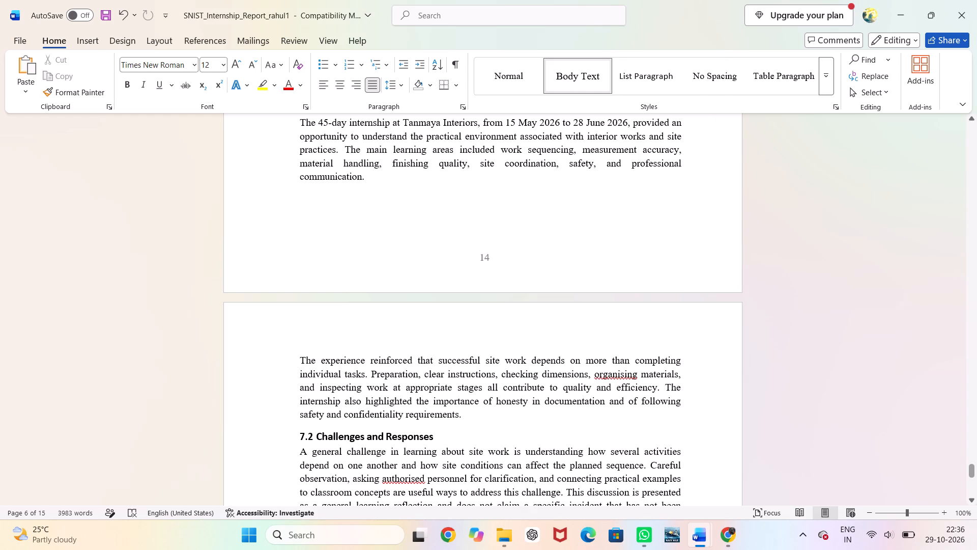
# Review the report's layout backwards from Chapter 7 through the Day-wise Activity Log to the cover page.
pyautogui.scroll(12, 624, 240)
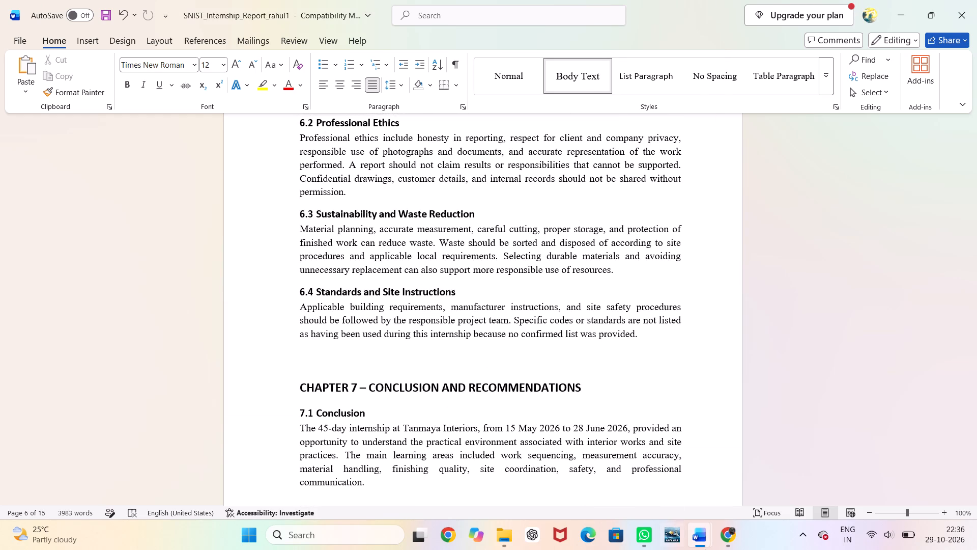
pyautogui.scroll(12, 976, 0)
pyautogui.scroll(20, 578, 319)
pyautogui.scroll(4, 578, 319)
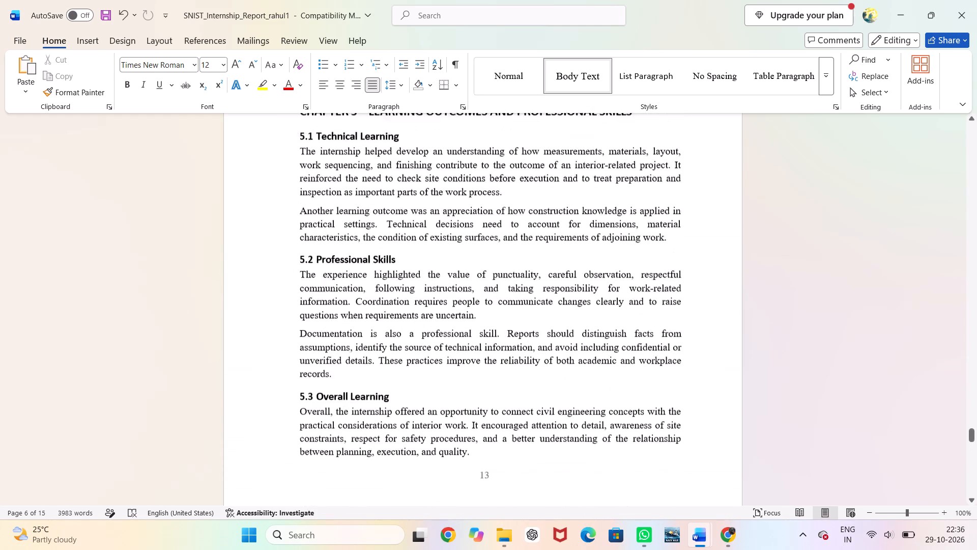
pyautogui.scroll(10, 578, 319)
pyautogui.scroll(17, 578, 319)
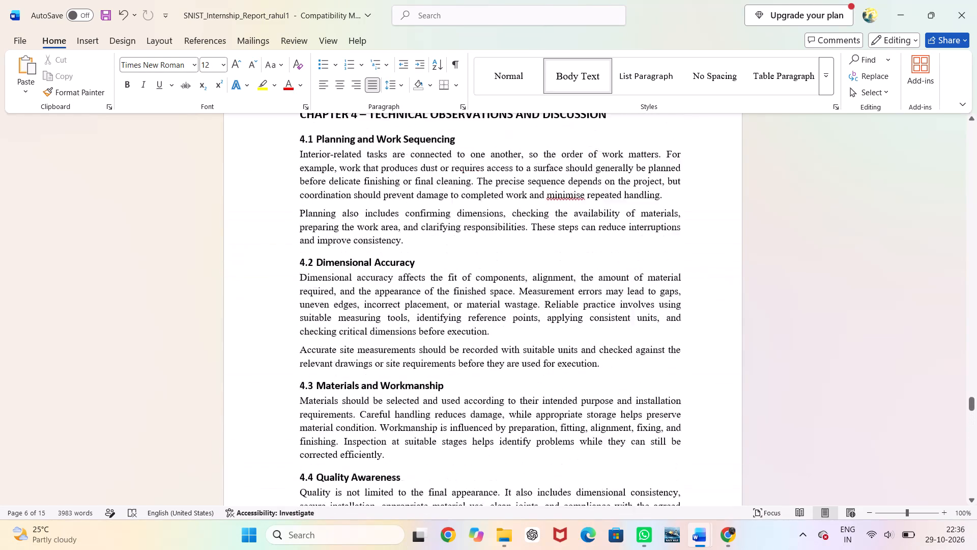
pyautogui.scroll(2, 578, 319)
pyautogui.scroll(20, 578, 319)
pyautogui.scroll(15, 578, 319)
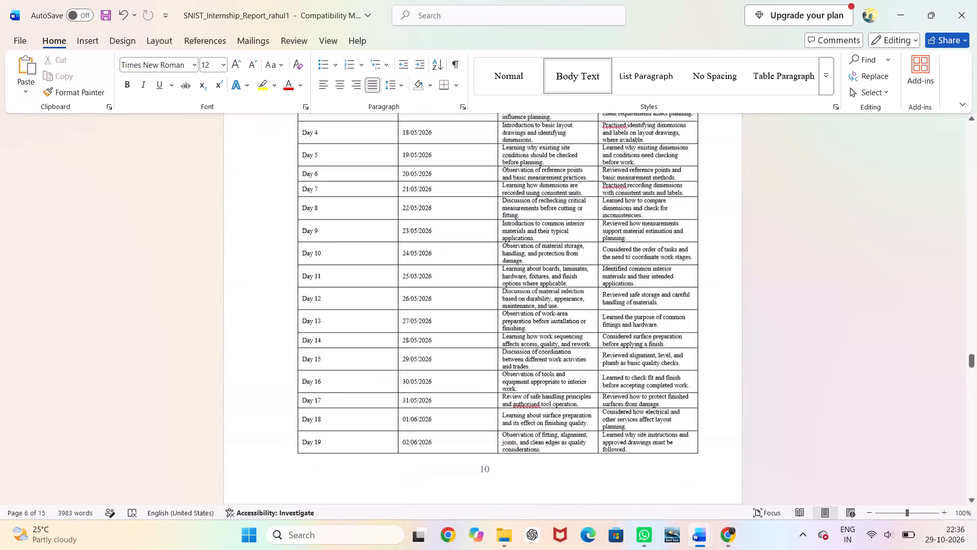
pyautogui.scroll(9, 578, 319)
pyautogui.moveTo(584, 319); pyautogui.dragTo(615, 201, button='middle')
pyautogui.scroll(1, 584, 319)
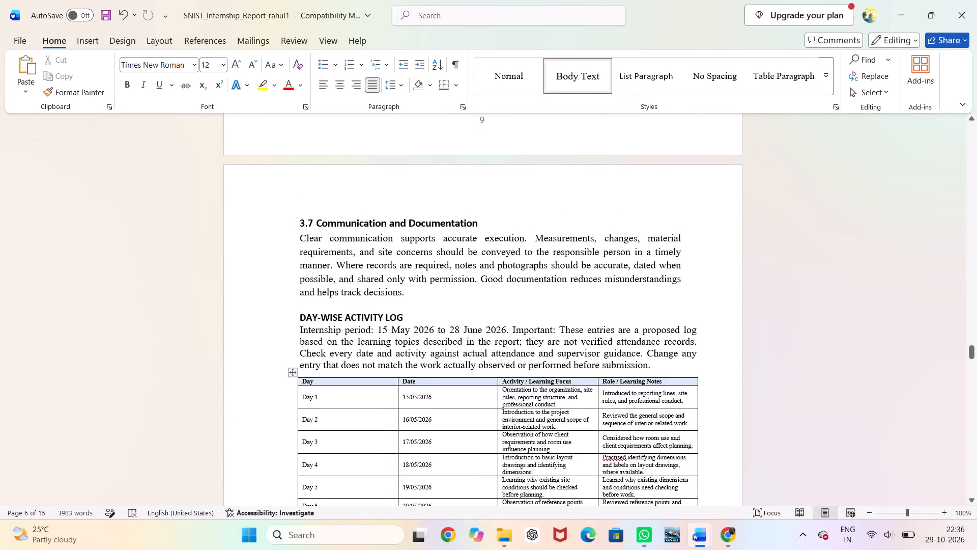
pyautogui.moveTo(615, 201); pyautogui.dragTo(705, 156, button='middle')
pyautogui.middleClick(815, 265)
pyautogui.scroll(4, 815, 265)
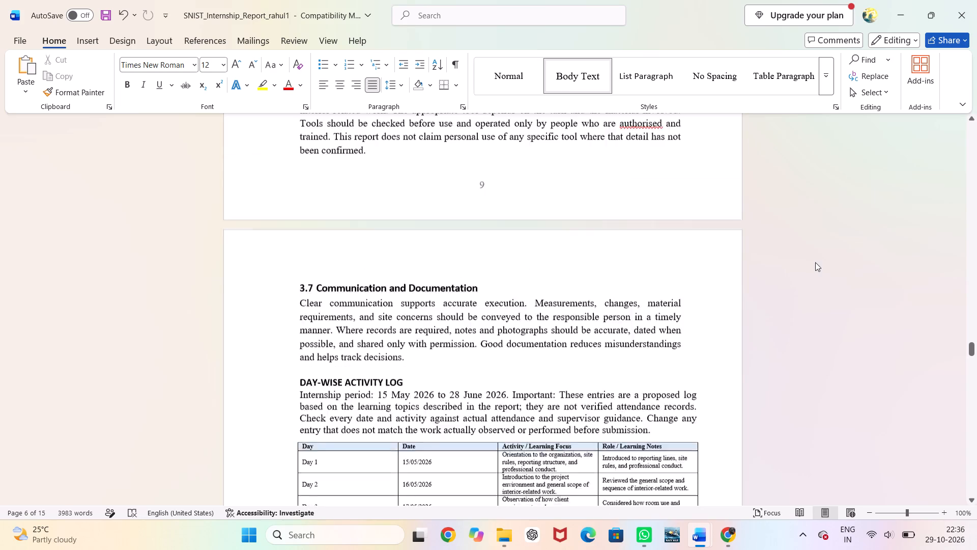
pyautogui.scroll(3, 815, 262)
pyautogui.moveTo(967, 342); pyautogui.dragTo(969, 166)
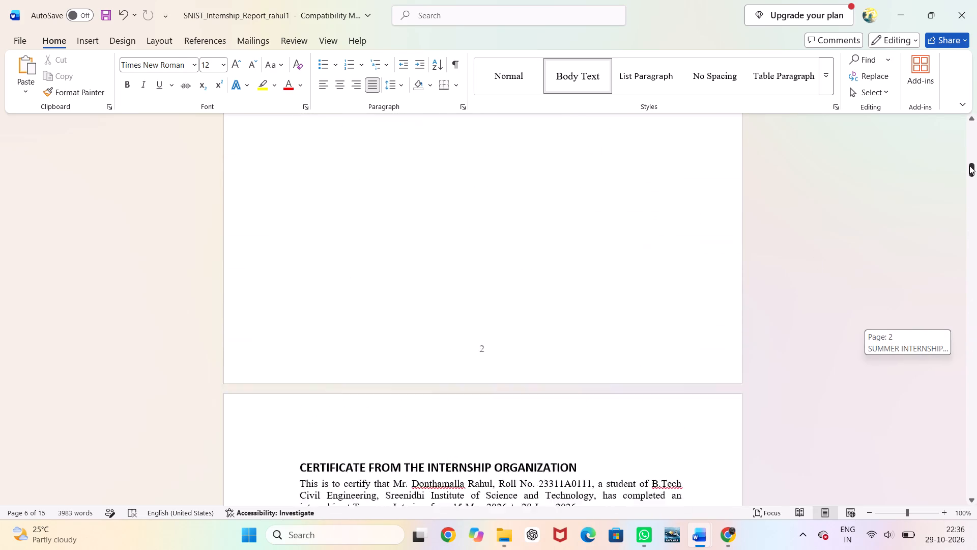
pyautogui.moveTo(969, 166); pyautogui.dragTo(969, 118)
pyautogui.scroll(-3, 646, 317)
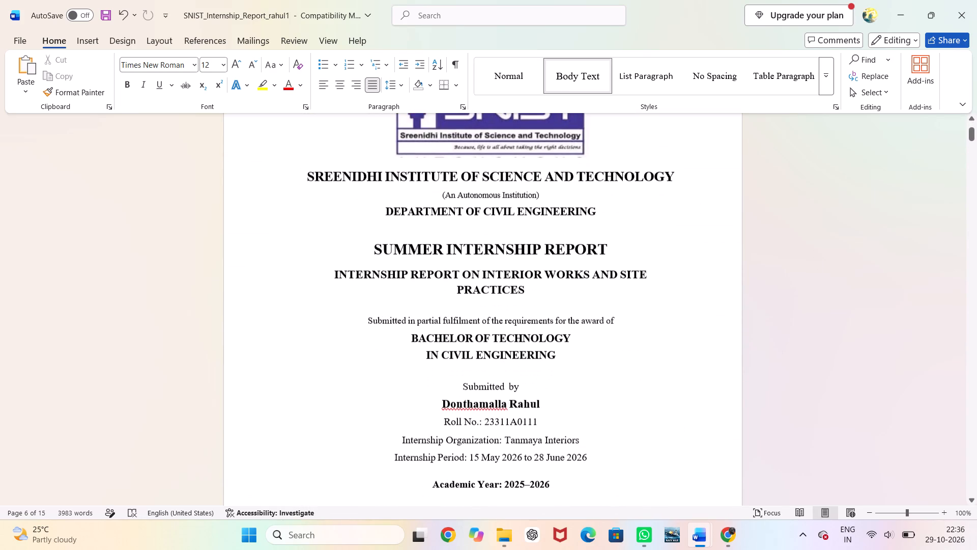
pyautogui.scroll(6, 634, 288)
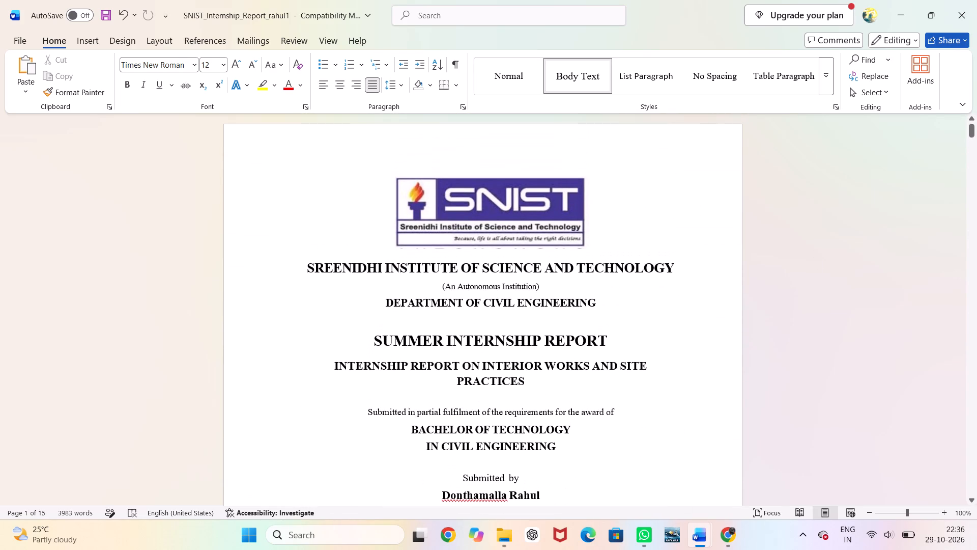
# Review the layout and page numbering of the report's cover page and inner title page.
pyautogui.scroll(-2, 634, 287)
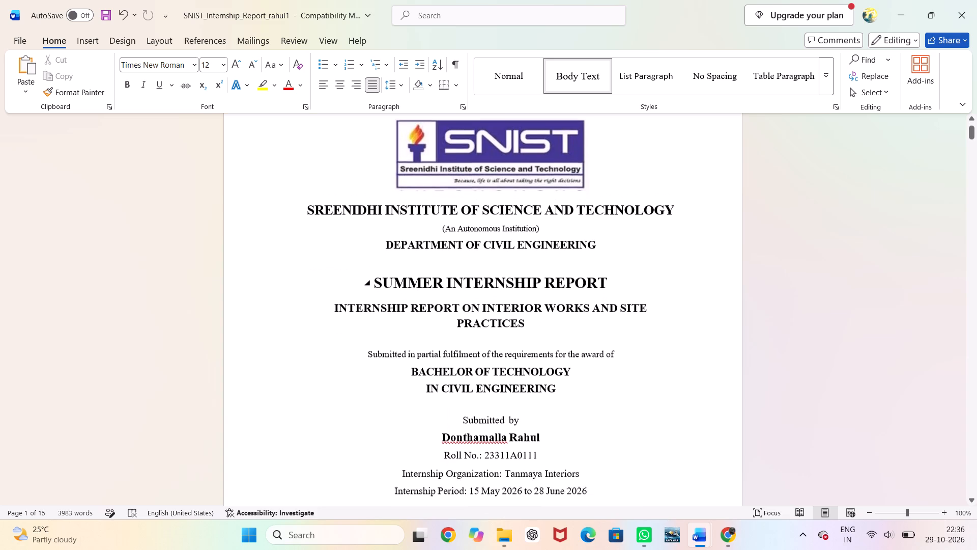
pyautogui.scroll(-5, 634, 287)
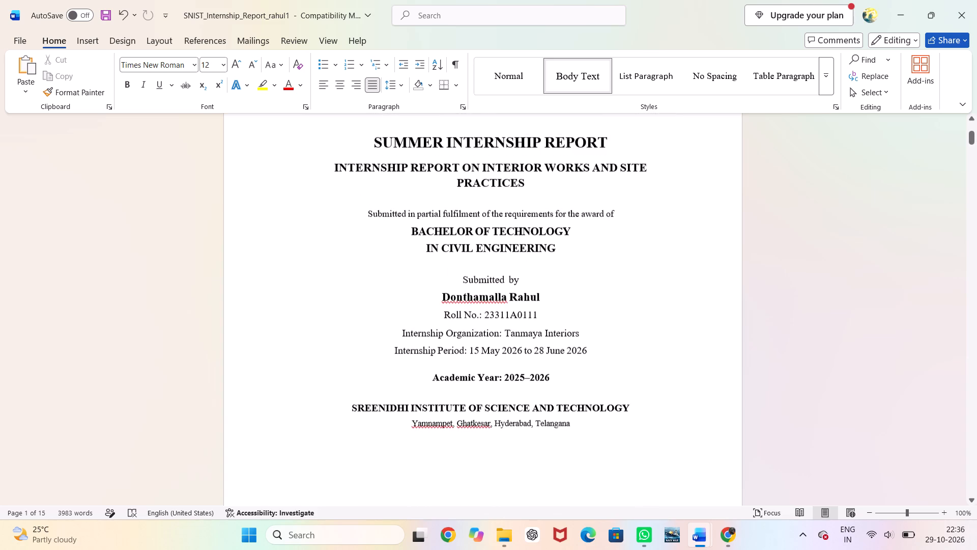
pyautogui.scroll(-3, 635, 285)
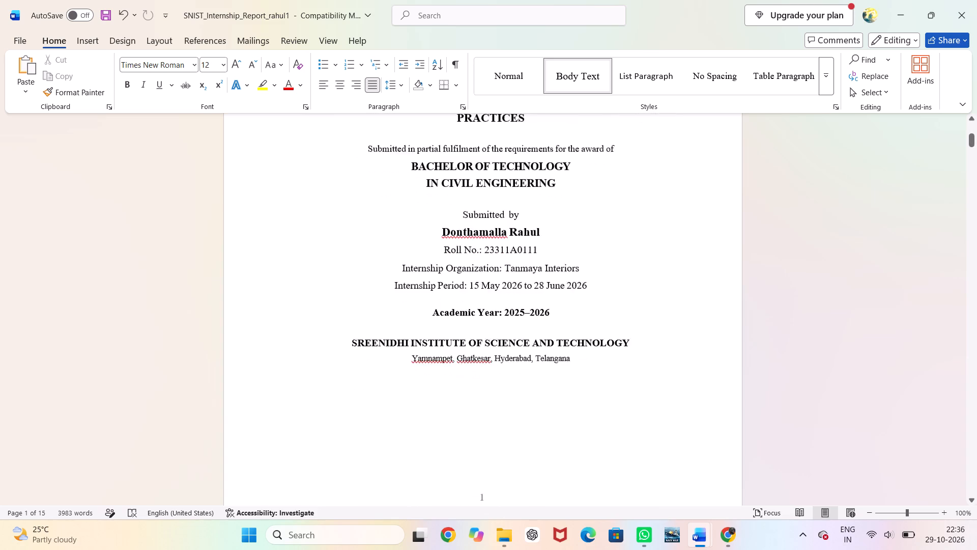
pyautogui.scroll(-3, 635, 285)
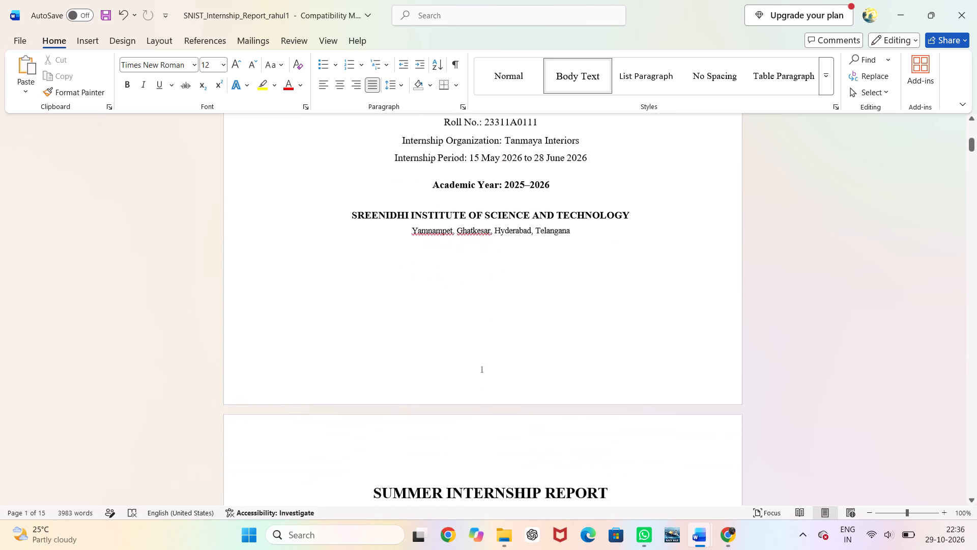
pyautogui.scroll(-4, 635, 285)
pyautogui.scroll(3, 635, 285)
pyautogui.scroll(-8, 635, 285)
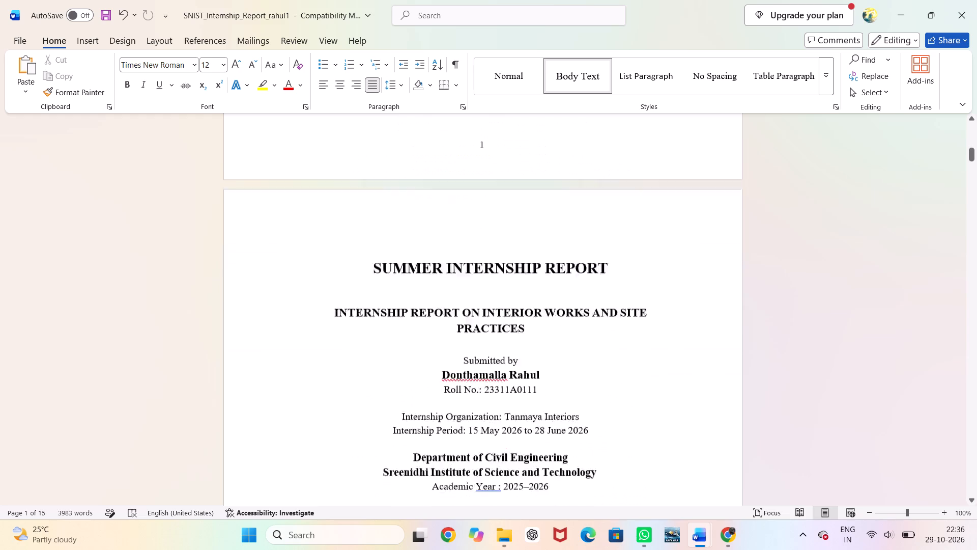
pyautogui.scroll(-3, 635, 285)
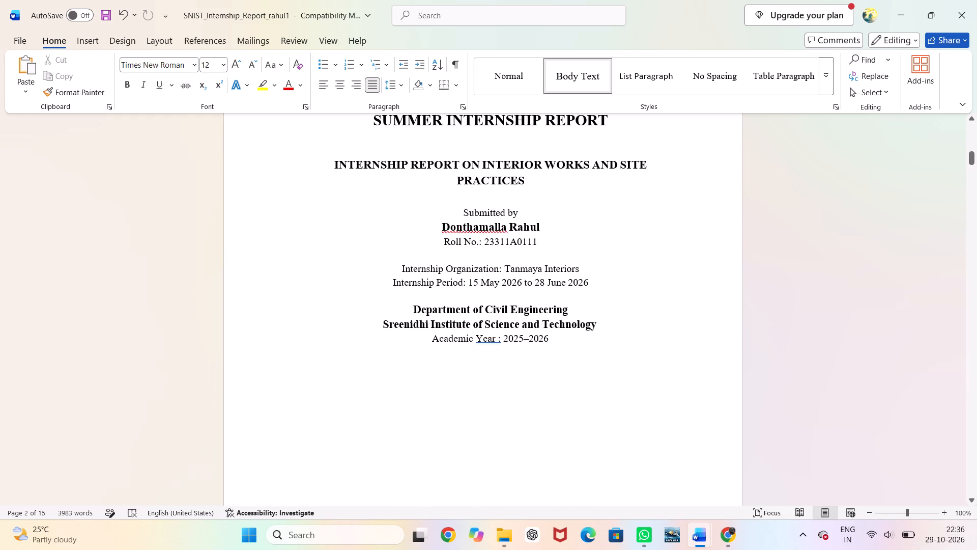
pyautogui.scroll(-3, 459, 261)
pyautogui.scroll(-10, 527, 258)
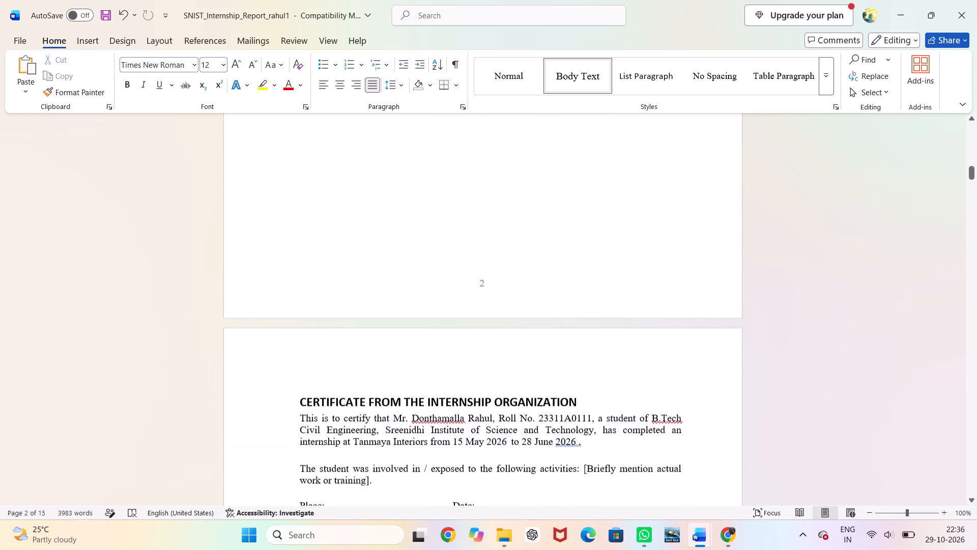
# Review the front matter from the internship organization certificate through the declaration, acknowledgement and abstract to the contents table.
pyautogui.scroll(-7, 527, 258)
pyautogui.scroll(1, 527, 258)
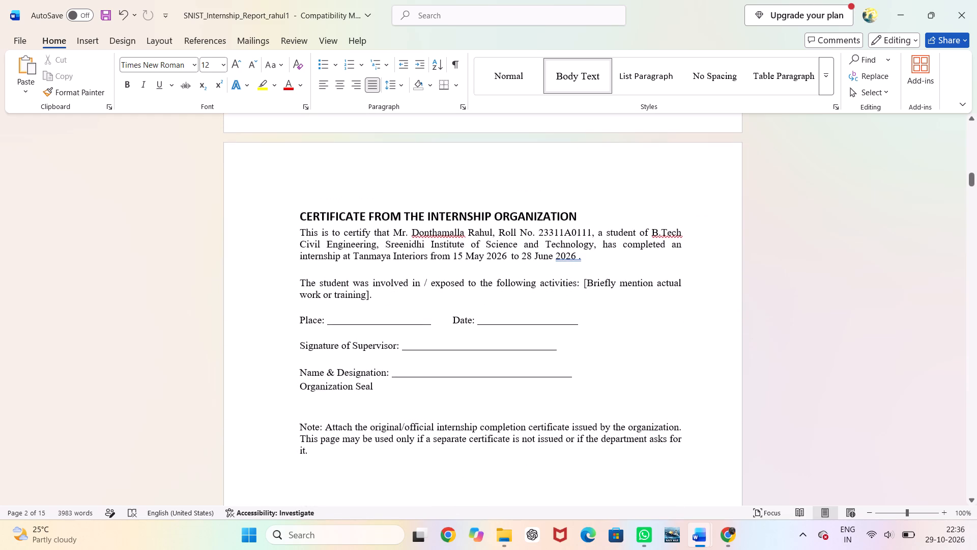
pyautogui.click(651, 262)
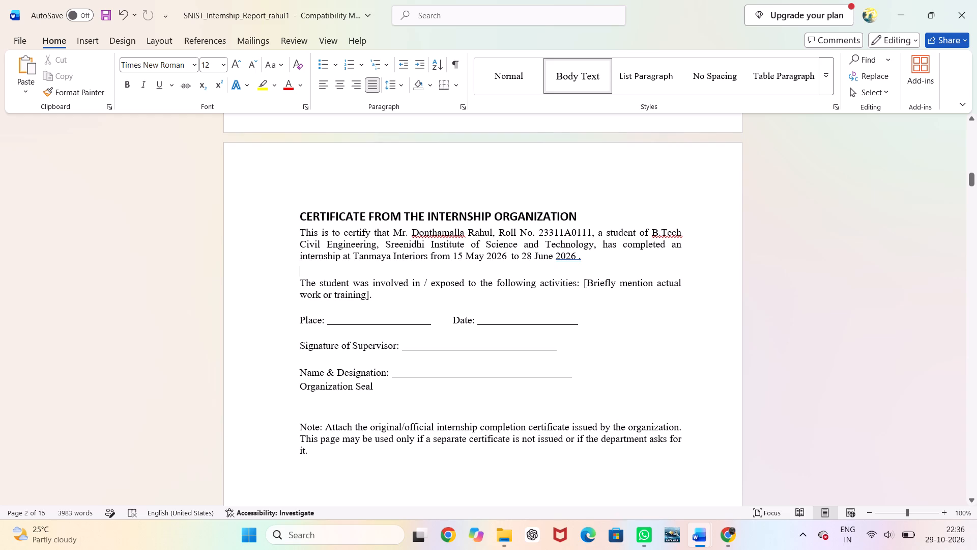
pyautogui.scroll(-9, 439, 358)
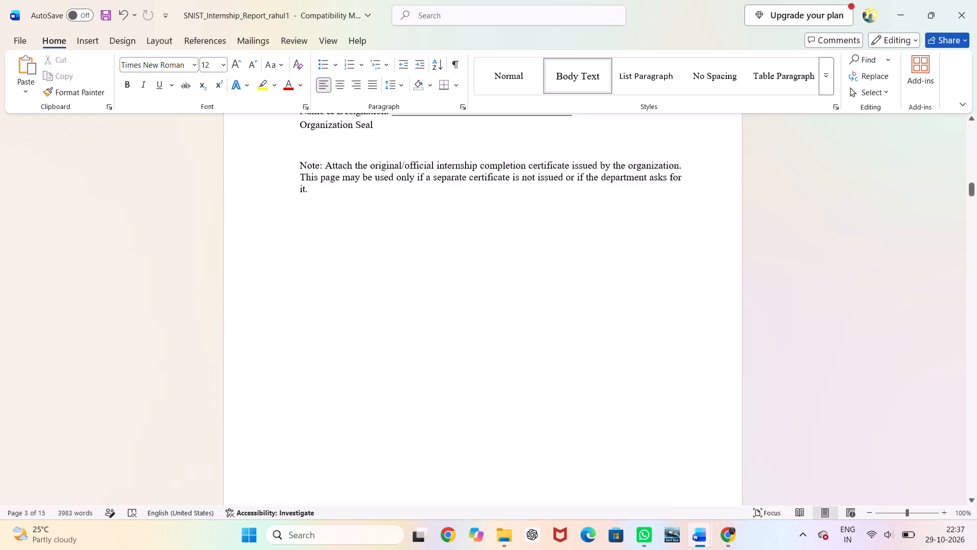
pyautogui.scroll(-19, 439, 358)
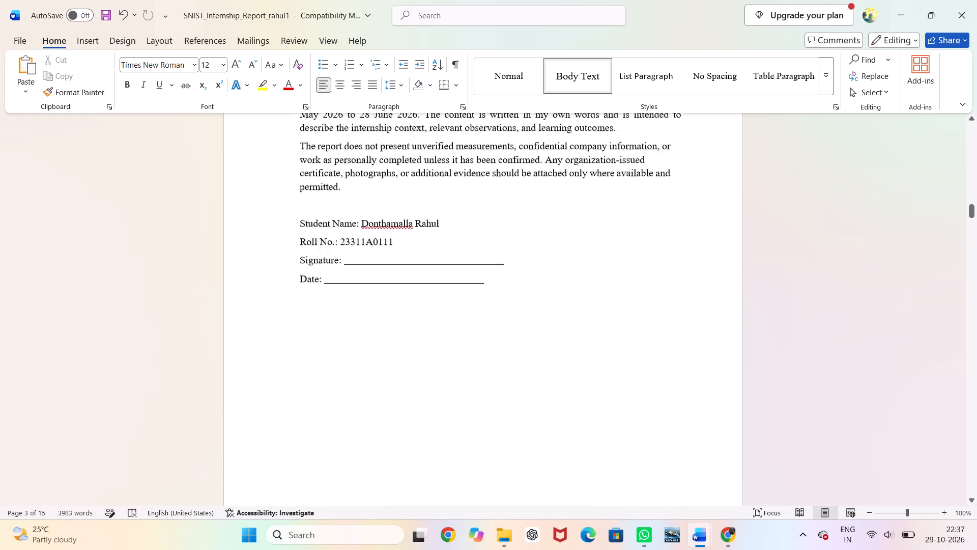
pyautogui.scroll(-17, 438, 351)
pyautogui.scroll(-8, 438, 351)
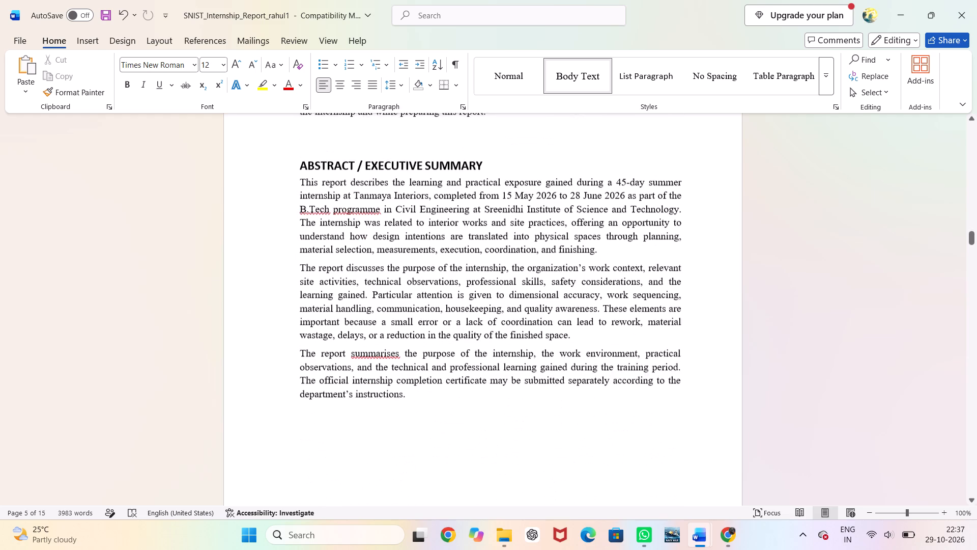
pyautogui.scroll(-19, 438, 351)
pyautogui.scroll(-6, 438, 351)
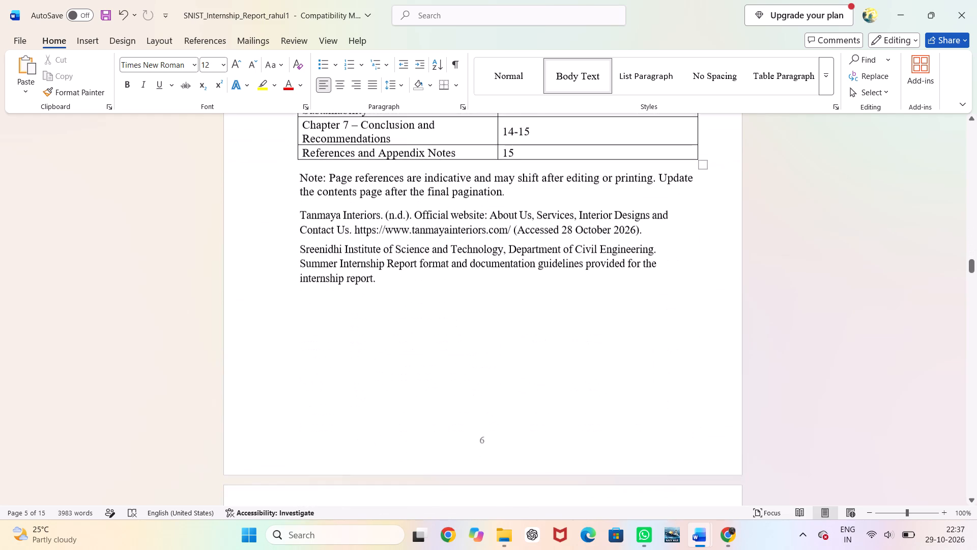
# Review the layout of Chapters 1 to 3 up to the start of the Day-wise Activity Log.
pyautogui.scroll(-19, 438, 351)
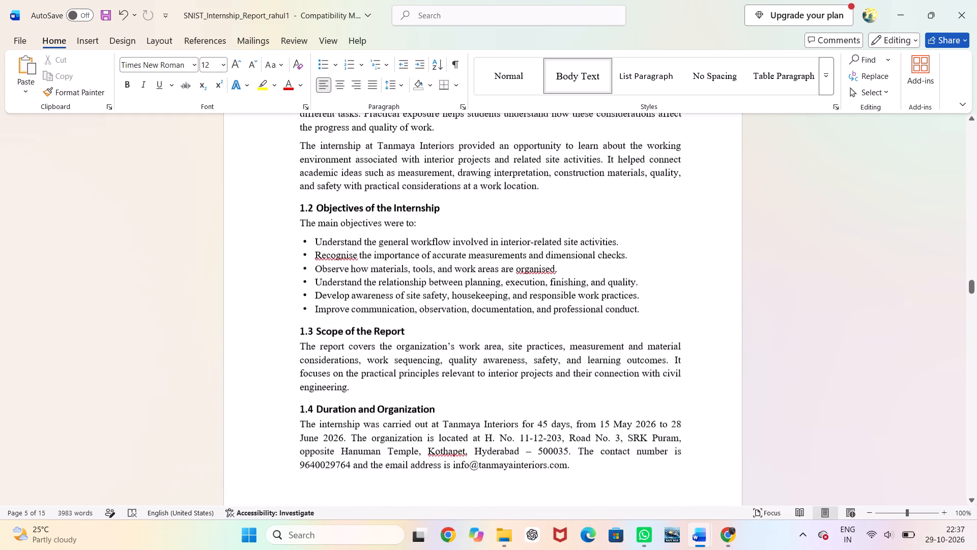
pyautogui.scroll(3, 438, 351)
pyautogui.scroll(-17, 438, 351)
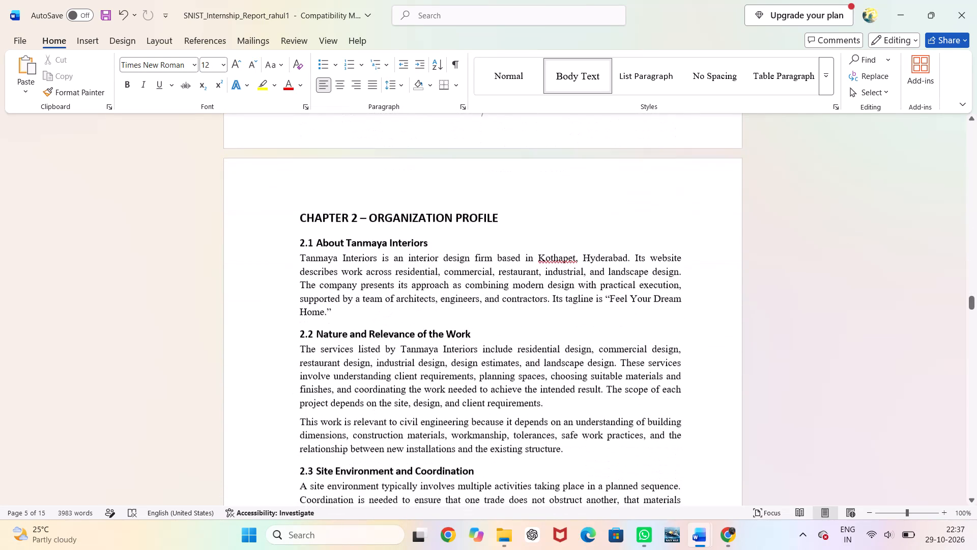
pyautogui.scroll(-19, 438, 351)
pyautogui.scroll(-9, 438, 351)
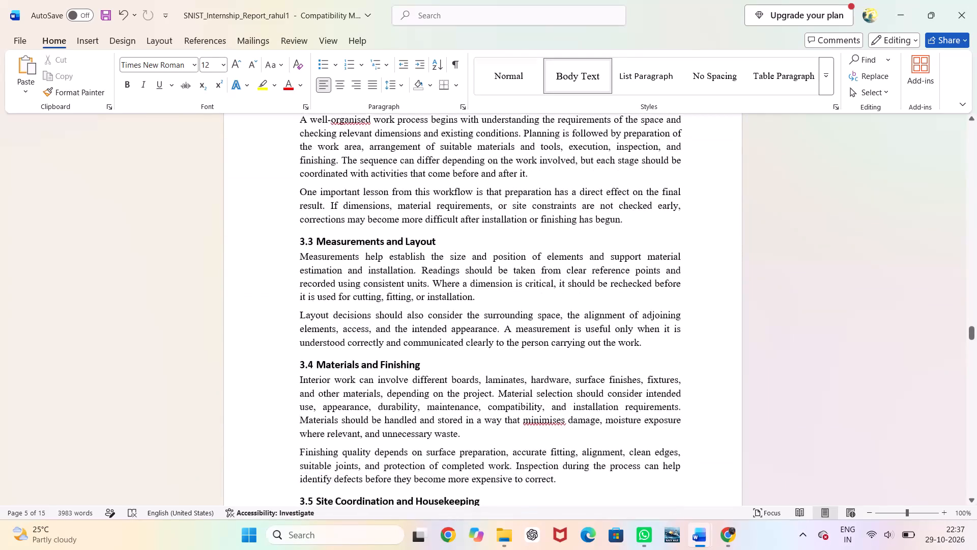
pyautogui.scroll(-20, 438, 351)
pyautogui.scroll(-2, 438, 351)
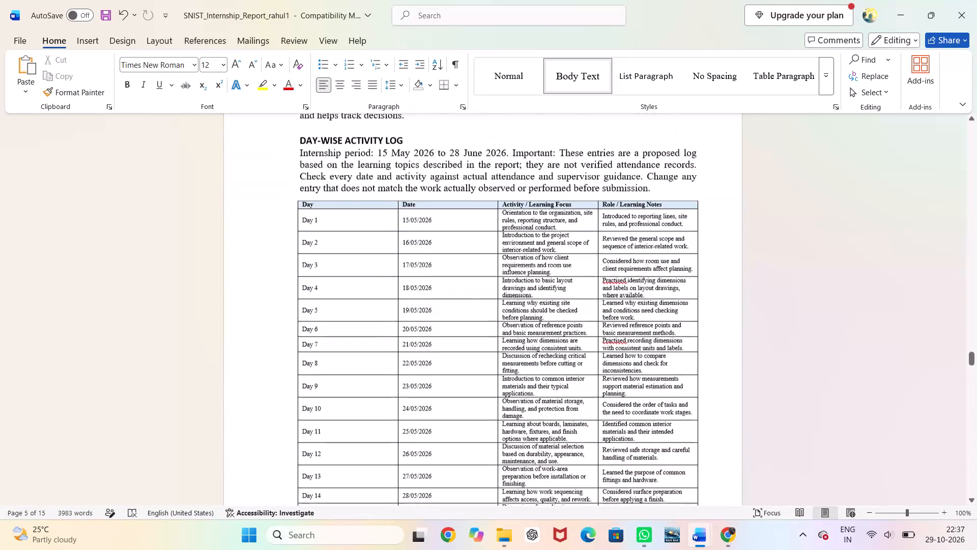
# Examine the Day-wise Activity Log table from Day 1 to Day 45, including its page break and repeated header row.
pyautogui.scroll(-16, 438, 351)
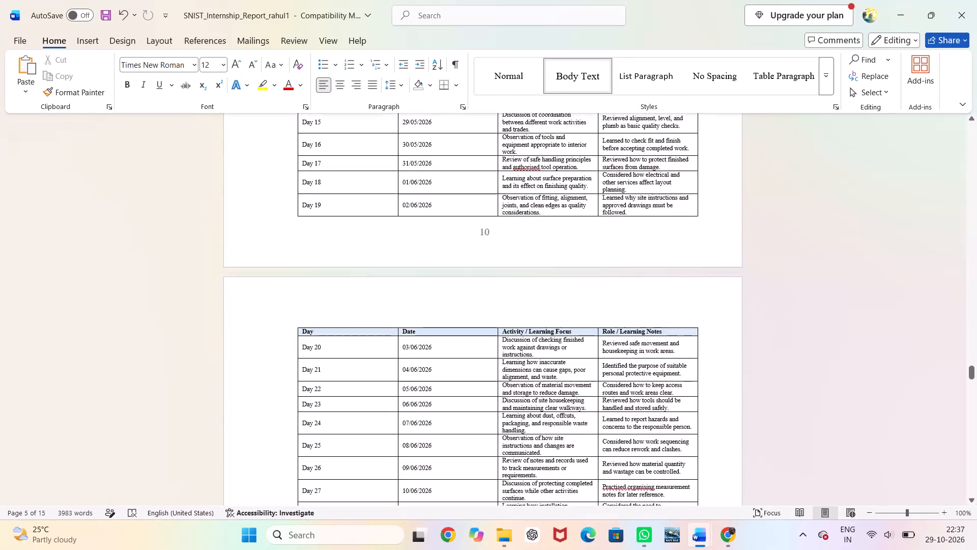
pyautogui.scroll(-20, 438, 351)
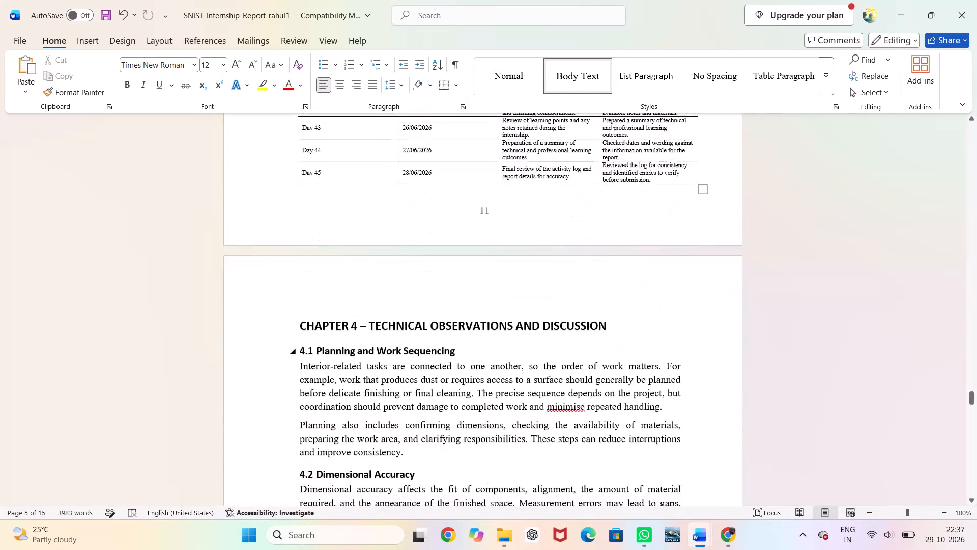
pyautogui.scroll(20, 438, 351)
pyautogui.scroll(15, 438, 351)
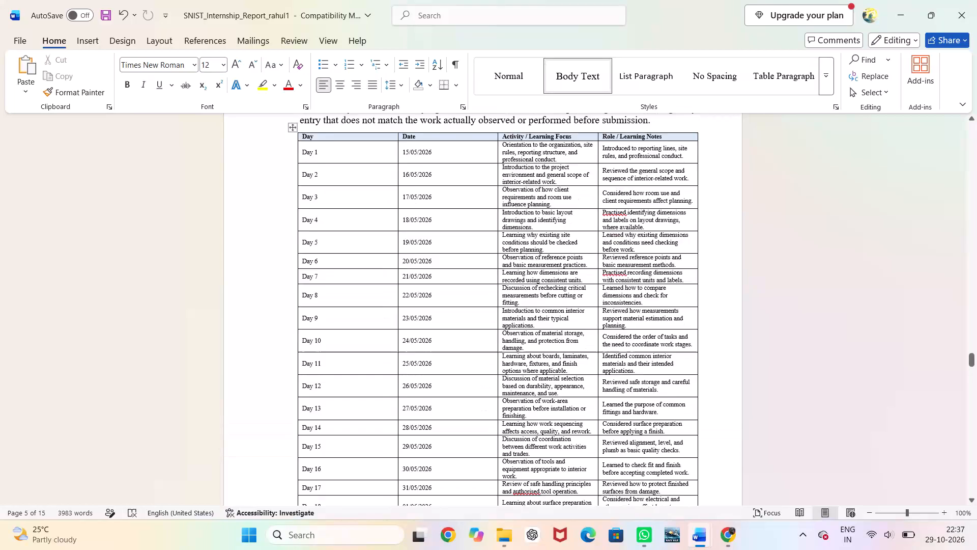
pyautogui.scroll(3, 438, 351)
pyautogui.scroll(-2, 438, 351)
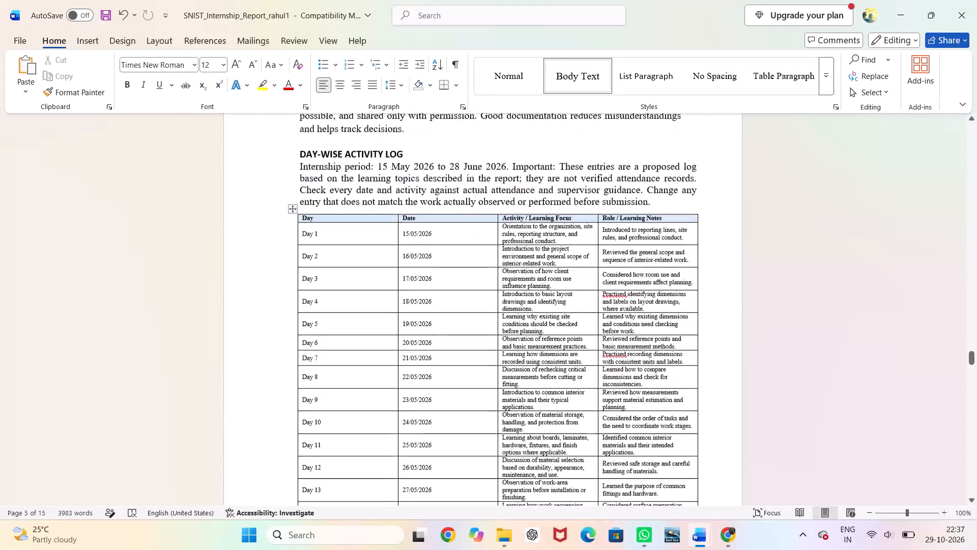
pyautogui.scroll(-19, 438, 351)
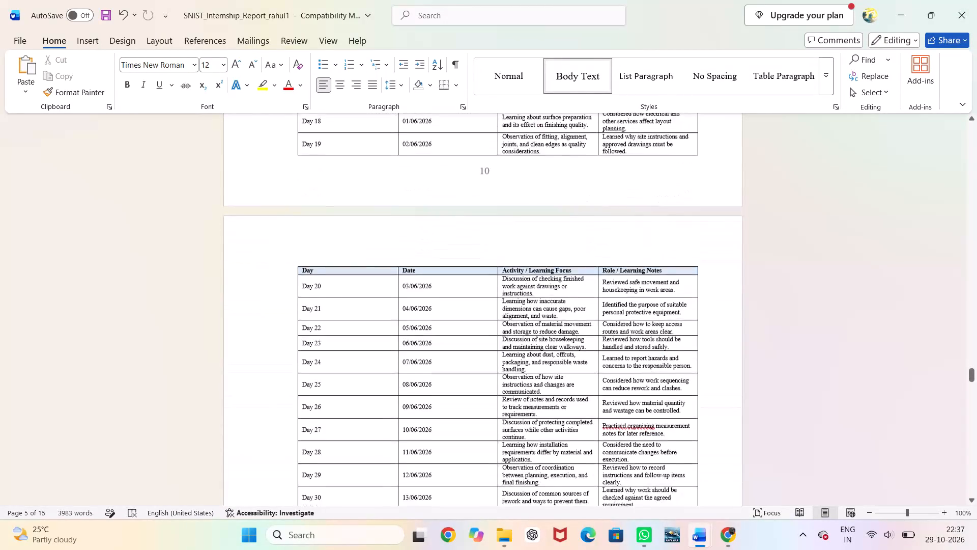
pyautogui.scroll(-17, 438, 351)
# Review the layout and page numbering from Chapter 4 through Chapter 7 to the References on the last page.
pyautogui.scroll(-13, 438, 351)
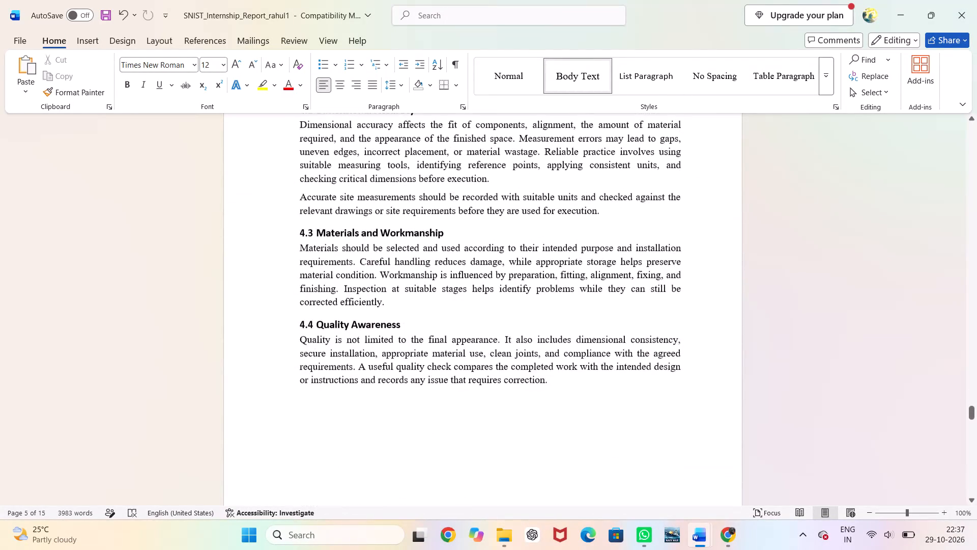
pyautogui.scroll(-20, 438, 351)
pyautogui.scroll(-15, 438, 351)
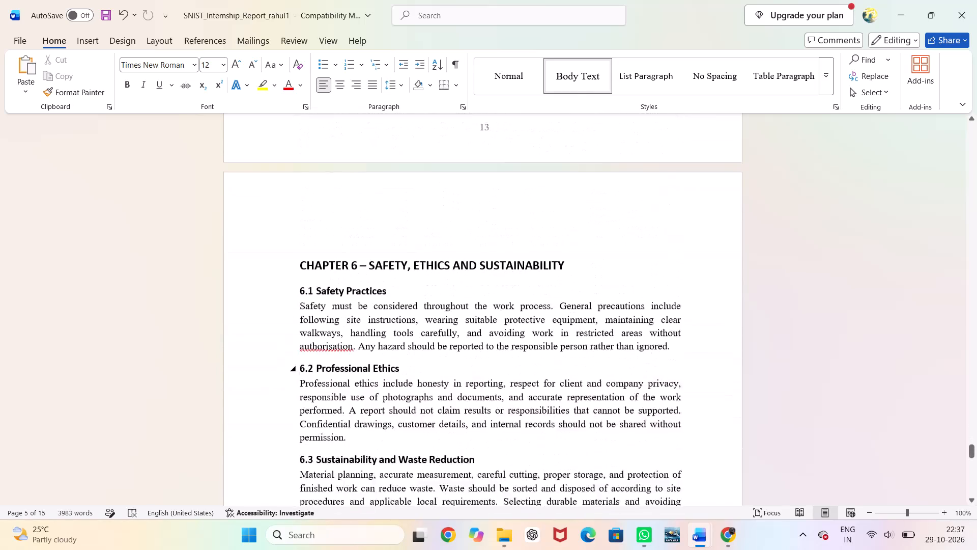
pyautogui.scroll(-16, 438, 351)
pyautogui.scroll(-19, 438, 351)
pyautogui.scroll(-14, 438, 351)
pyautogui.scroll(-7, 438, 351)
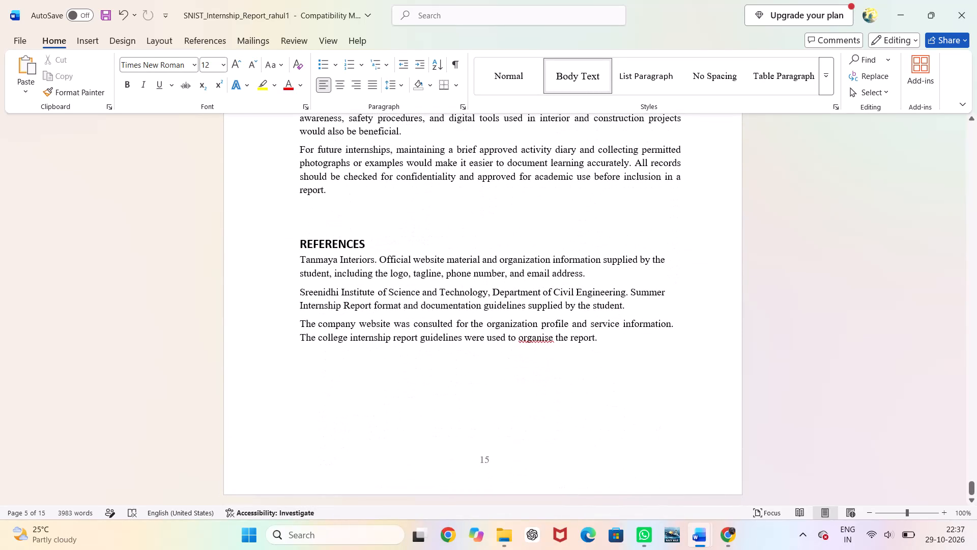
pyautogui.scroll(5, 592, 239)
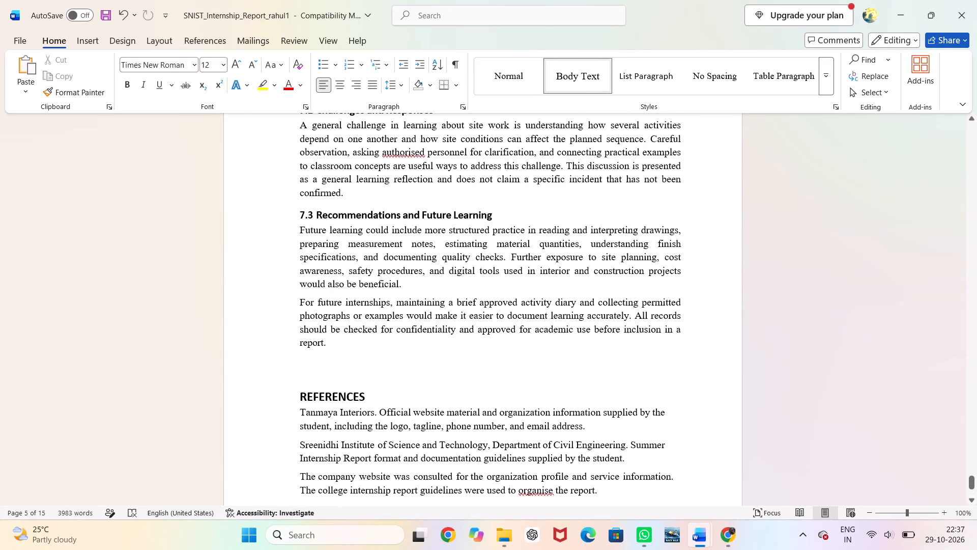
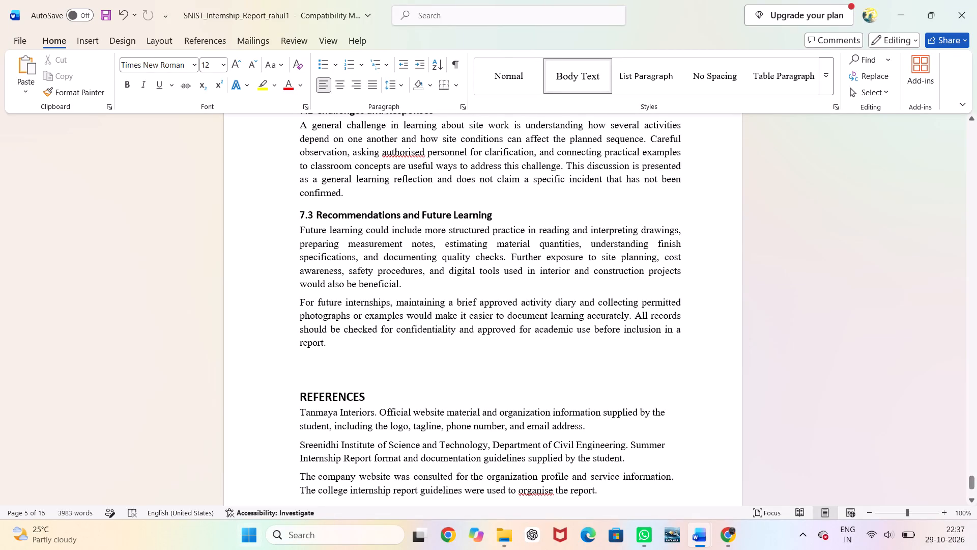
# Save the report as a PDF named SNIST_Internship_Report_rahul2 in the rahul internship folder on drive D.
pyautogui.click(19, 37)
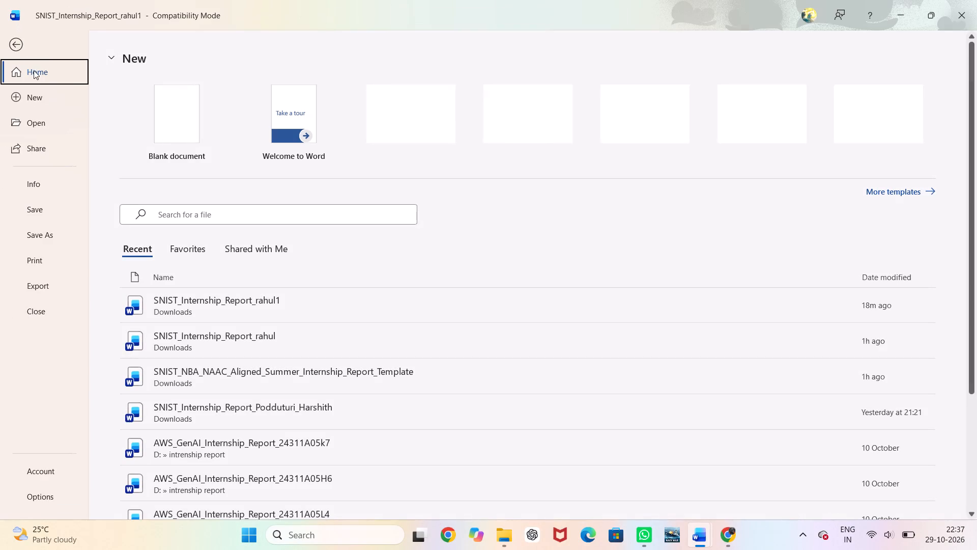
pyautogui.click(48, 236)
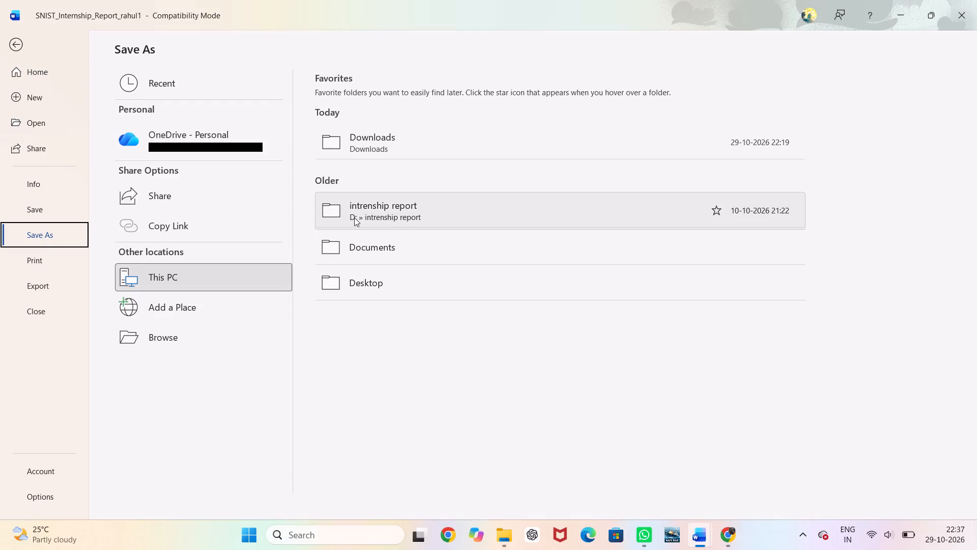
pyautogui.click(354, 217)
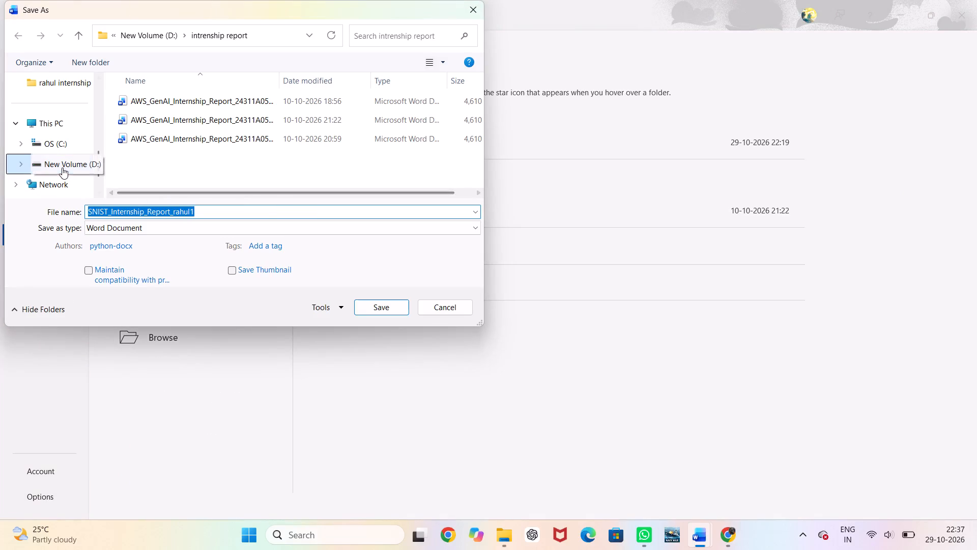
pyautogui.scroll(-1, 70, 163)
pyautogui.click(73, 103)
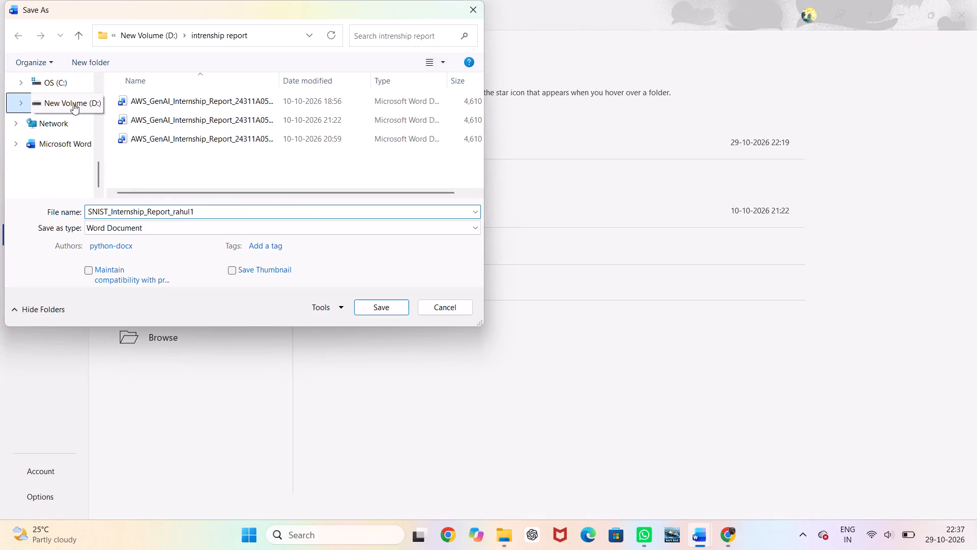
pyautogui.scroll(-3, 166, 131)
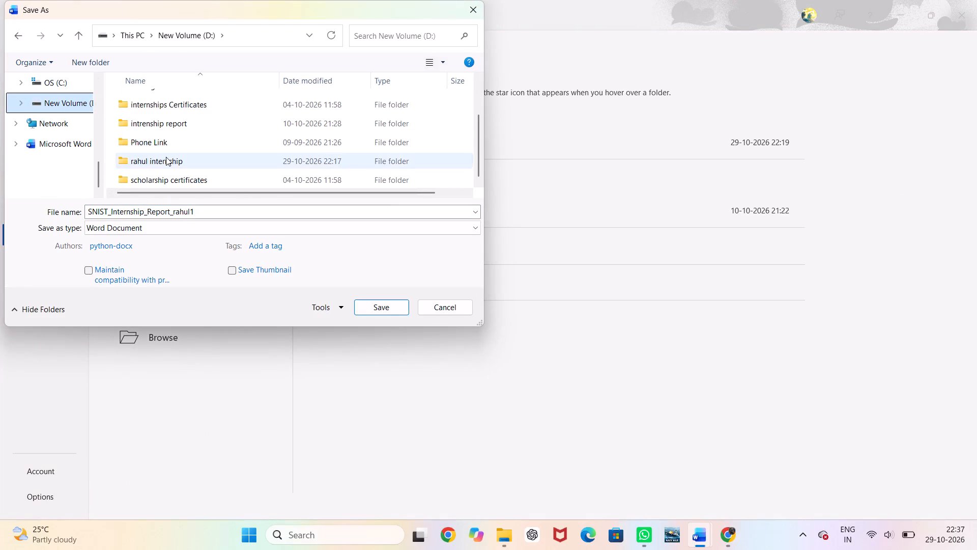
pyautogui.click(166, 157)
pyautogui.click(166, 158)
pyautogui.click(166, 158)
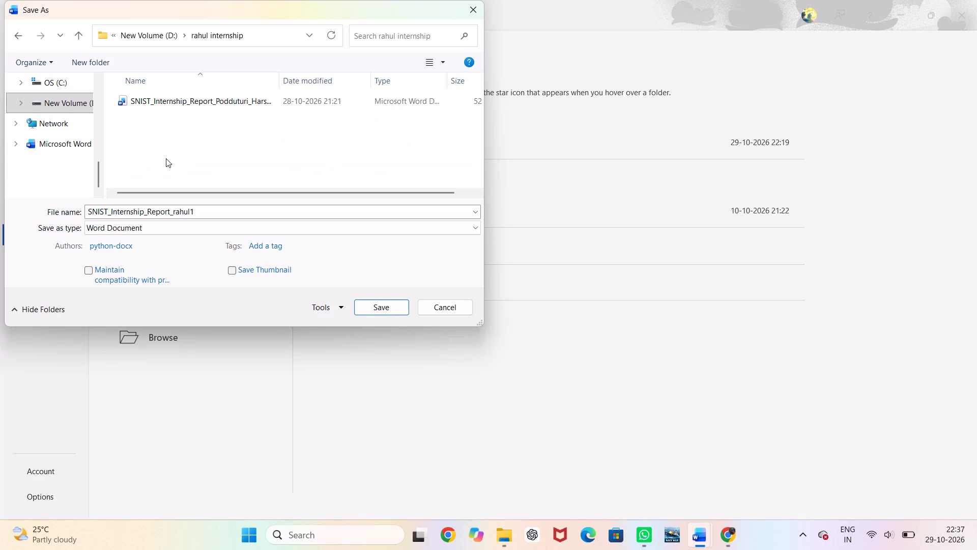
pyautogui.click(350, 211)
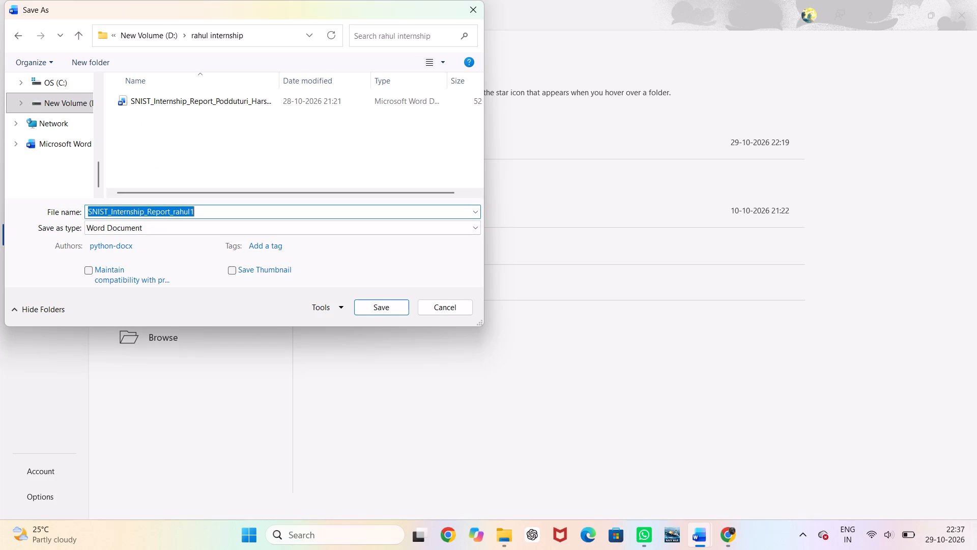
pyautogui.click(350, 210)
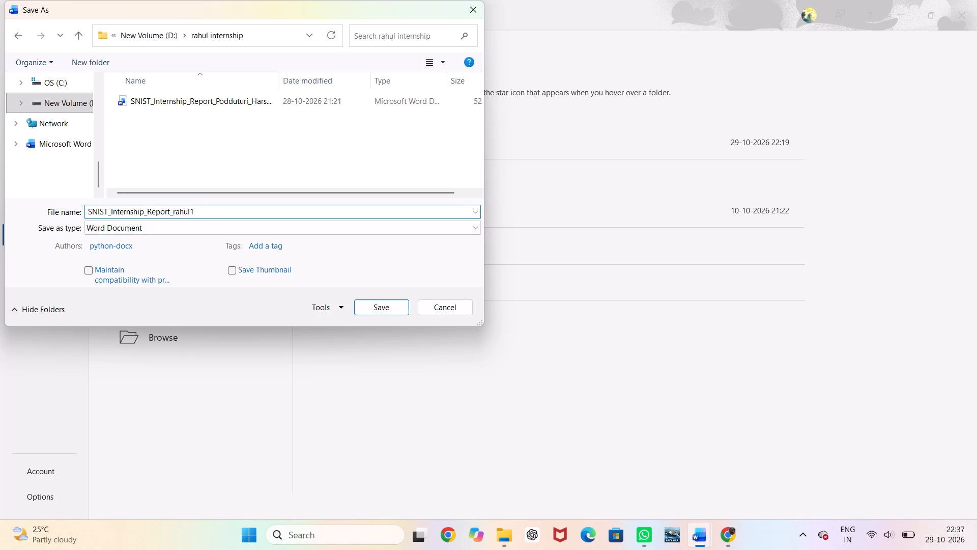
pyautogui.press('BackSpace')
pyautogui.press('2')
pyautogui.click(477, 226)
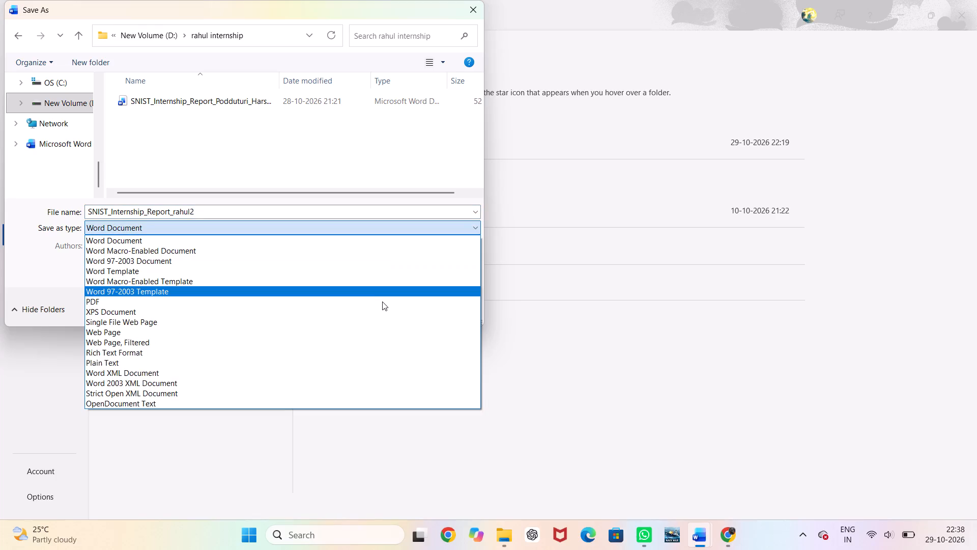
pyautogui.click(381, 306)
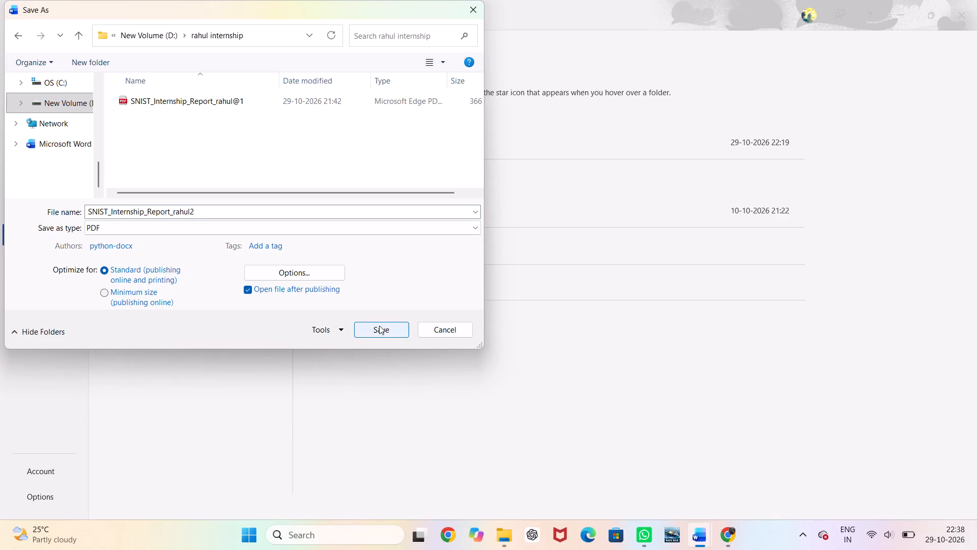
pyautogui.click(379, 326)
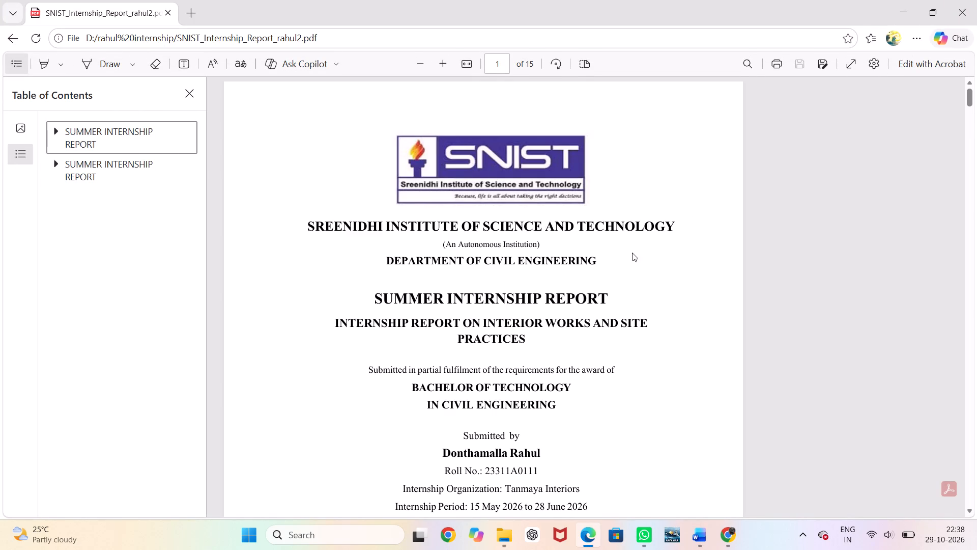
# Check the cover page and the inner title page of the exported PDF for layout, student and internship details, and page numbering.
pyautogui.scroll(-2, 632, 253)
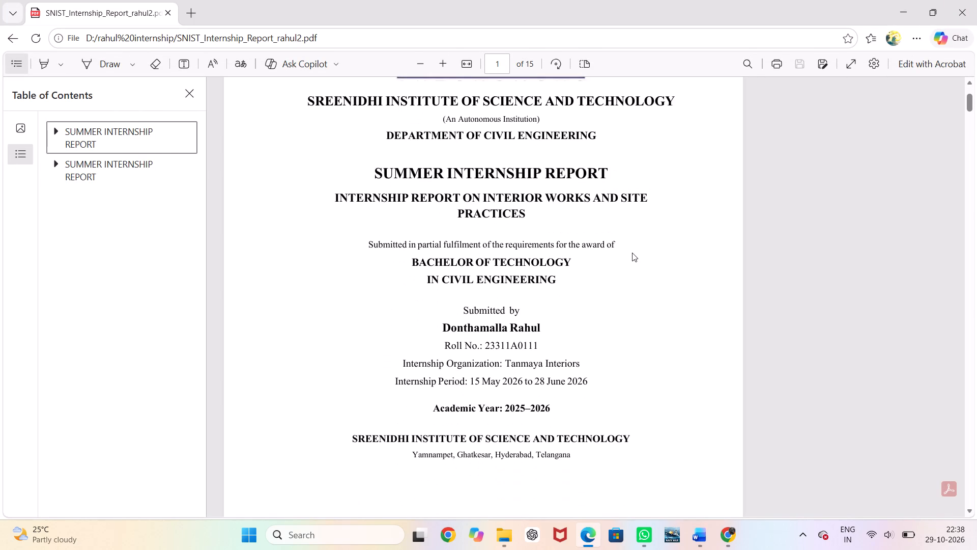
pyautogui.scroll(-8, 632, 253)
pyautogui.scroll(11, 632, 253)
pyautogui.scroll(-3, 632, 253)
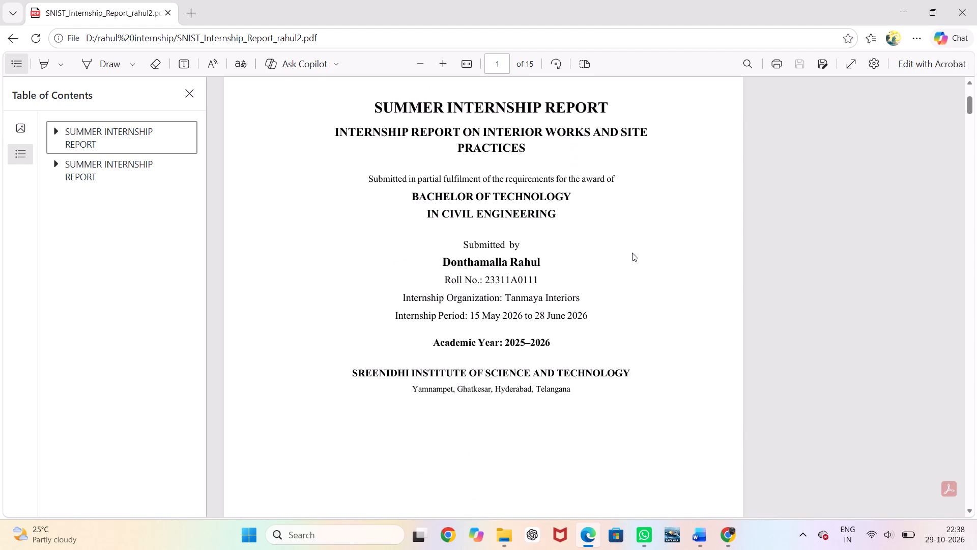
pyautogui.scroll(-2, 632, 253)
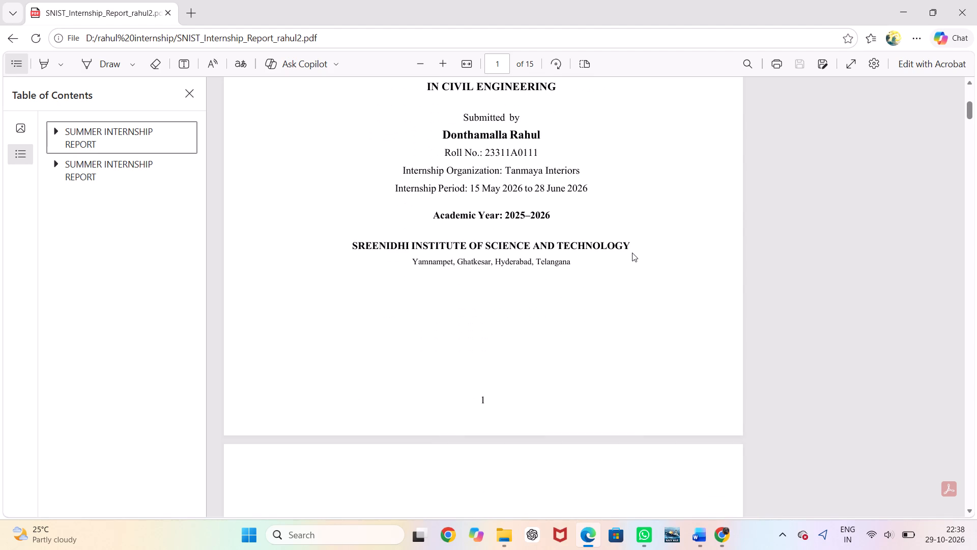
pyautogui.scroll(-4, 632, 253)
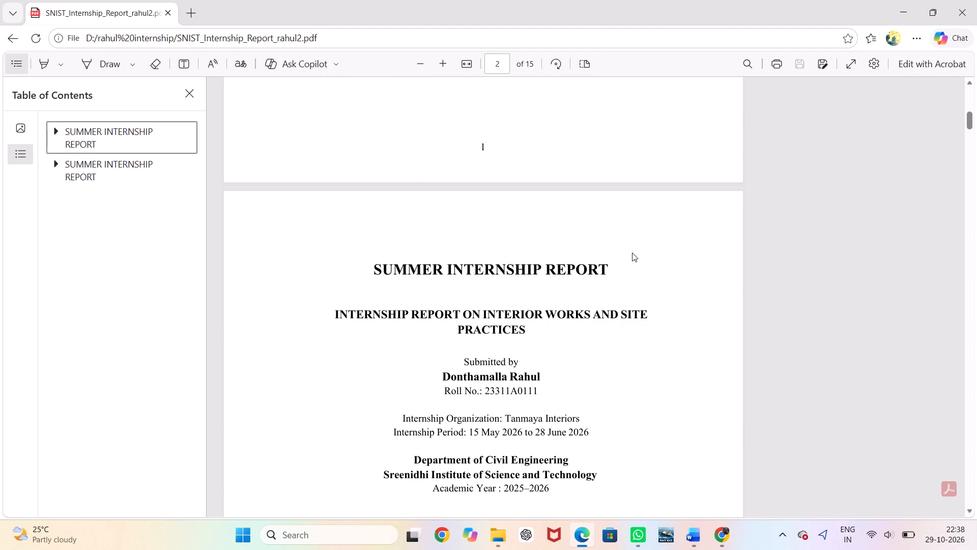
pyautogui.scroll(8, 632, 253)
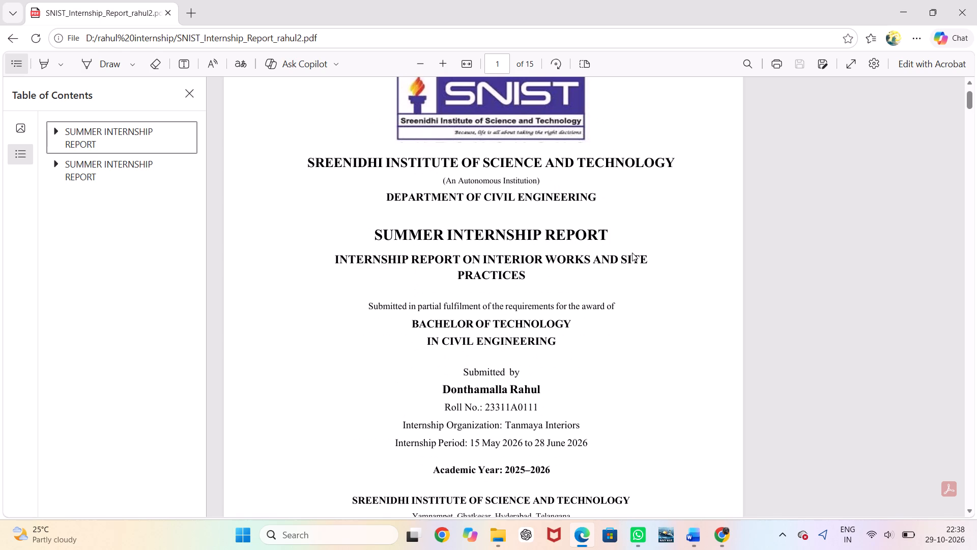
pyautogui.scroll(2, 632, 253)
pyautogui.scroll(-3, 632, 253)
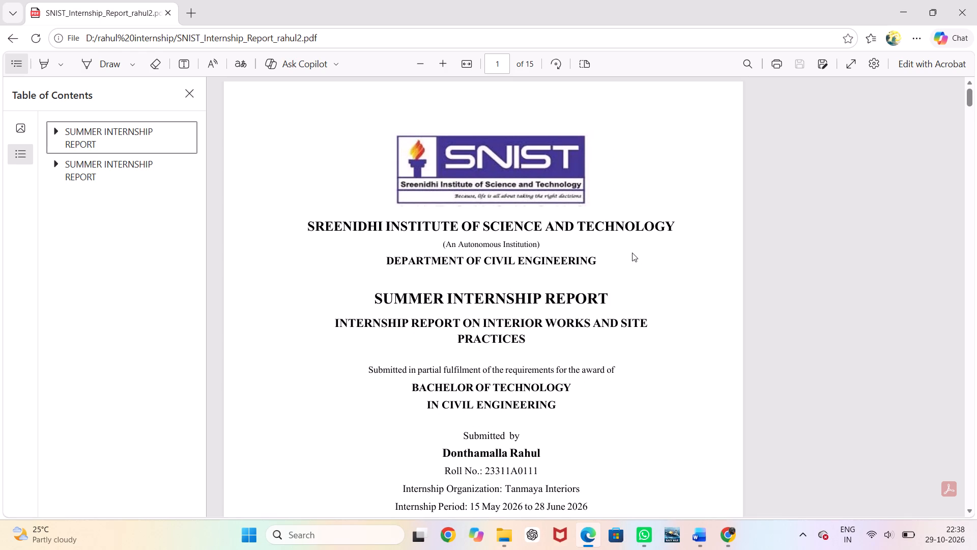
pyautogui.scroll(-9, 632, 253)
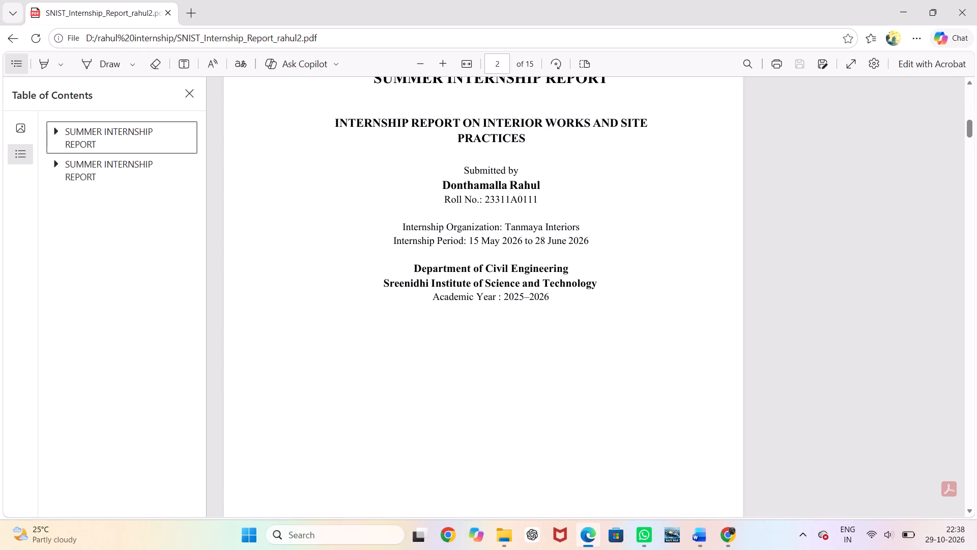
pyautogui.scroll(2, 587, 243)
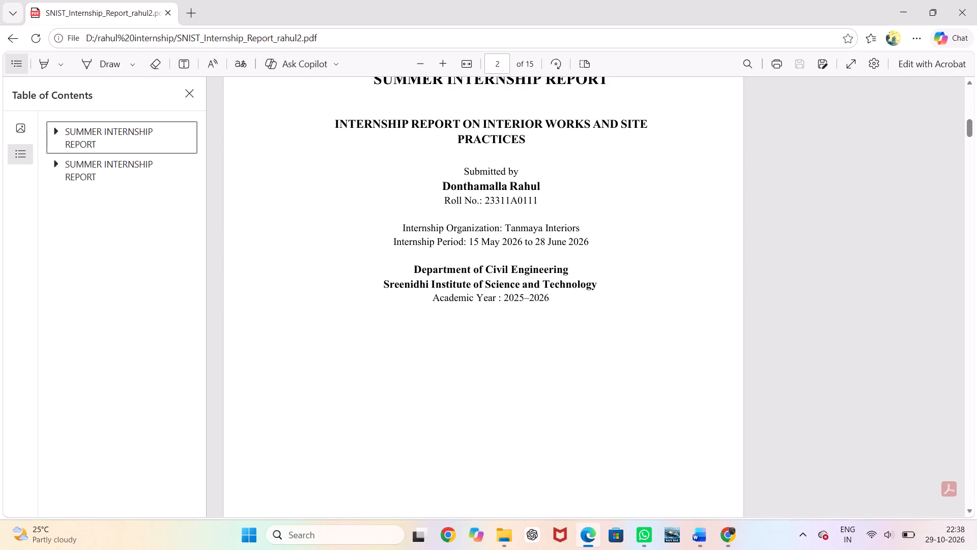
pyautogui.scroll(2, 587, 243)
pyautogui.scroll(-3, 587, 243)
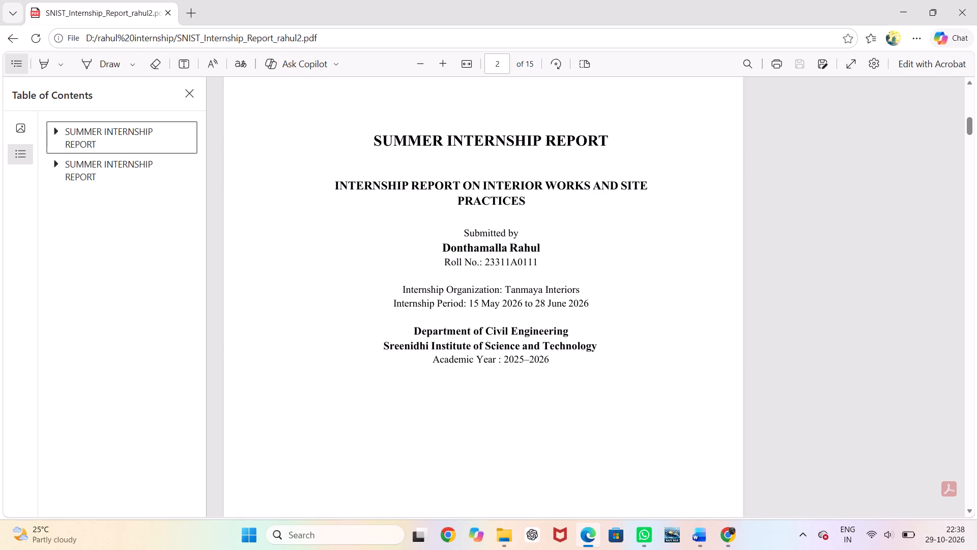
pyautogui.scroll(11, 500, 183)
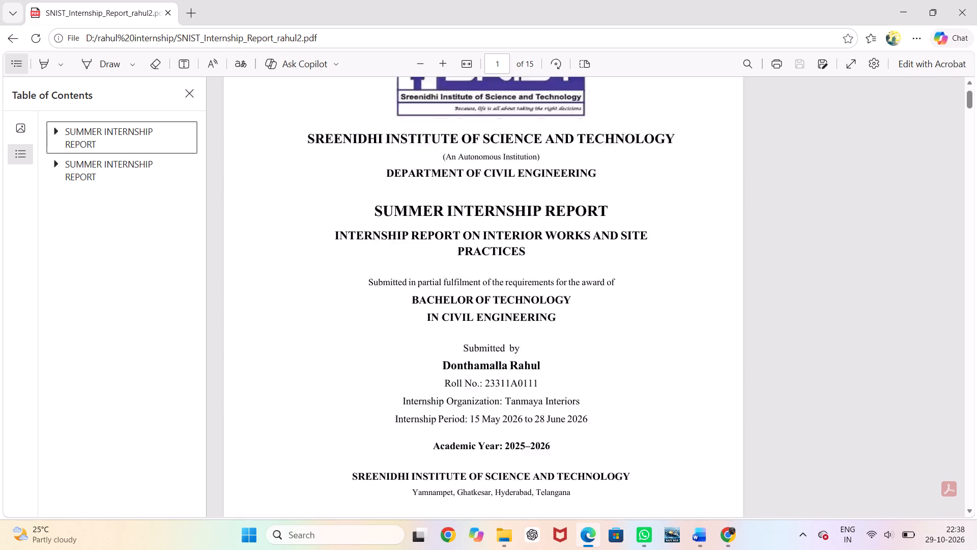
pyautogui.scroll(-2, 500, 183)
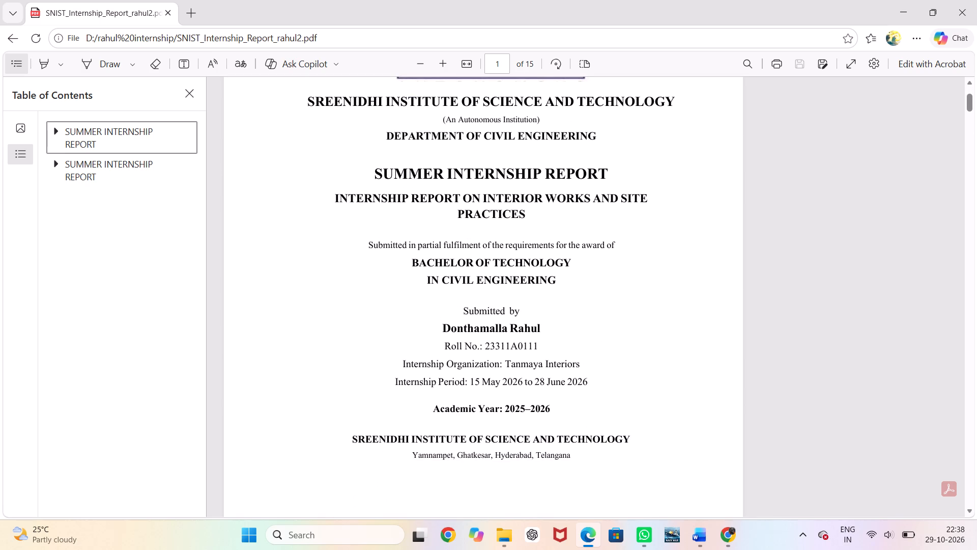
pyautogui.scroll(-9, 528, 212)
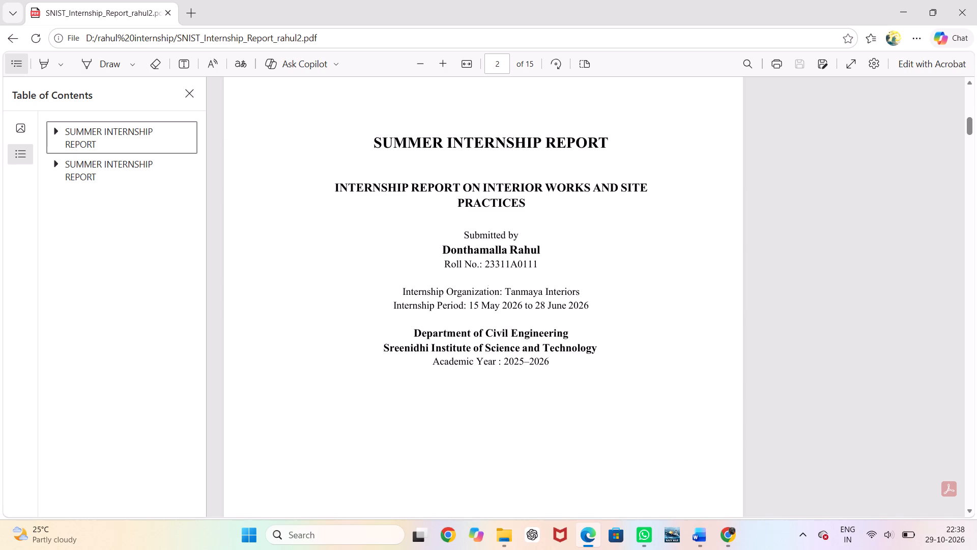
# Examine the internship organization certificate page in the PDF and recheck the two title pages before it.
pyautogui.scroll(-13, 496, 359)
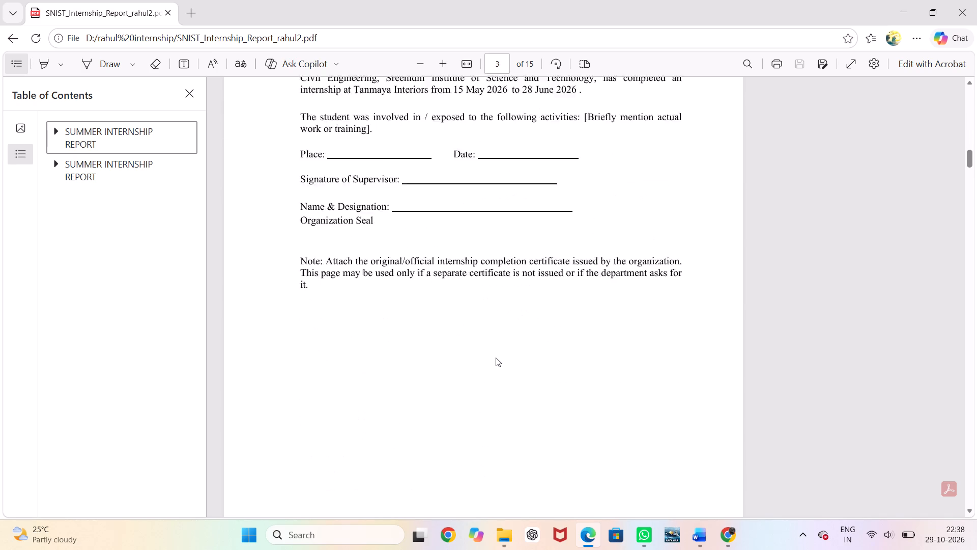
pyautogui.scroll(3, 496, 358)
pyautogui.scroll(-2, 496, 353)
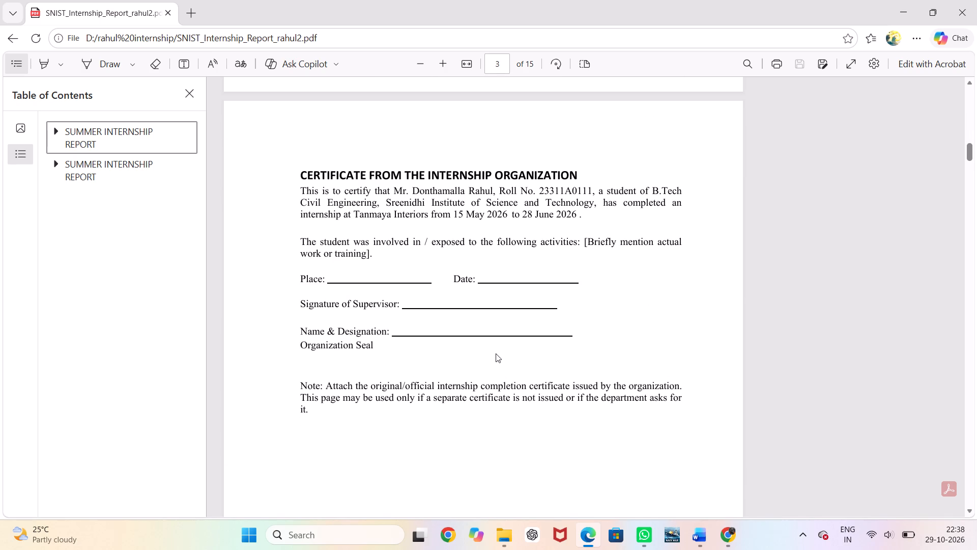
pyautogui.scroll(-1, 496, 353)
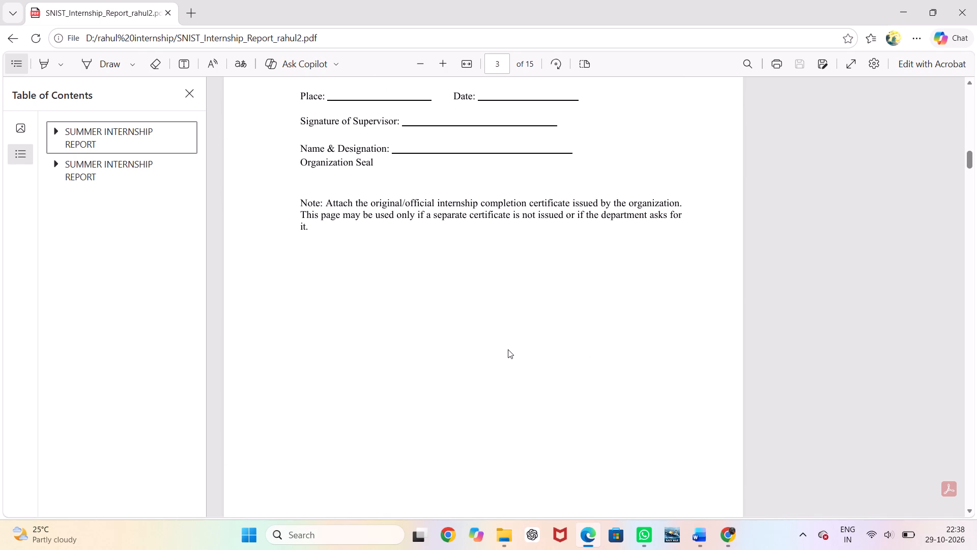
pyautogui.scroll(13, 507, 338)
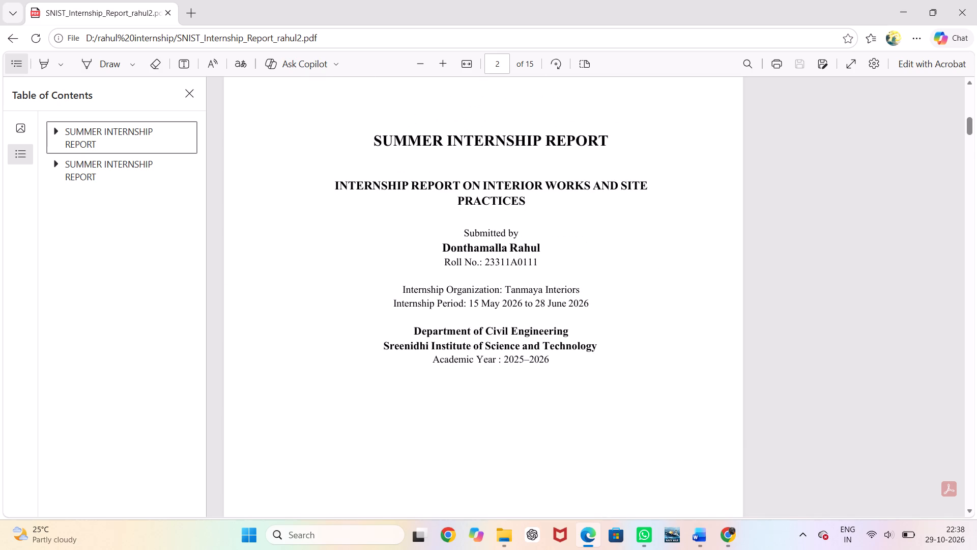
pyautogui.scroll(5, 506, 328)
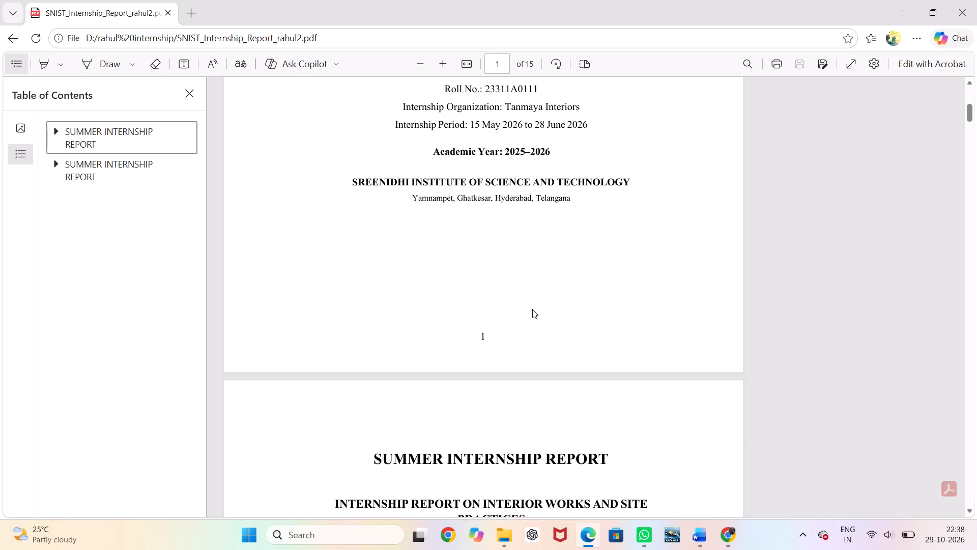
pyautogui.scroll(-6, 532, 309)
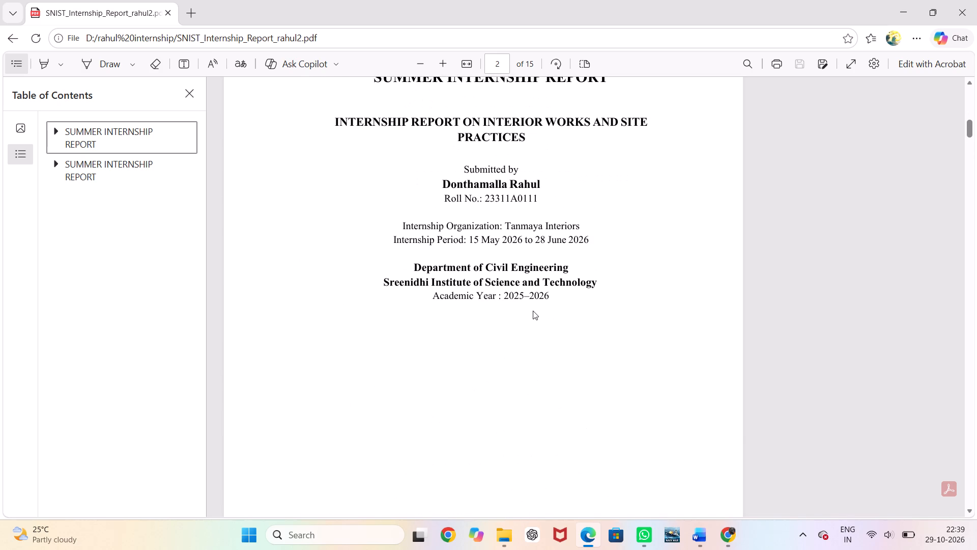
pyautogui.scroll(7, 533, 311)
pyautogui.scroll(-2, 530, 304)
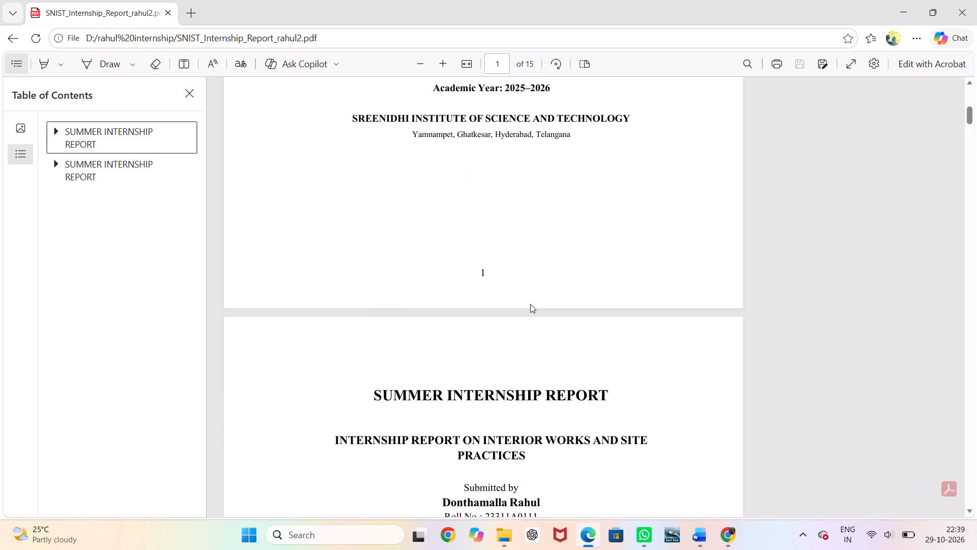
# Review the PDF's front matter from the title pages through the declaration and acknowledgement to the end of the table of contents page.
pyautogui.scroll(-17, 530, 304)
pyautogui.scroll(-15, 530, 301)
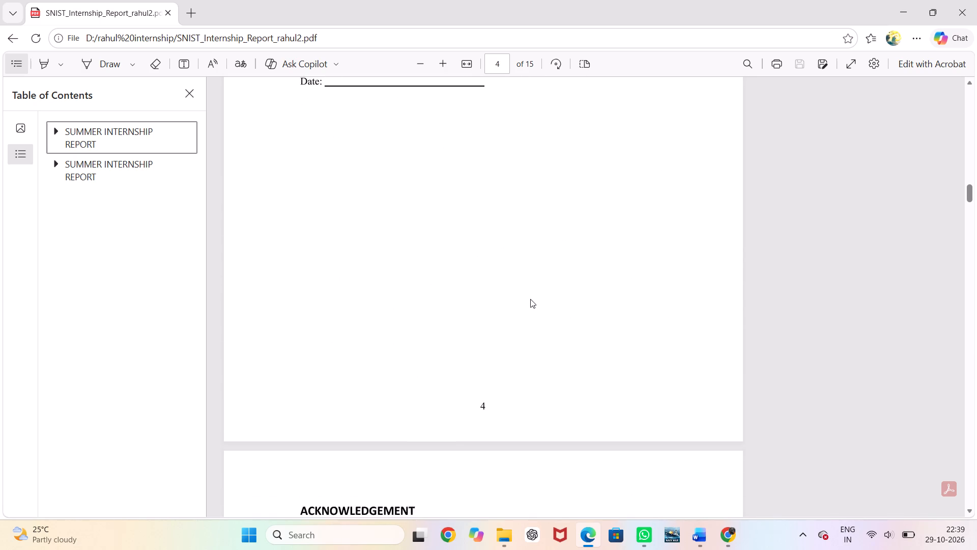
pyautogui.scroll(-13, 530, 299)
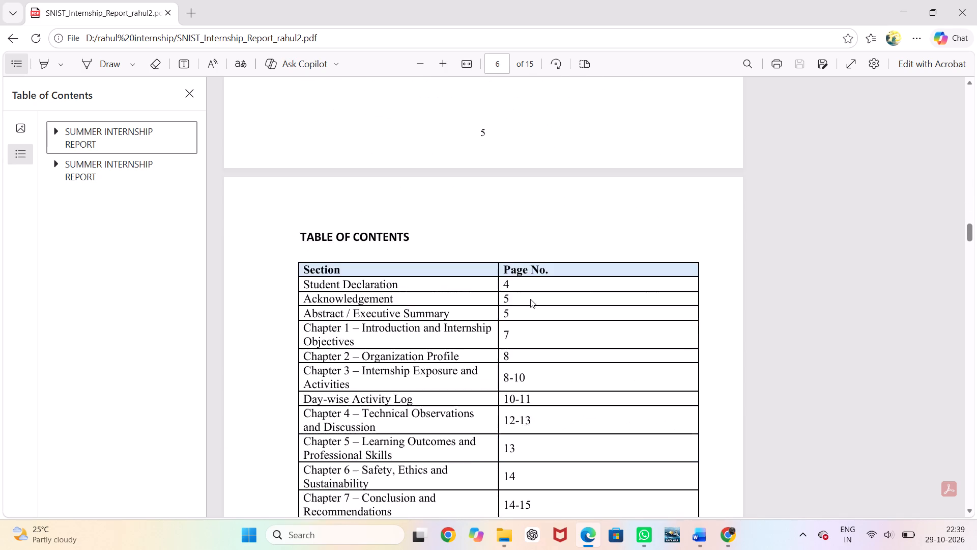
pyautogui.scroll(-10, 530, 299)
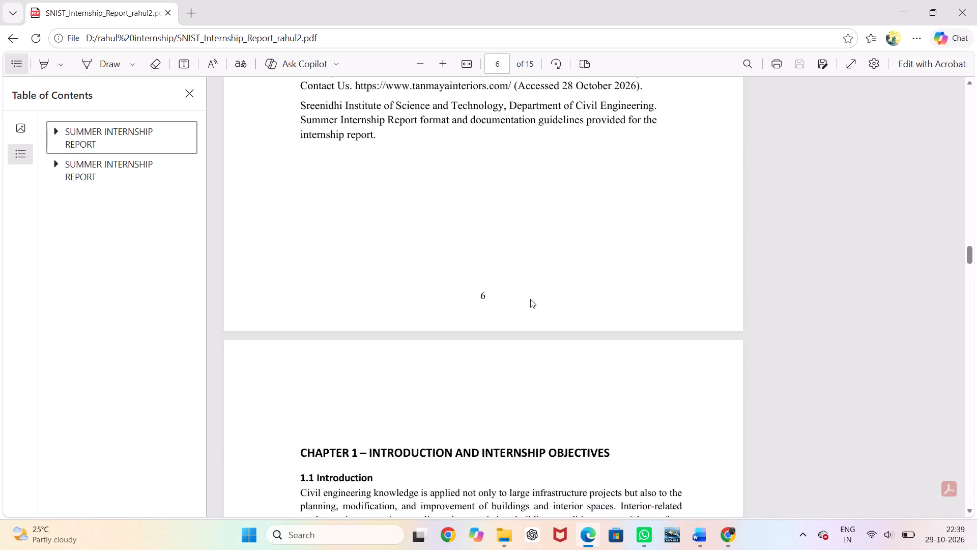
# Review the PDF's body from Chapter 1 through the Day-wise Activity Log to Chapter 5, including layout and page numbers.
pyautogui.scroll(-20, 530, 299)
pyautogui.scroll(-18, 530, 299)
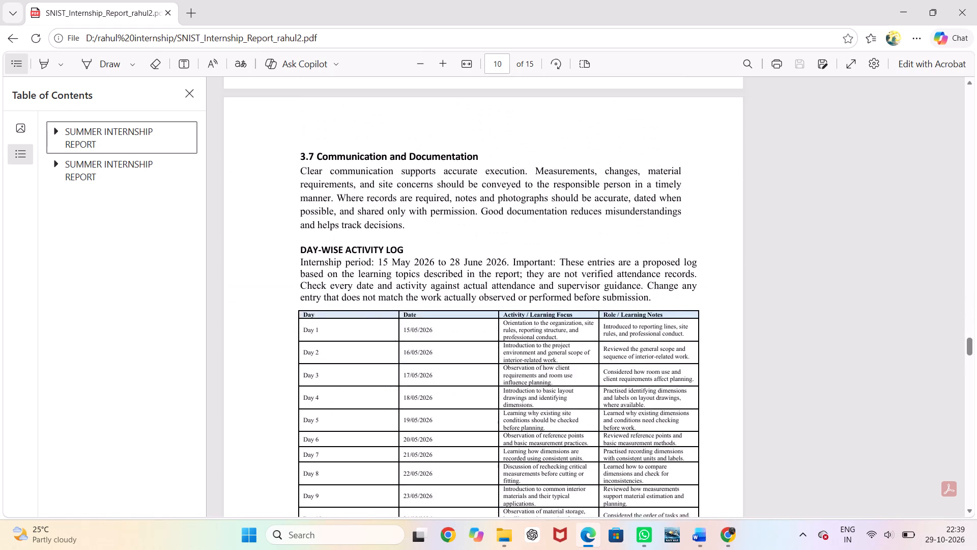
pyautogui.scroll(-4, 530, 297)
pyautogui.scroll(1, 530, 297)
pyautogui.scroll(-6, 530, 297)
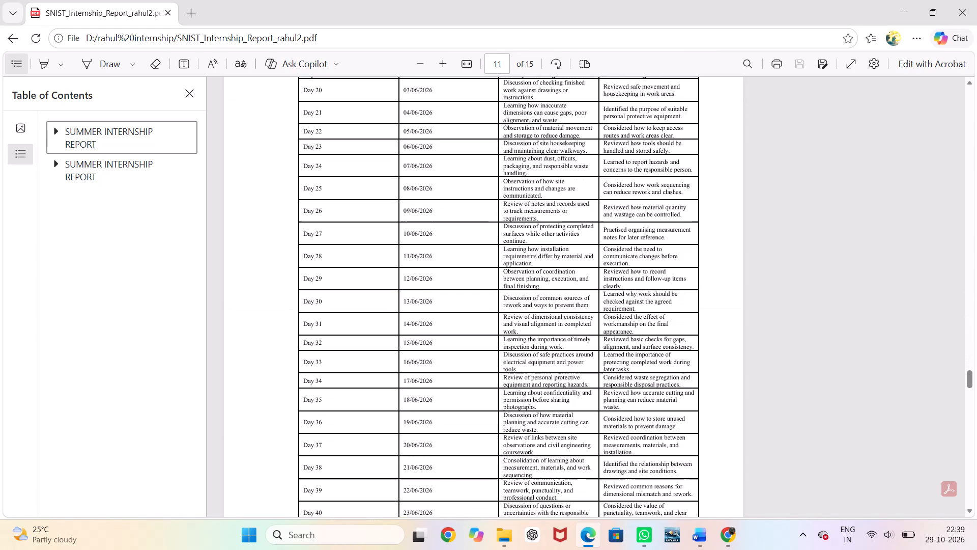
pyautogui.scroll(-17, 530, 297)
pyautogui.scroll(-4, 530, 297)
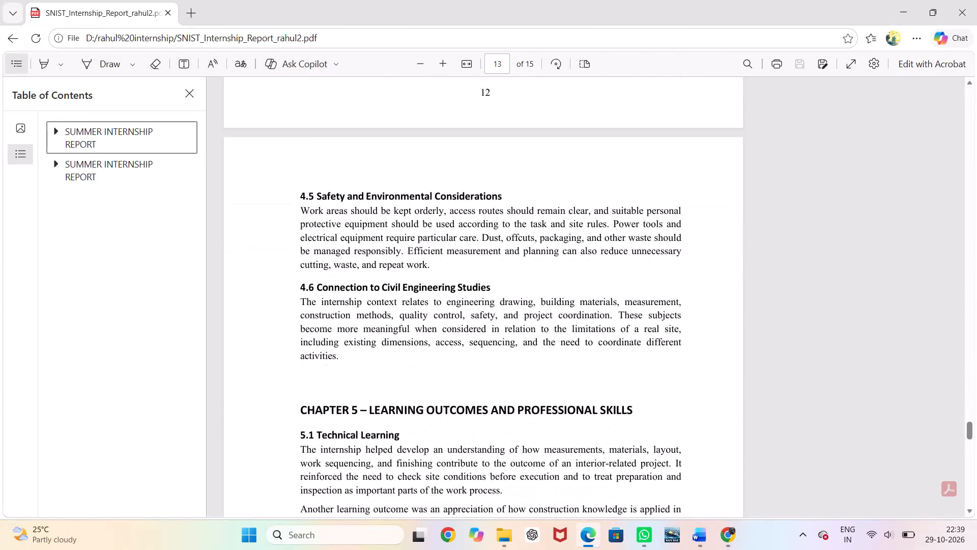
pyautogui.scroll(8, 530, 294)
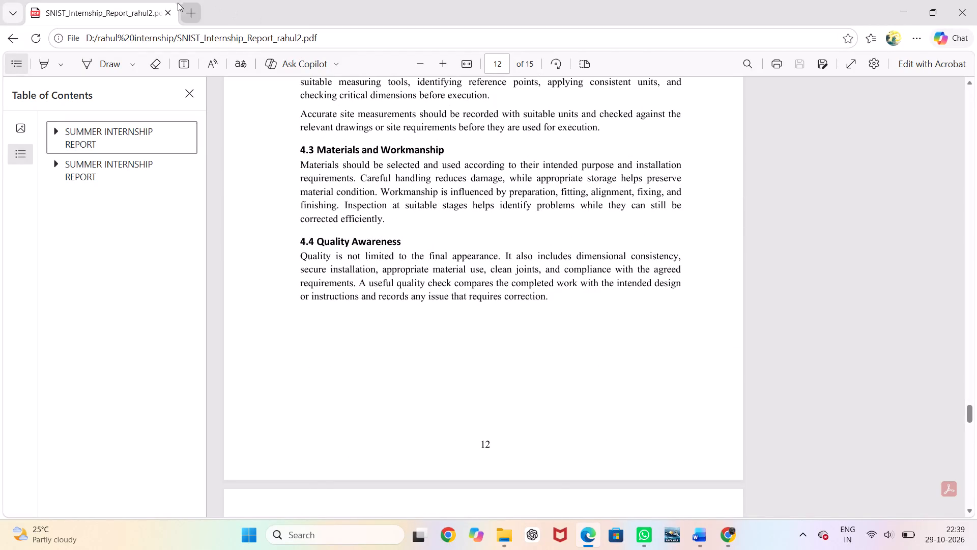
# Close the reviewed PDF, SNIST_Internship_Report_rahul1 without saving its changes, and the Harshith_Corrected_Internship_Report document.
pyautogui.click(171, 10)
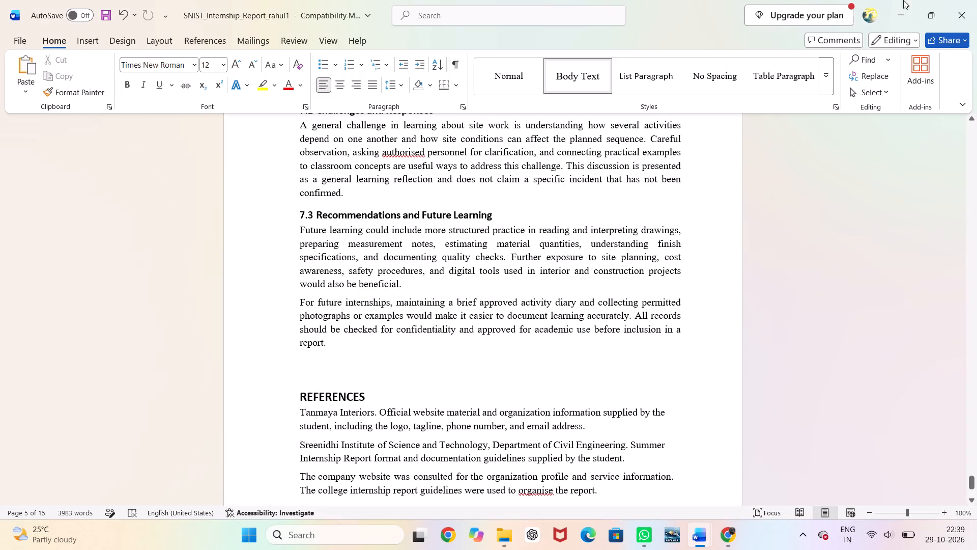
pyautogui.click(957, 2)
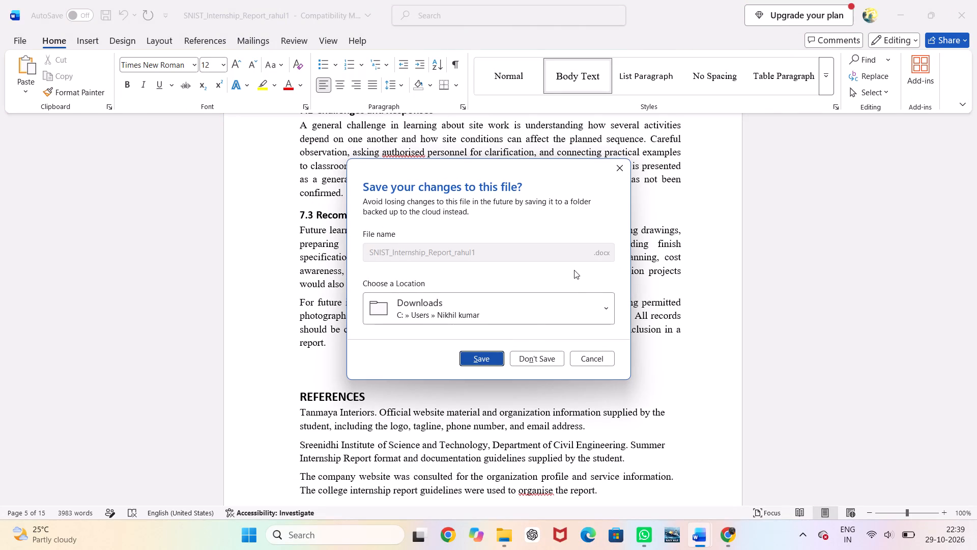
pyautogui.click(526, 360)
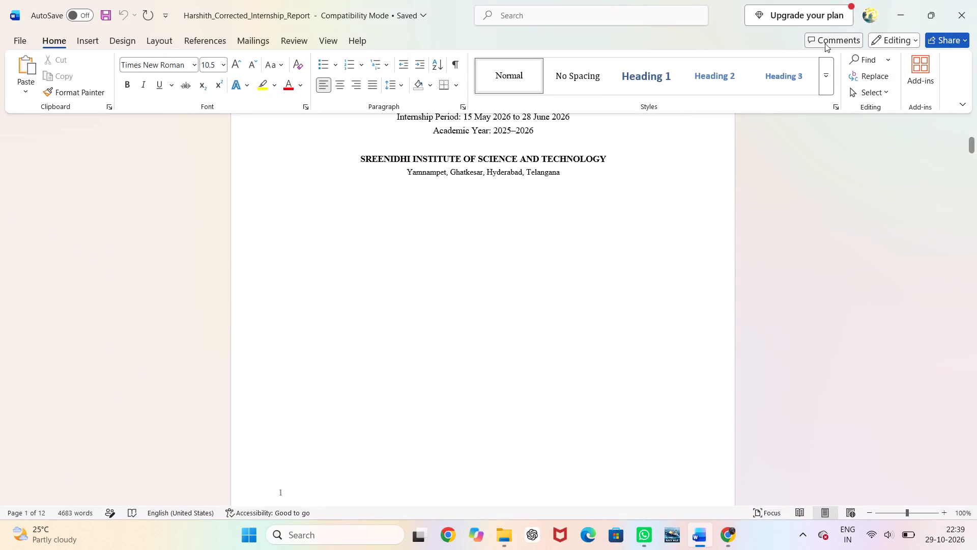
pyautogui.click(976, 18)
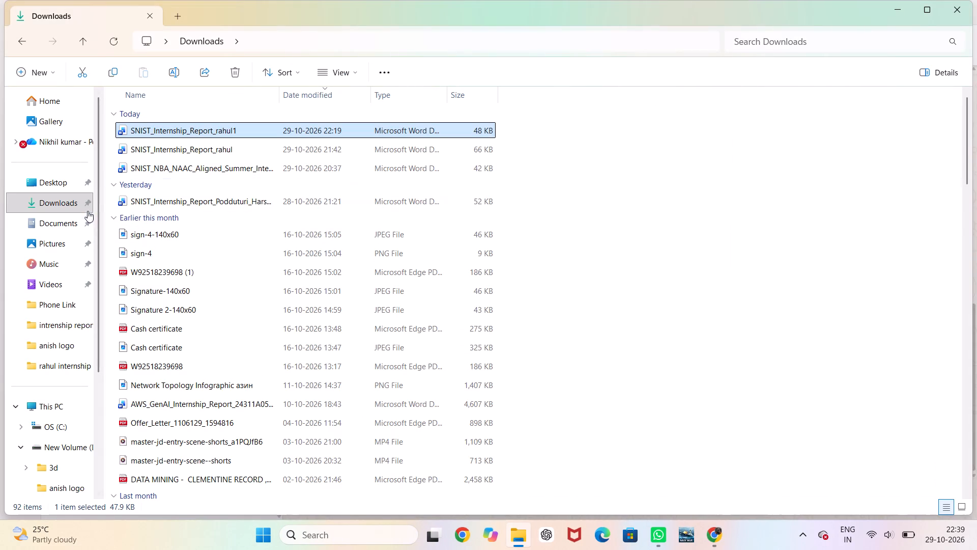
# Share the SNIST_Internship_Report_rahul2 PDF from the rahul internship folder on drive D through WhatsApp.
pyautogui.click(26, 449)
pyautogui.doubleClick(64, 449)
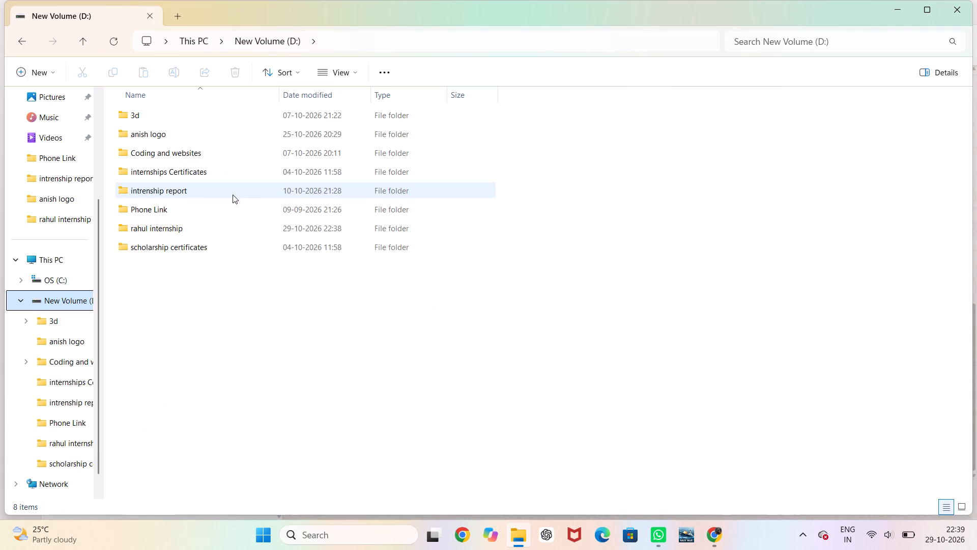
pyautogui.doubleClick(220, 235)
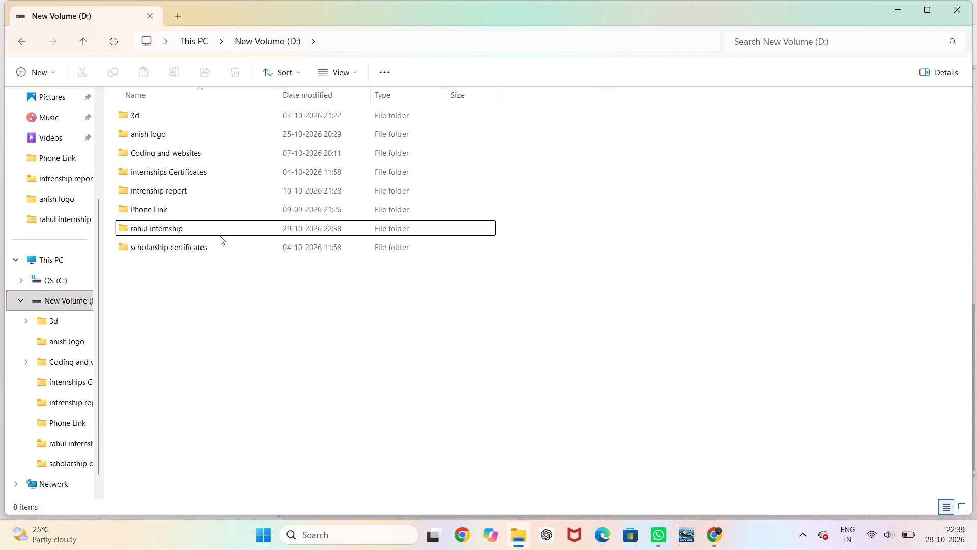
pyautogui.doubleClick(221, 229)
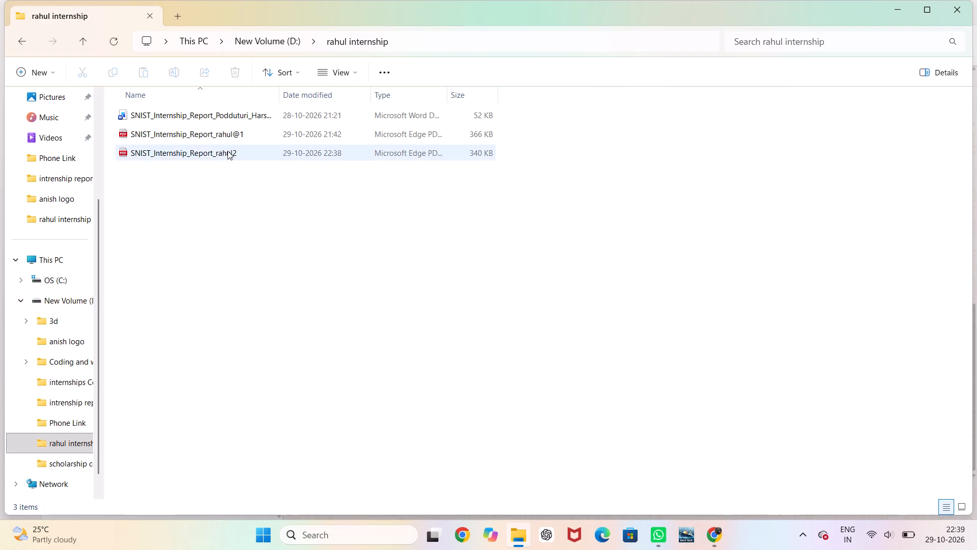
pyautogui.click(227, 151)
pyautogui.rightClick(227, 151)
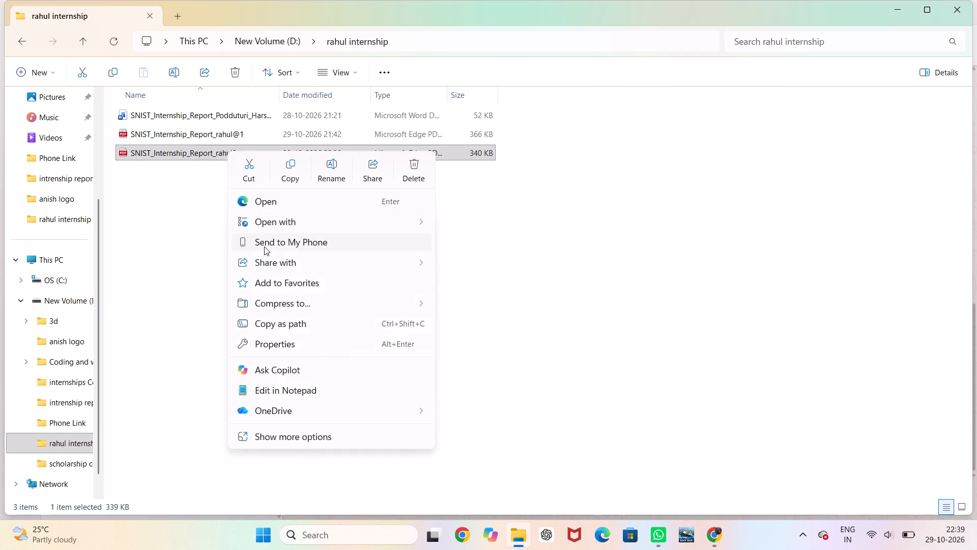
pyautogui.click(269, 261)
pyautogui.click(499, 268)
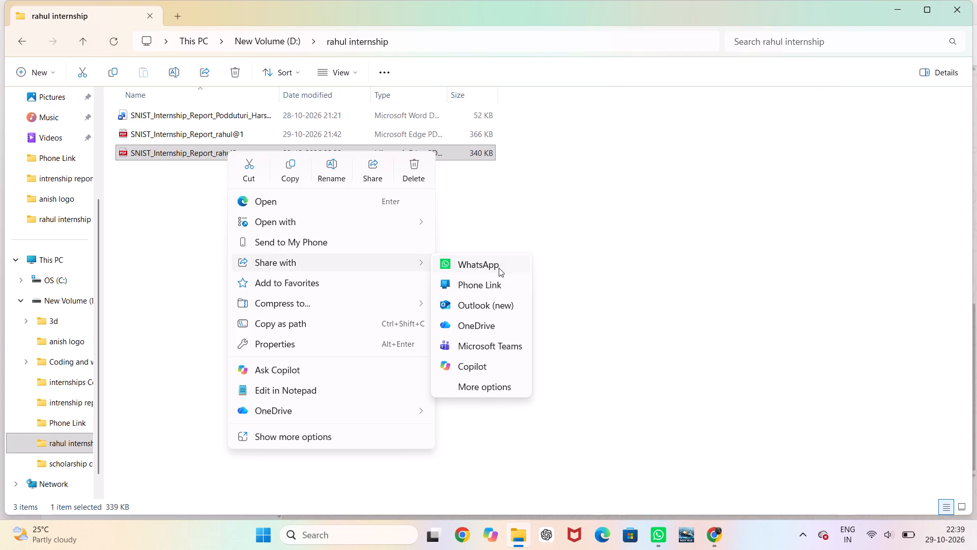
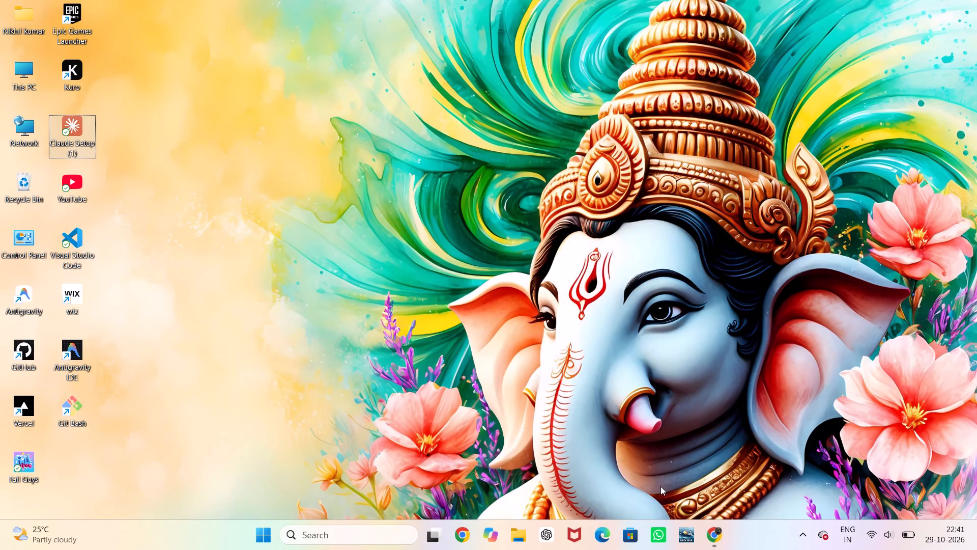
# Switch to the Google Chrome window that is still open and close it.
pyautogui.click(710, 525)
pyautogui.click(971, 0)
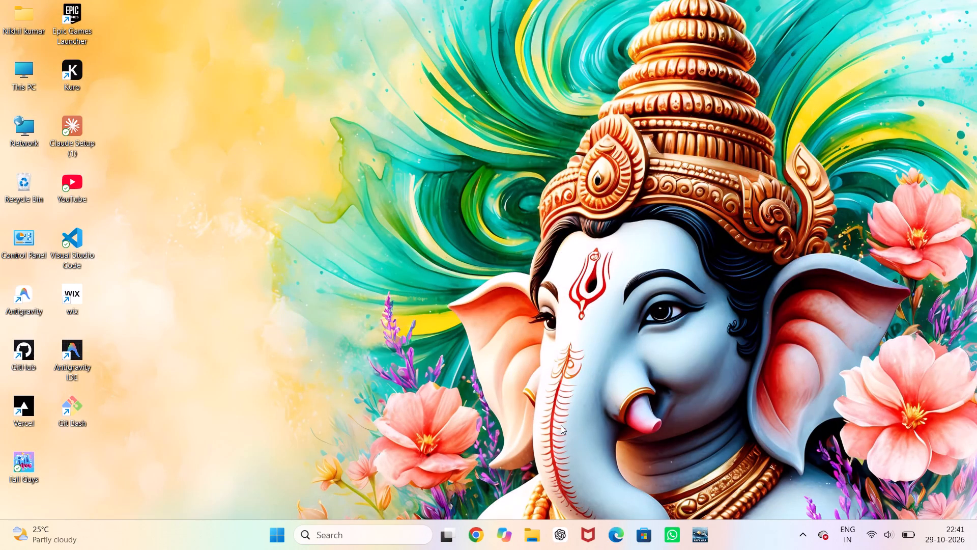
# Open the Shut Down Windows dialog from the desktop to turn off the PC.
pyautogui.hotkey('alt', 'F4')
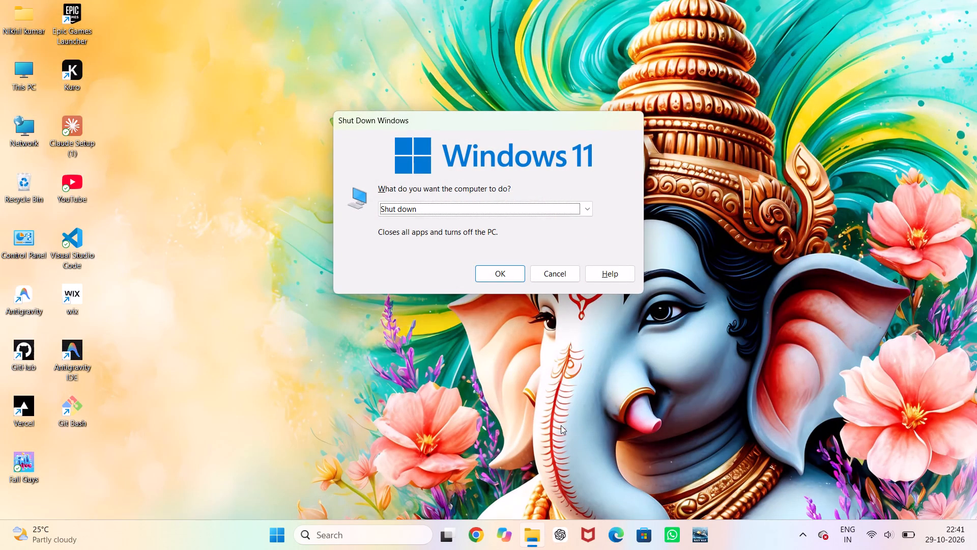